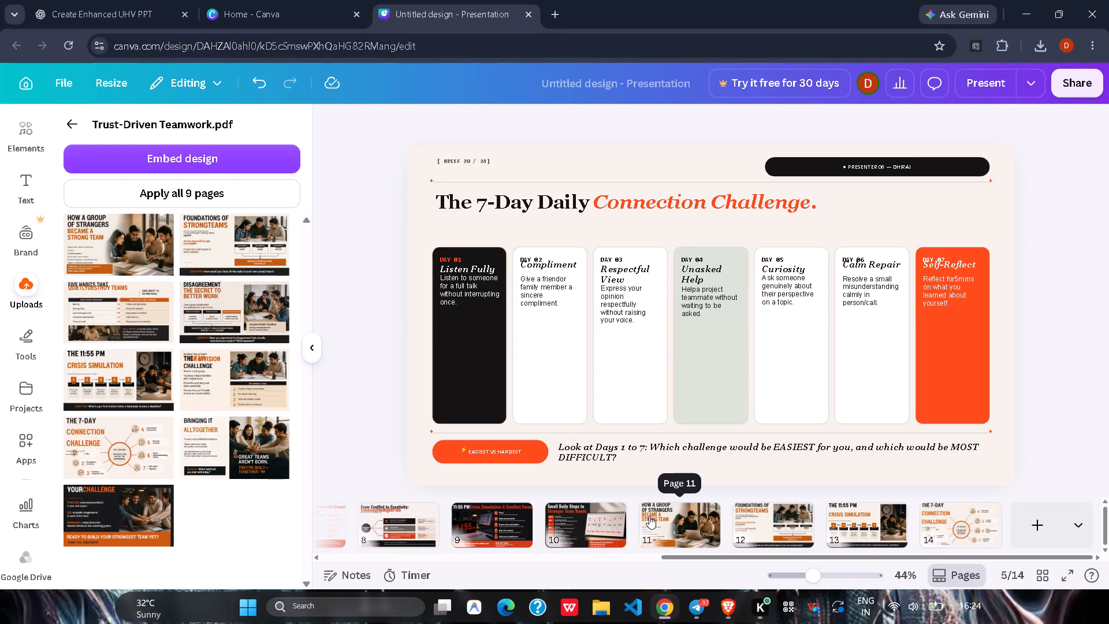
Add a blank page after page 5 and fill it with the "The 7-Day Connection Challenge" page from Trust-Driven Teamwork.pdf.
{"action": "scroll", "coordinate": [492, 319], "scroll_direction": "down", "scroll_amount": 1}
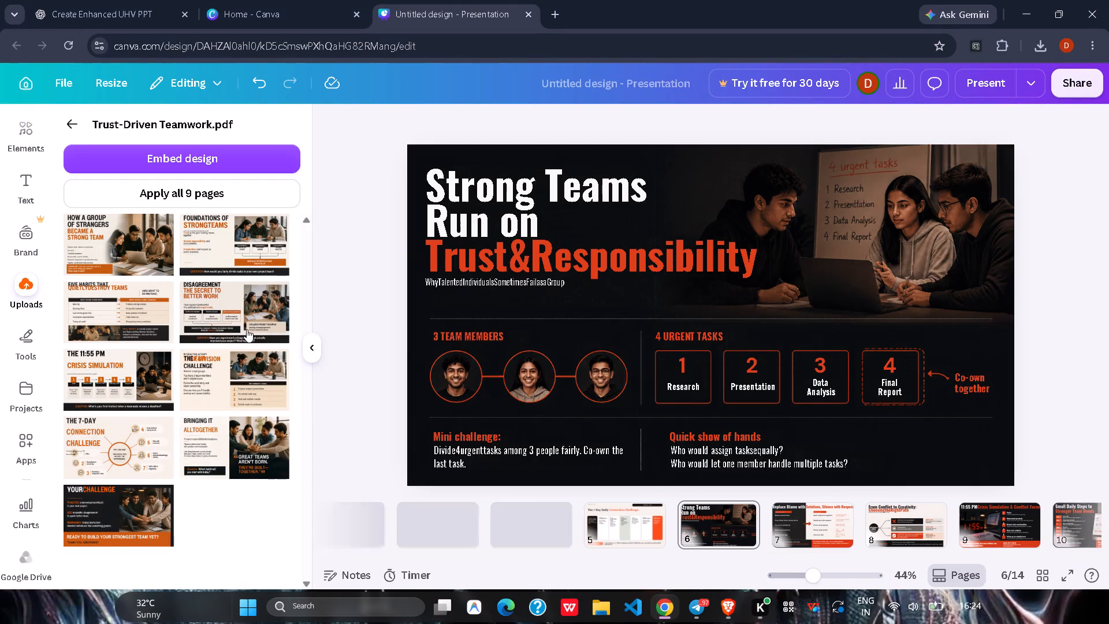
{"action": "scroll", "coordinate": [247, 329], "scroll_direction": "down", "scroll_amount": 2}
{"action": "scroll", "coordinate": [525, 528], "scroll_direction": "up", "scroll_amount": 4}
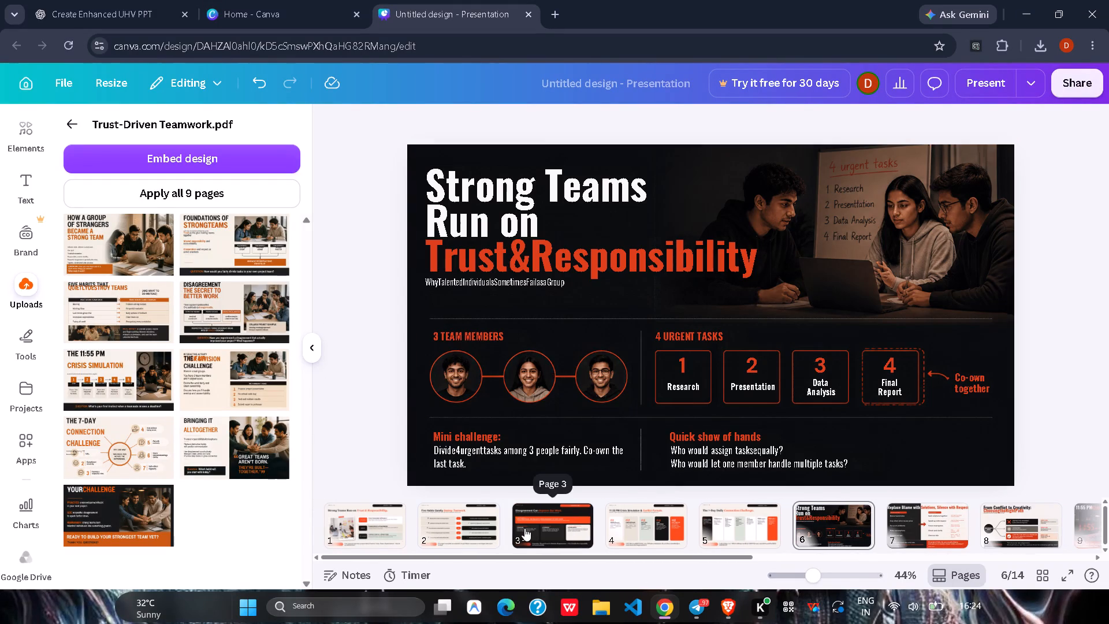
{"action": "scroll", "coordinate": [524, 528], "scroll_direction": "up", "scroll_amount": 1}
{"action": "left_click", "coordinate": [657, 520]}
{"action": "left_click", "coordinate": [731, 519]}
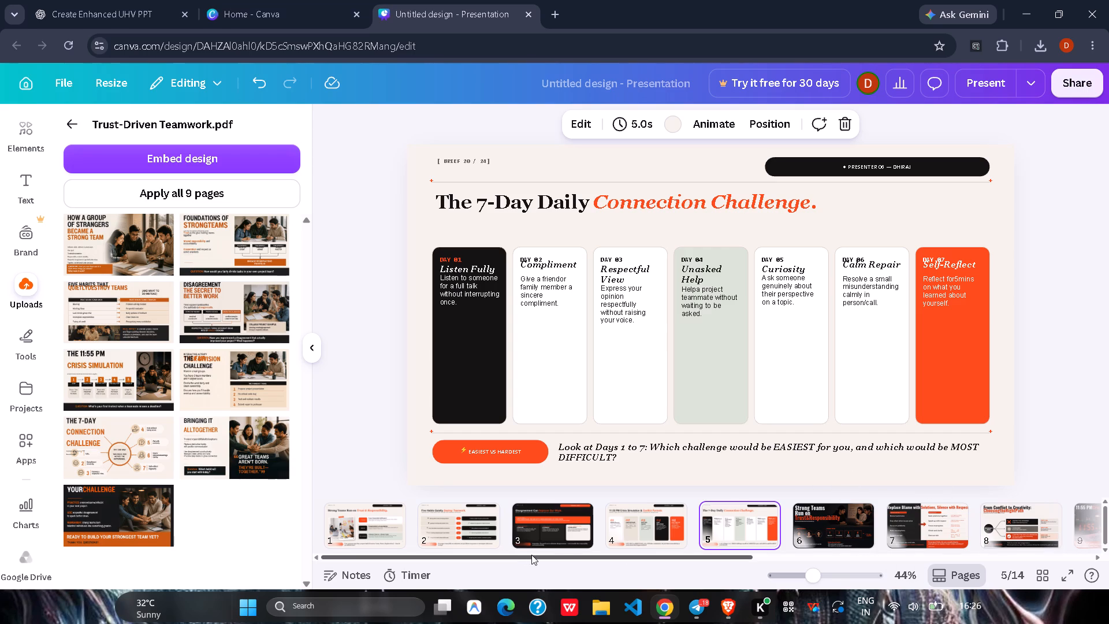
{"action": "left_click", "coordinate": [790, 514]}
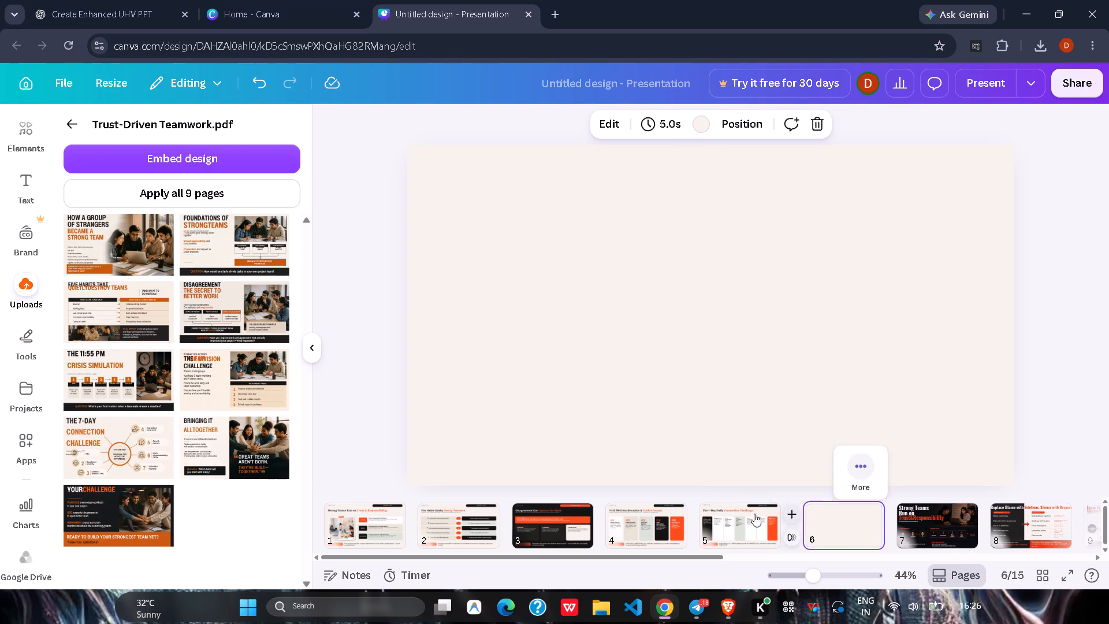
{"action": "left_click", "coordinate": [116, 431]}
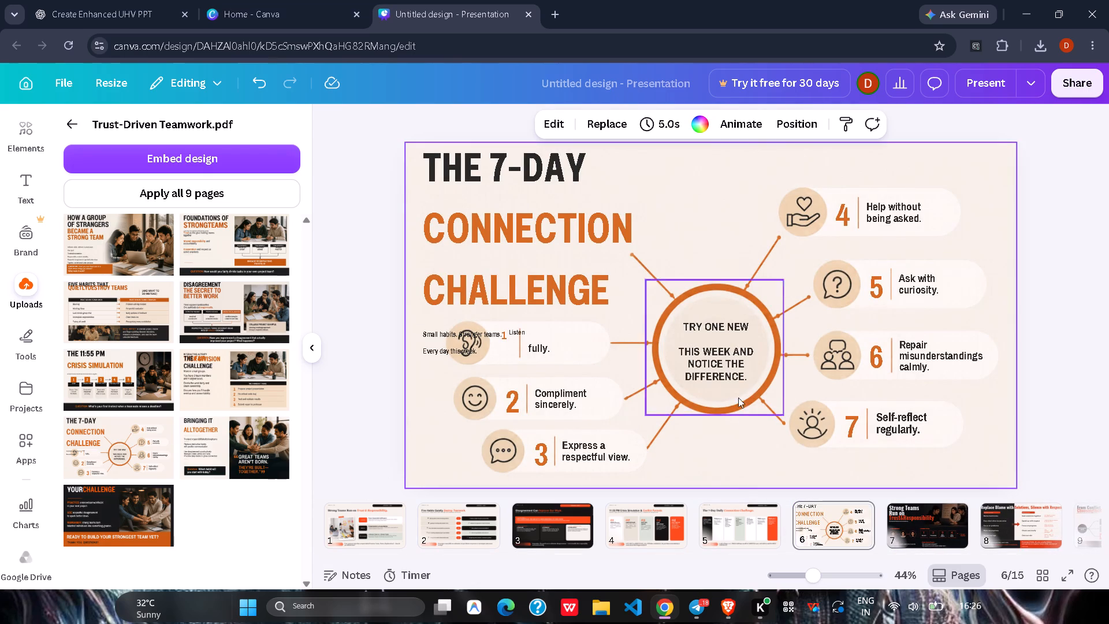
Compare the old Connection Challenge slide on page 5 with the new version on page 6.
{"action": "left_click", "coordinate": [743, 532]}
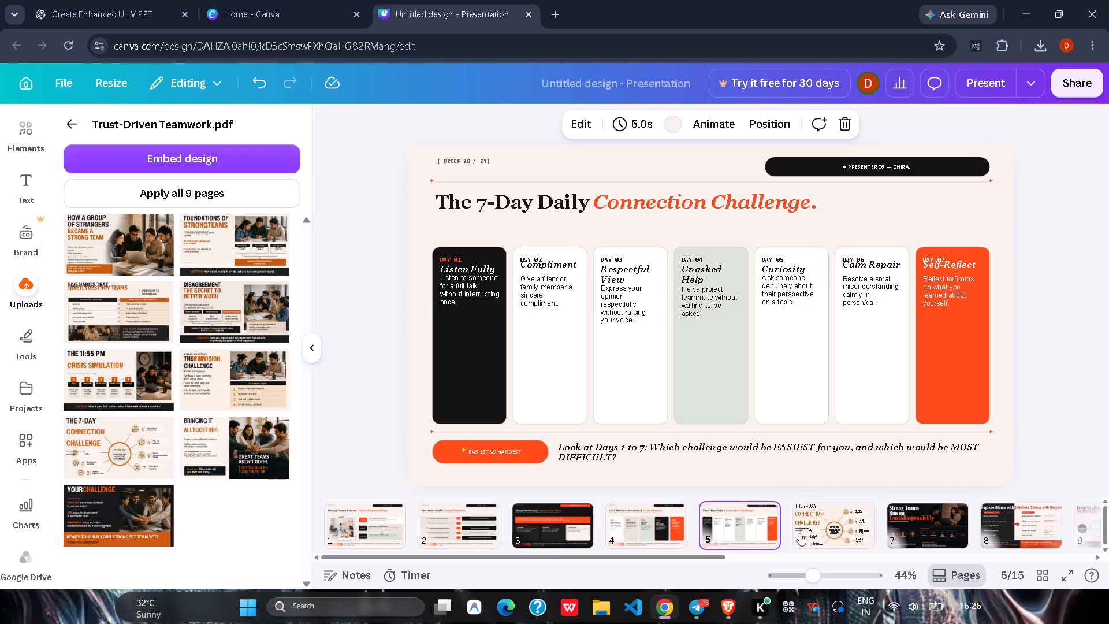
{"action": "left_click", "coordinate": [818, 528]}
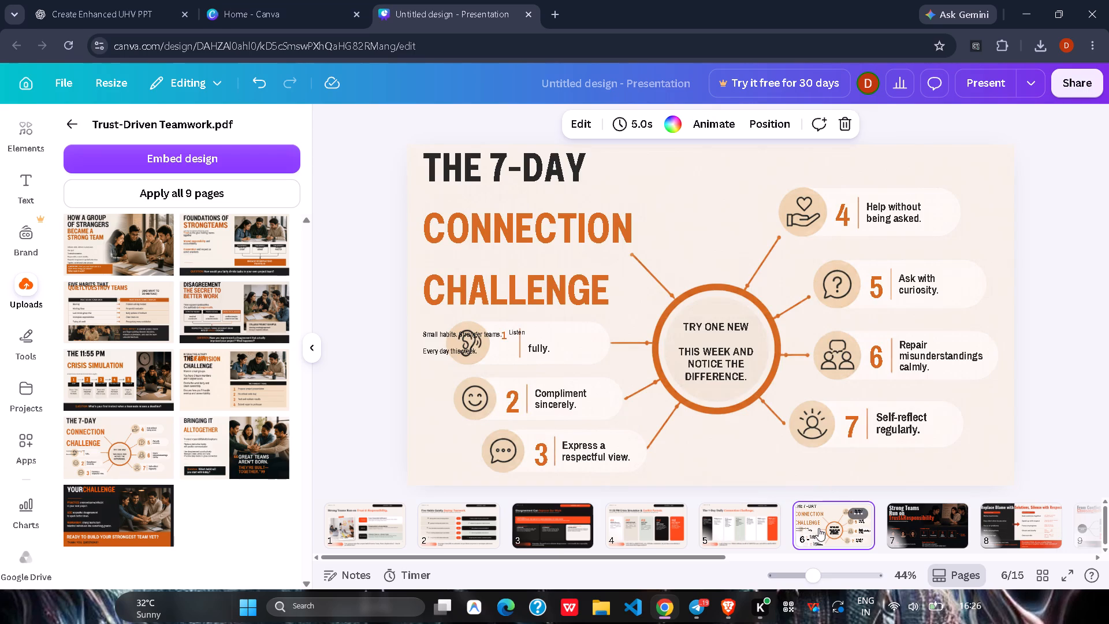
{"action": "left_click", "coordinate": [713, 528]}
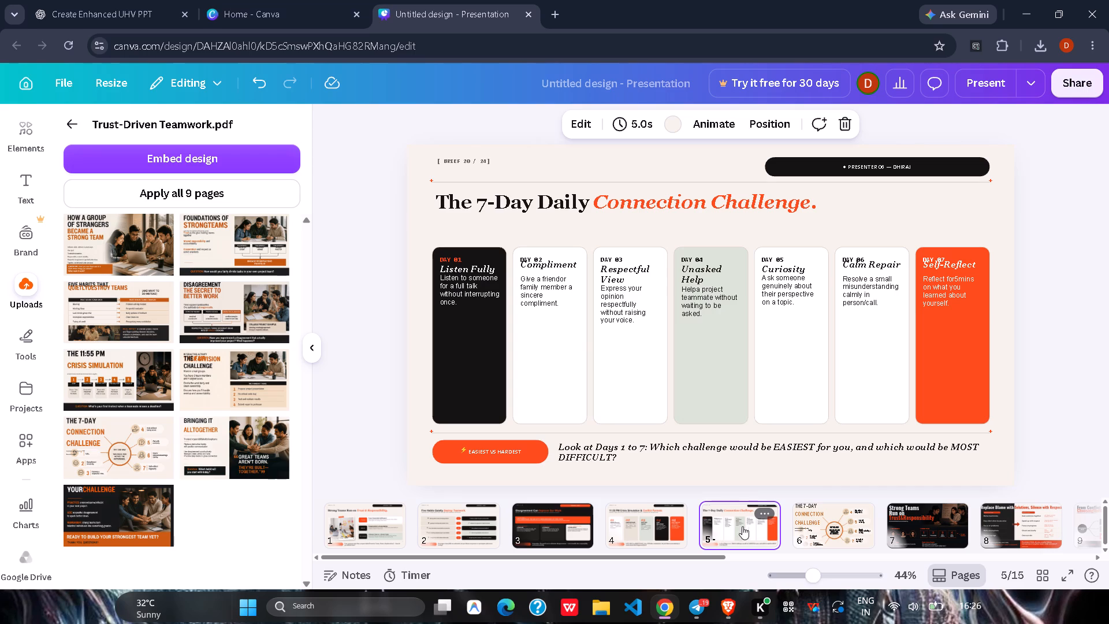
{"action": "left_click", "coordinate": [811, 522]}
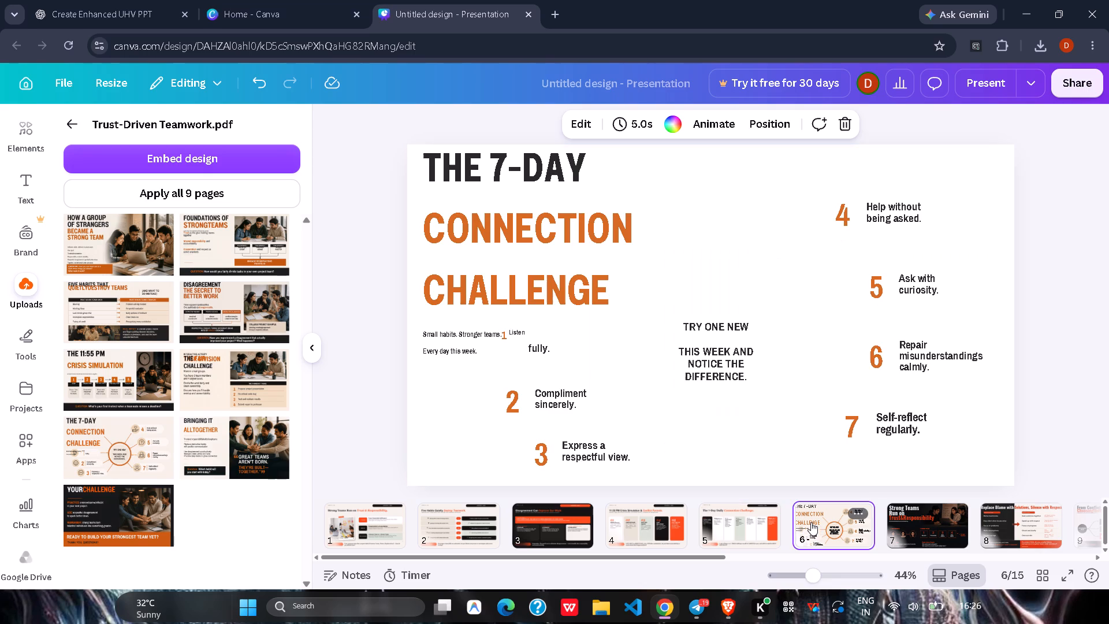
{"action": "left_click", "coordinate": [754, 523]}
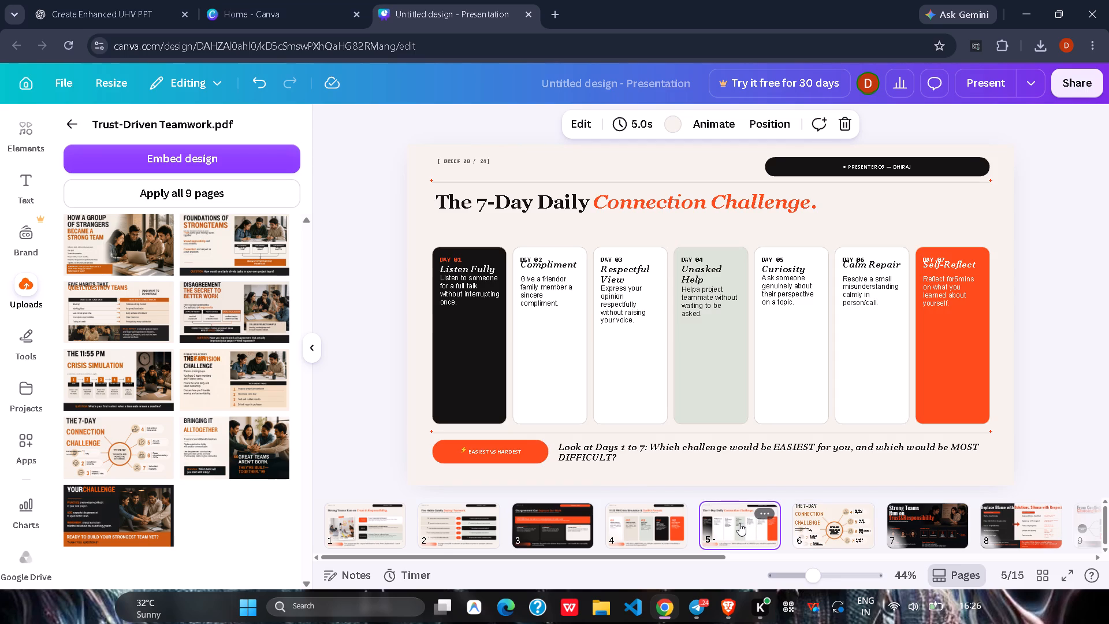
{"action": "left_click", "coordinate": [477, 294]}
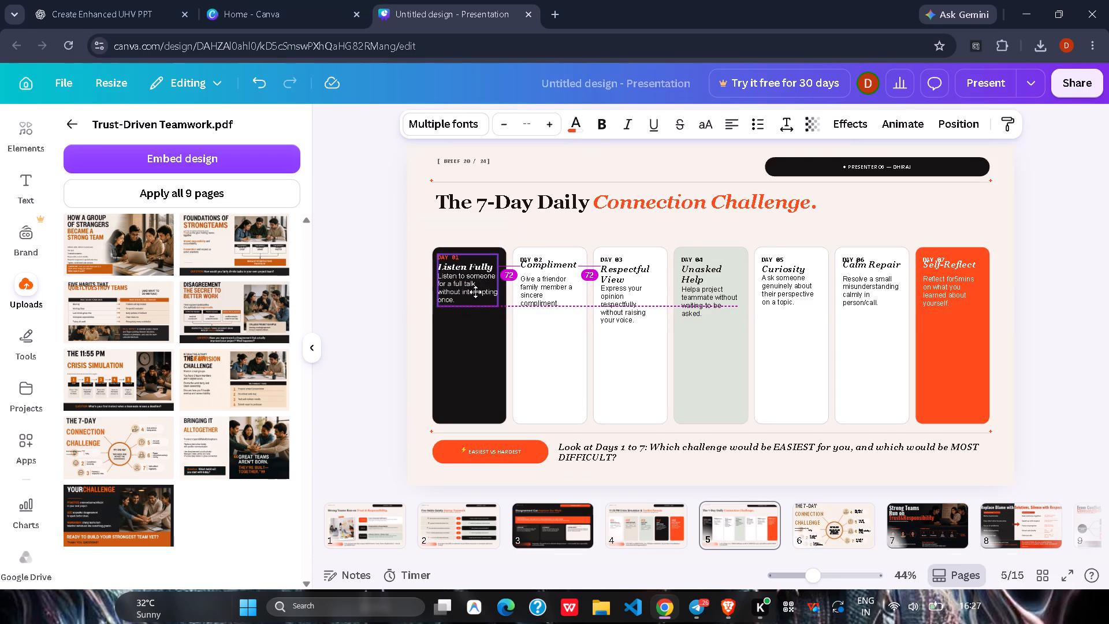
{"action": "left_click", "coordinate": [821, 519]}
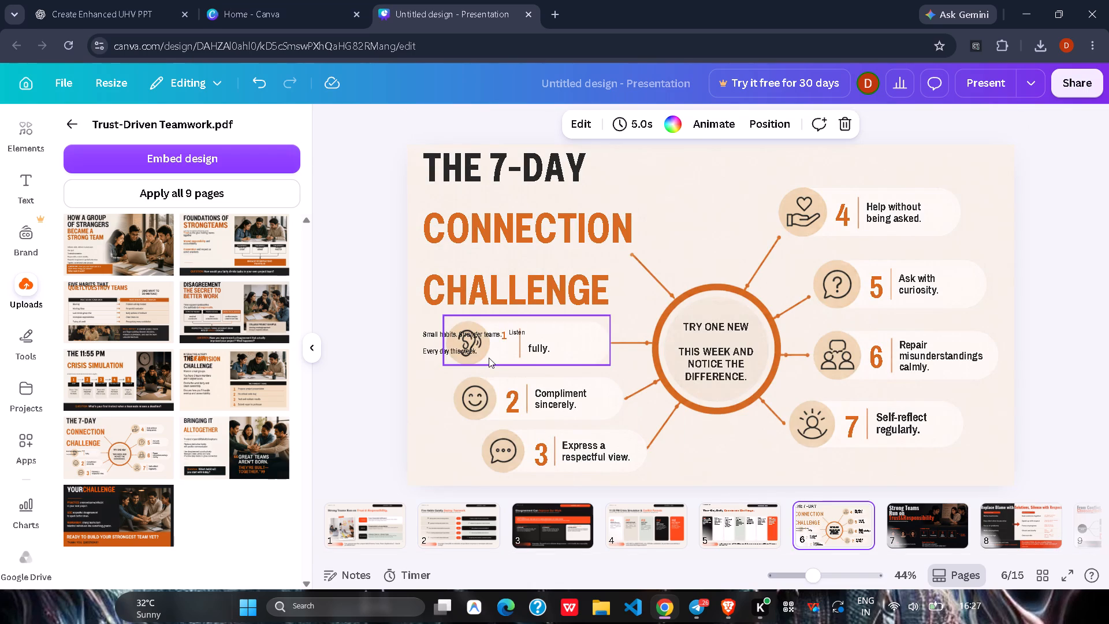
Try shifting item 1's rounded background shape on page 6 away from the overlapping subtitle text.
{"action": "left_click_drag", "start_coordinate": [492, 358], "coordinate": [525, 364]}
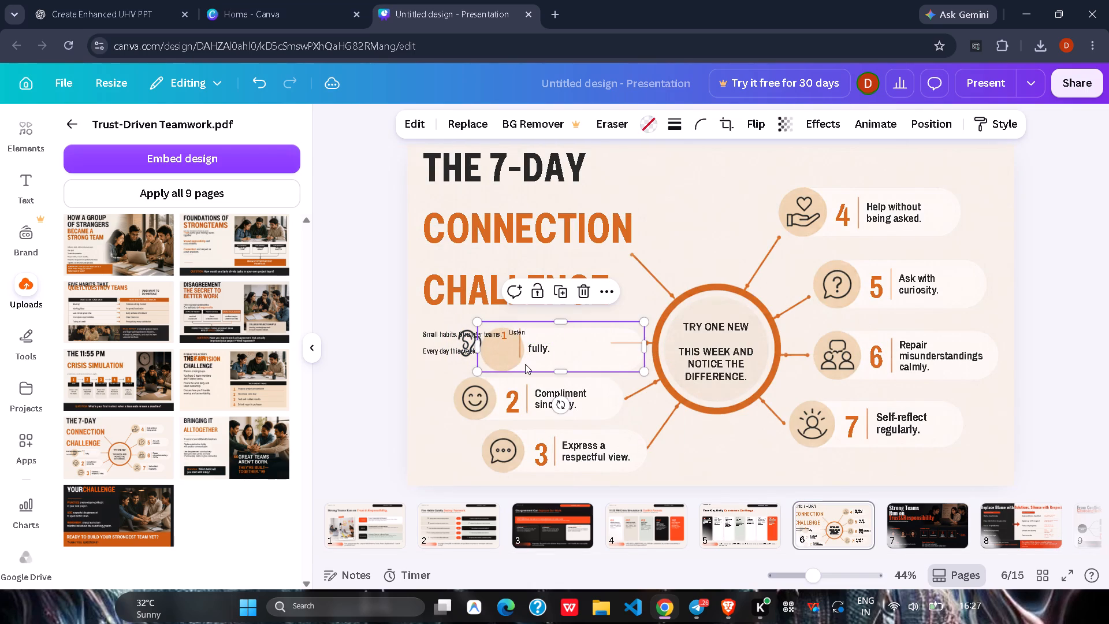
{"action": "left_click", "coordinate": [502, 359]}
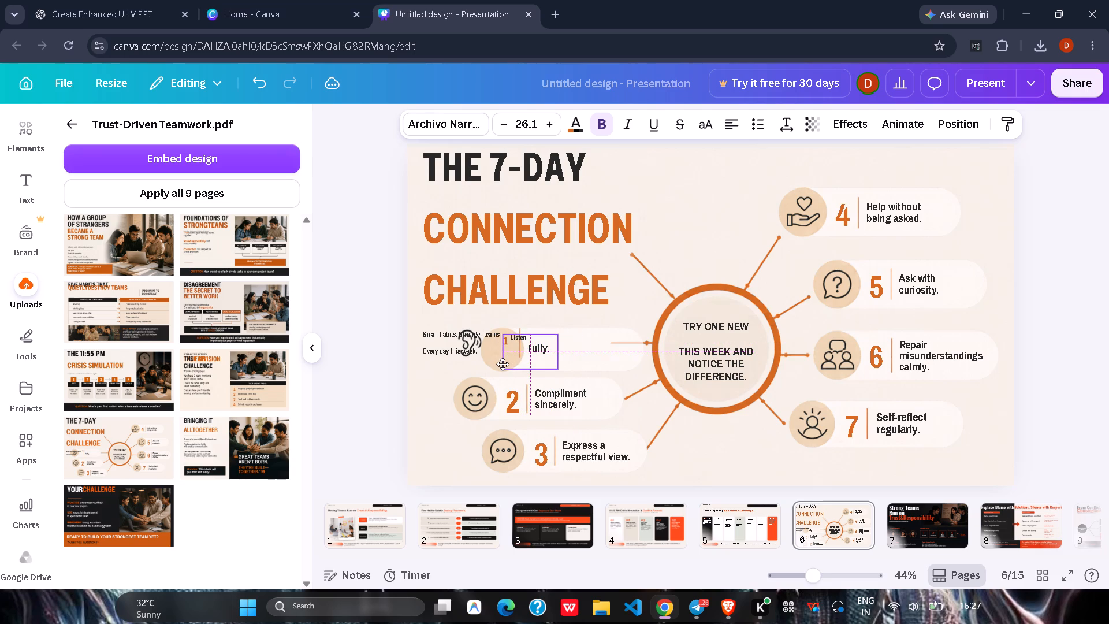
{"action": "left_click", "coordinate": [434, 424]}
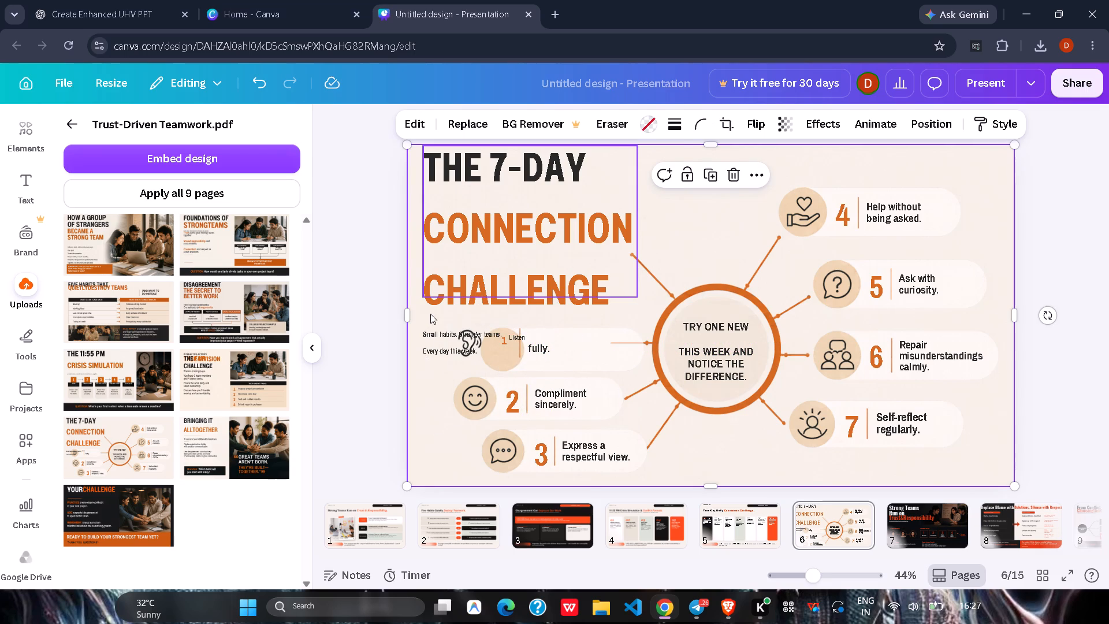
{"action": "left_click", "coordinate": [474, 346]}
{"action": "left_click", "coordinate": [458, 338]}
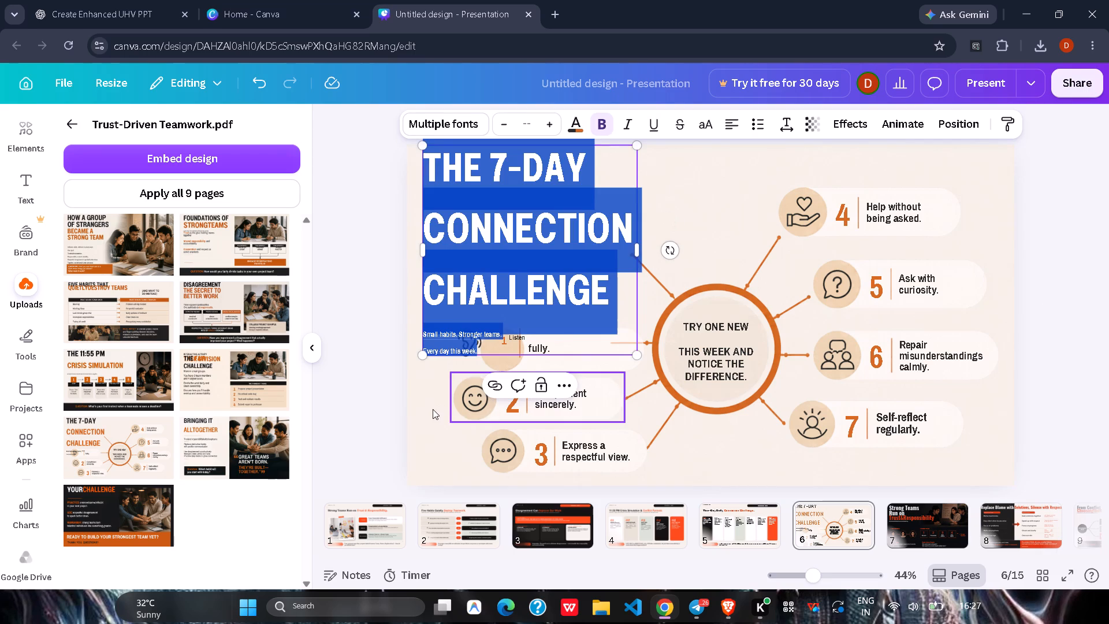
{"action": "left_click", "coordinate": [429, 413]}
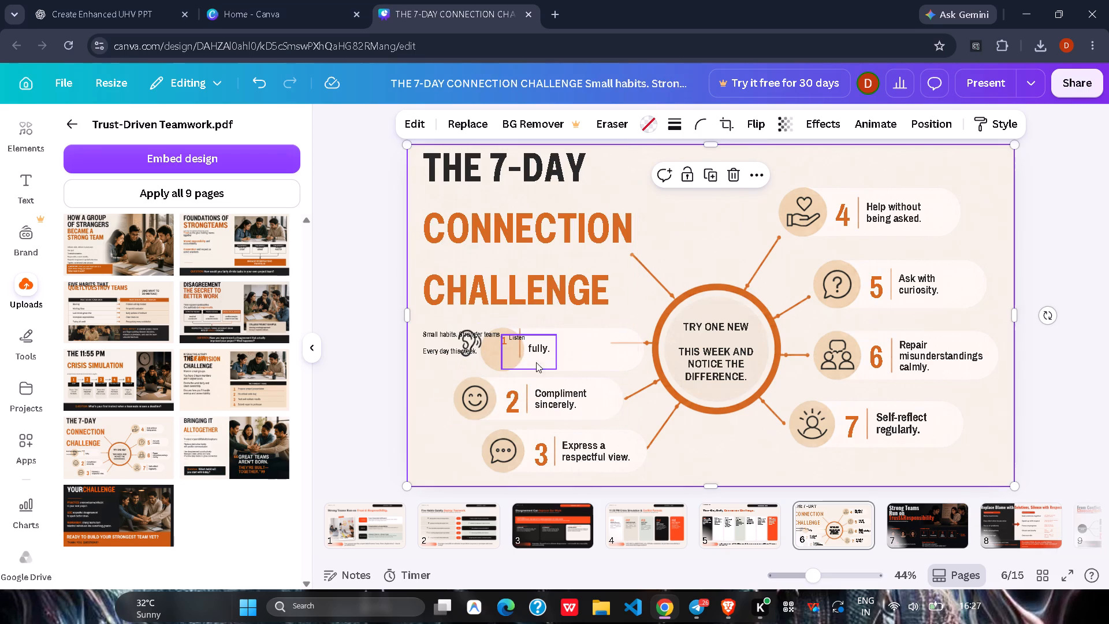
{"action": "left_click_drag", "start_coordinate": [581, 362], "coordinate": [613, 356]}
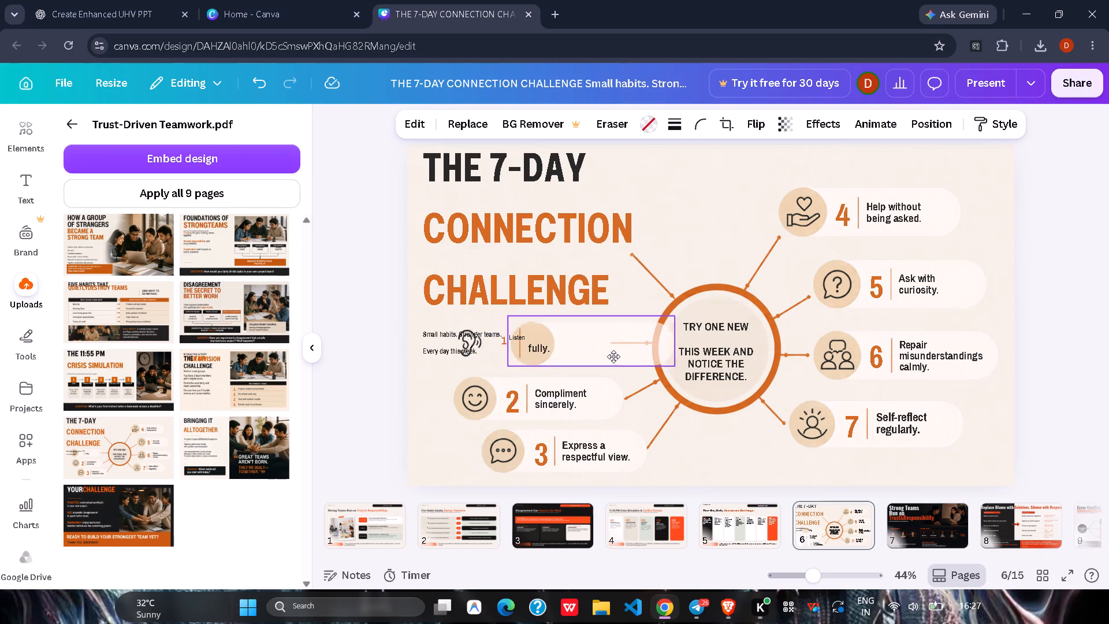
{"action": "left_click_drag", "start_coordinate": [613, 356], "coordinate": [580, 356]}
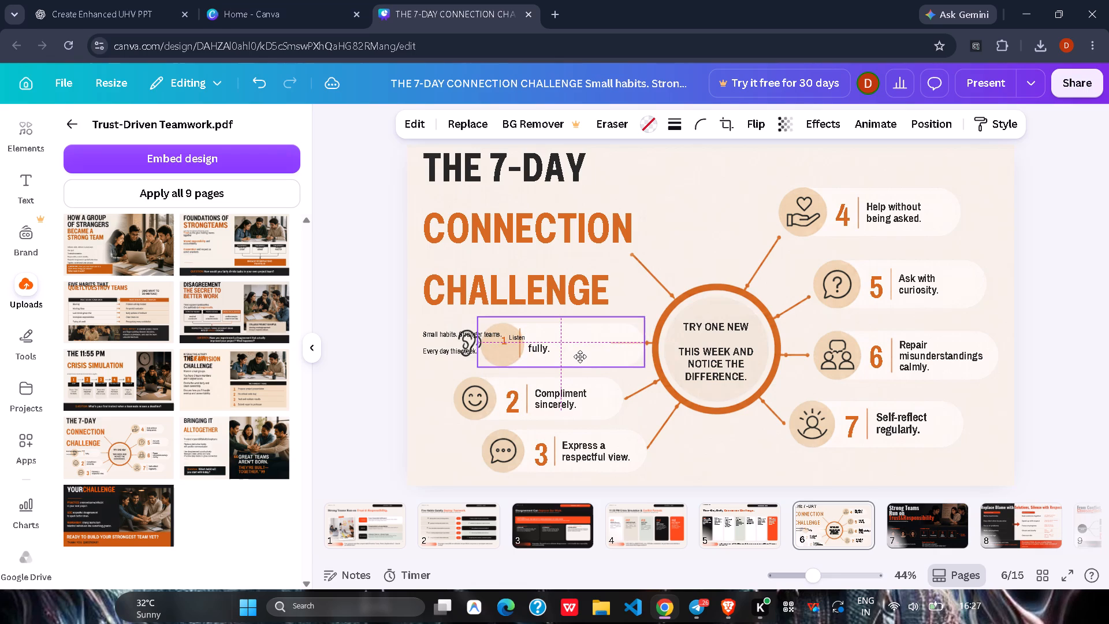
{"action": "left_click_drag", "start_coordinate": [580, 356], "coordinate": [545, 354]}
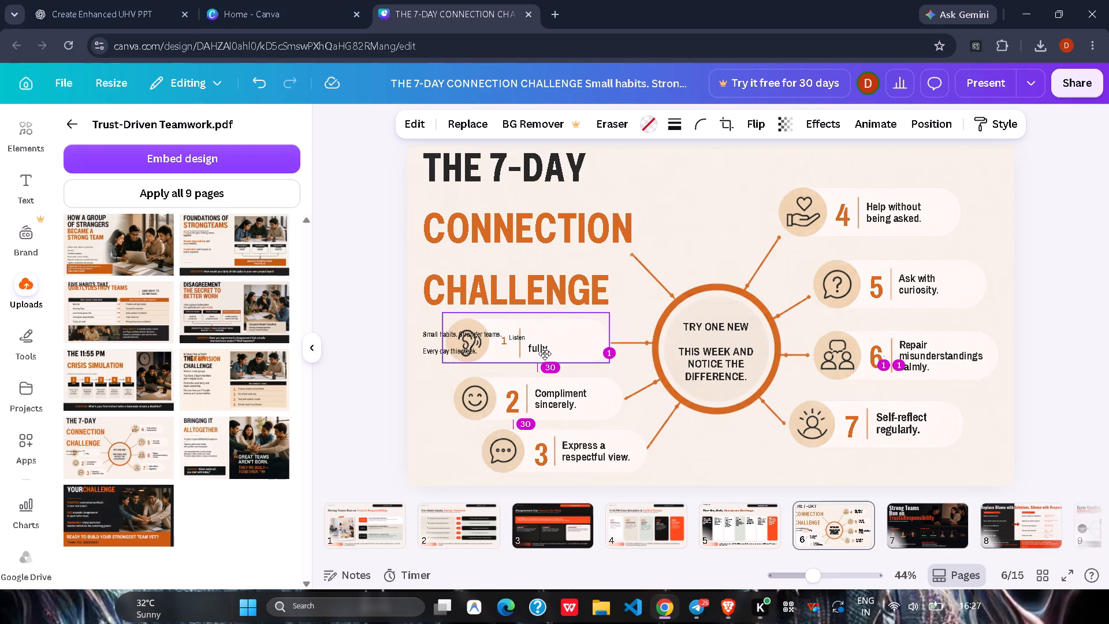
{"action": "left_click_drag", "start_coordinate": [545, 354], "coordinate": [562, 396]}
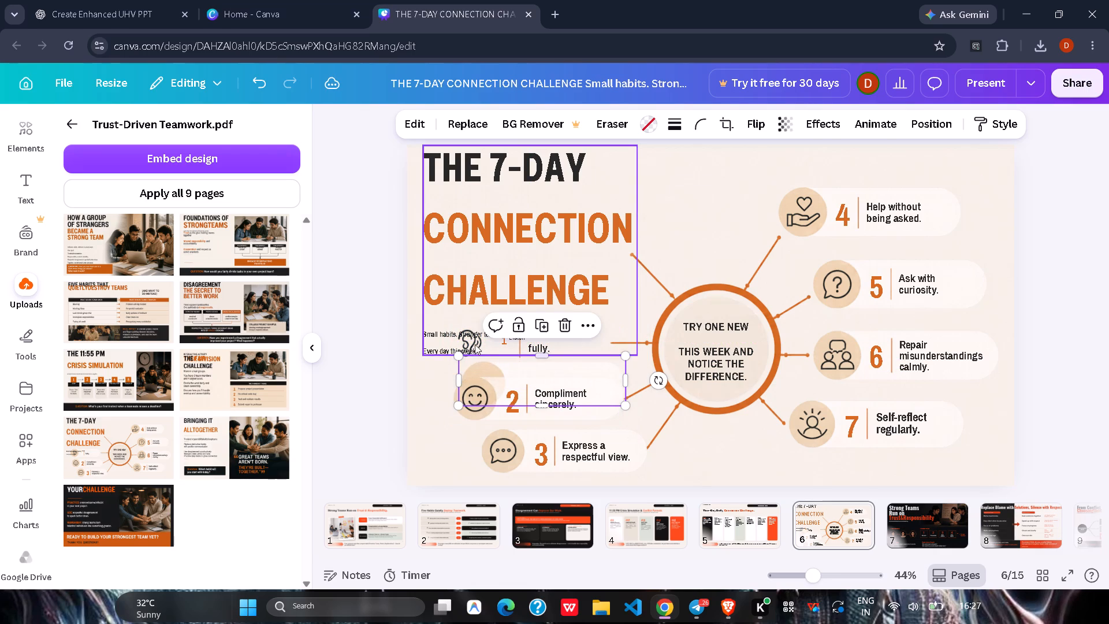
Move the heading text block up and slightly right so its two subtitle lines sit clear above item 1.
{"action": "left_click_drag", "start_coordinate": [427, 338], "coordinate": [440, 296]}
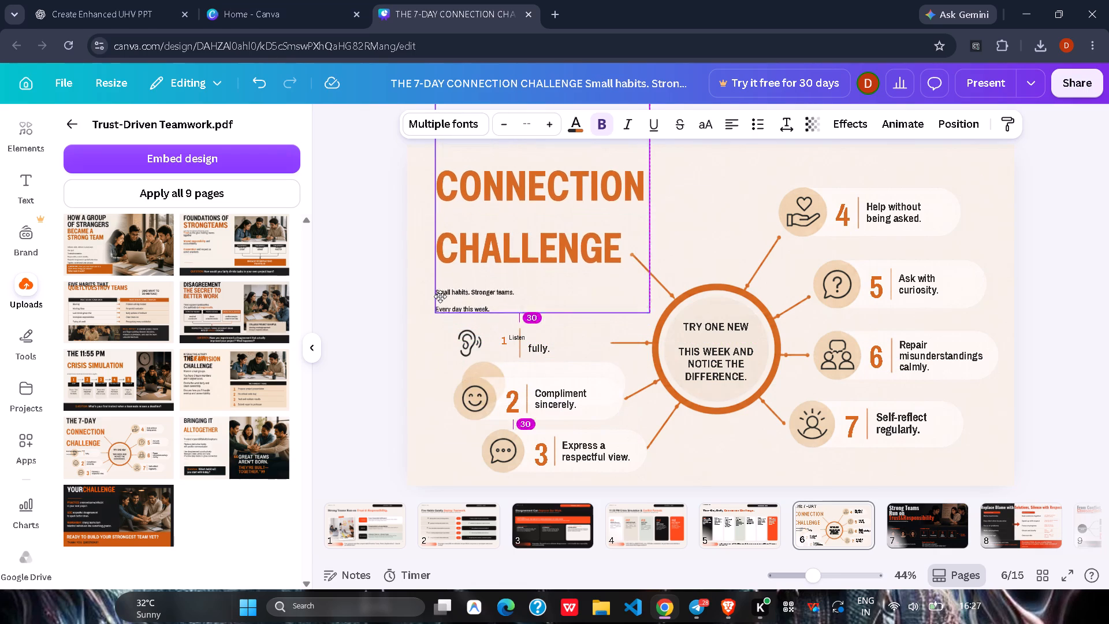
{"action": "left_click_drag", "start_coordinate": [440, 296], "coordinate": [437, 285]}
Place the rounded background shape behind item 1 so its circle sits under the ear icon.
{"action": "left_click_drag", "start_coordinate": [500, 364], "coordinate": [495, 351]}
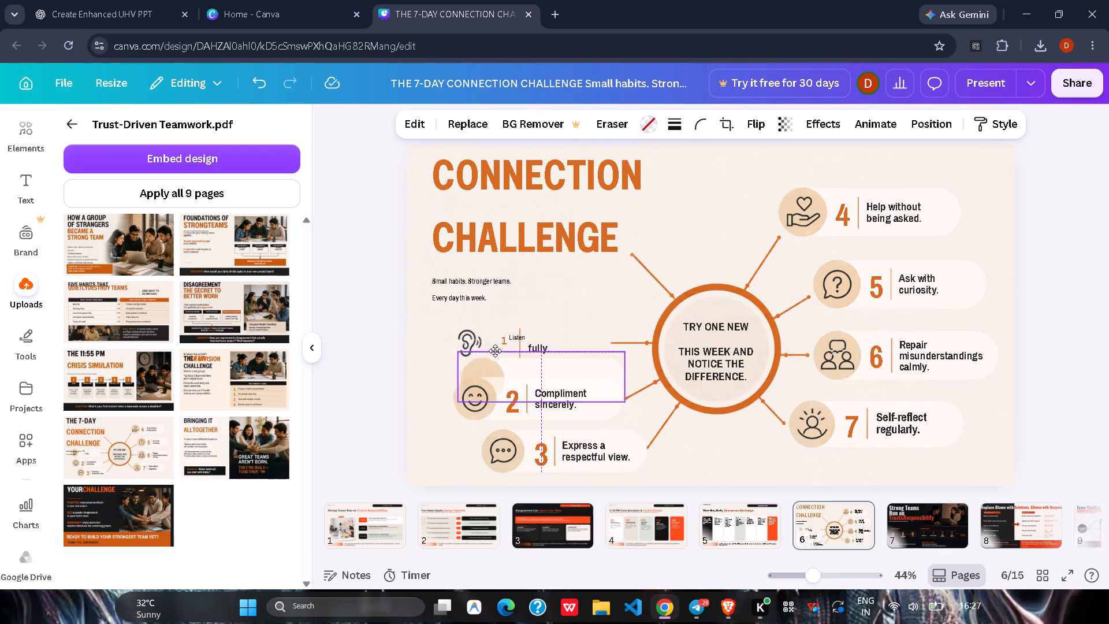
{"action": "left_click_drag", "start_coordinate": [495, 351], "coordinate": [483, 325]}
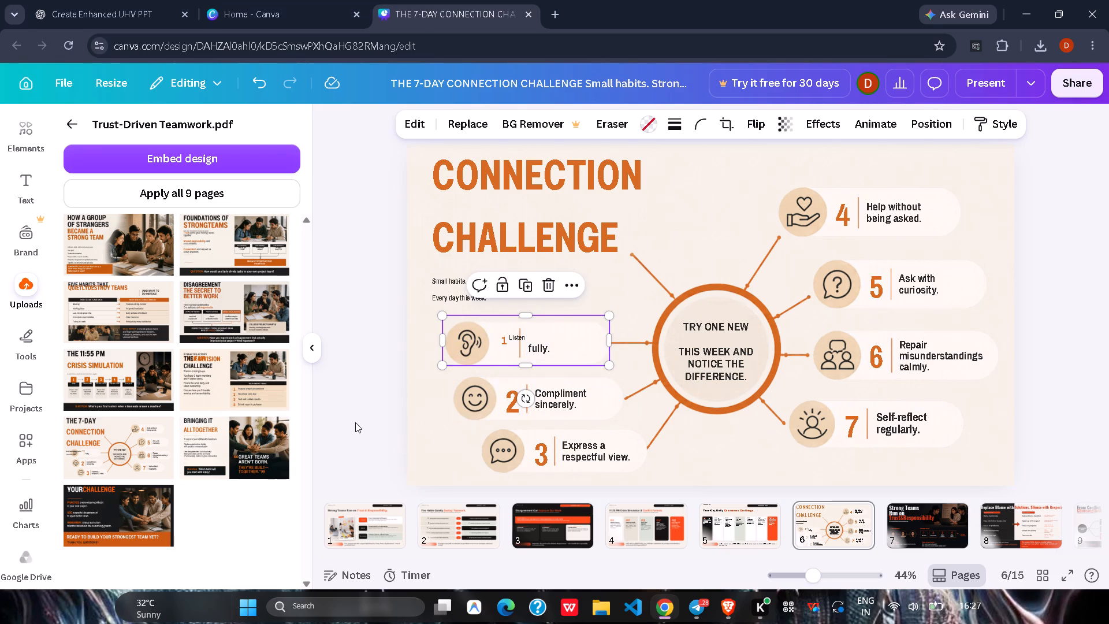
{"action": "left_click", "coordinate": [355, 422]}
Nudge item 1's small "1 Listen" text slightly down and increase its font size to 53.1.
{"action": "left_click_drag", "start_coordinate": [509, 339], "coordinate": [507, 345]}
{"action": "left_click", "coordinate": [512, 344]}
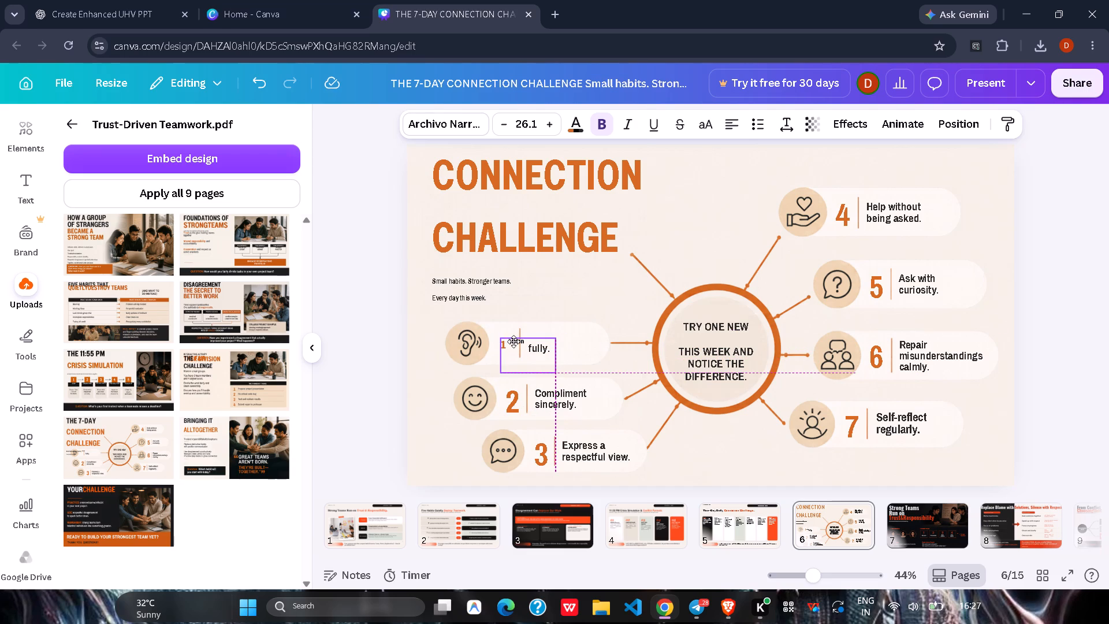
{"action": "triple_click", "coordinate": [545, 121]}
{"action": "triple_click", "coordinate": [544, 121]}
{"action": "triple_click", "coordinate": [545, 119]}
{"action": "triple_click", "coordinate": [545, 119]}
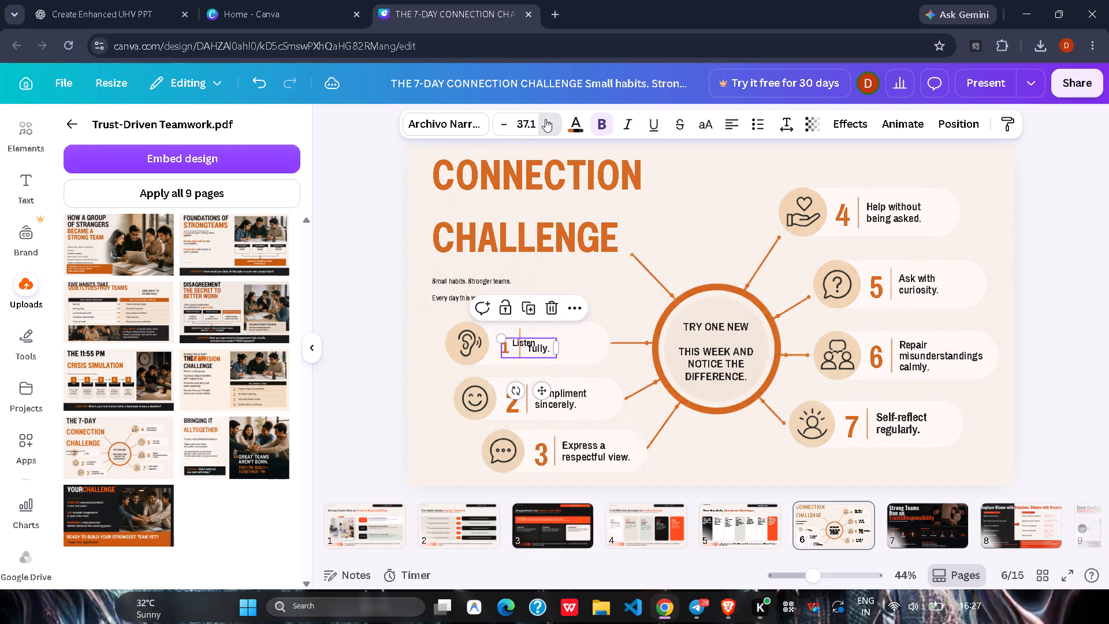
{"action": "triple_click", "coordinate": [545, 119]}
{"action": "triple_click", "coordinate": [545, 119]}
{"action": "triple_click", "coordinate": [545, 119]}
{"action": "triple_click", "coordinate": [545, 119]}
{"action": "triple_click", "coordinate": [545, 119]}
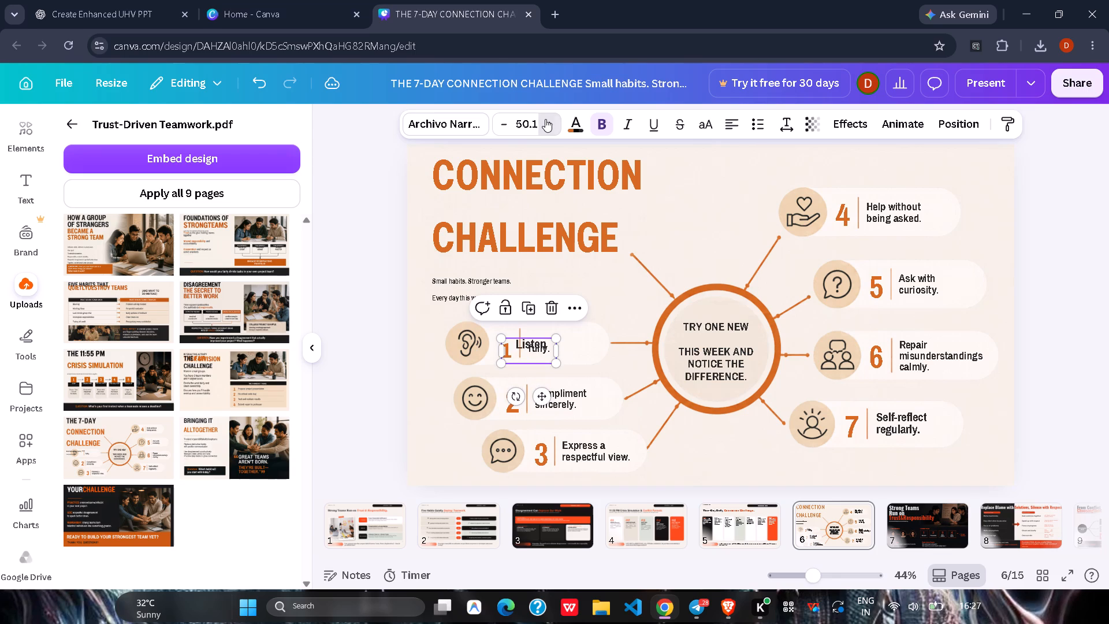
{"action": "left_click", "coordinate": [359, 428]}
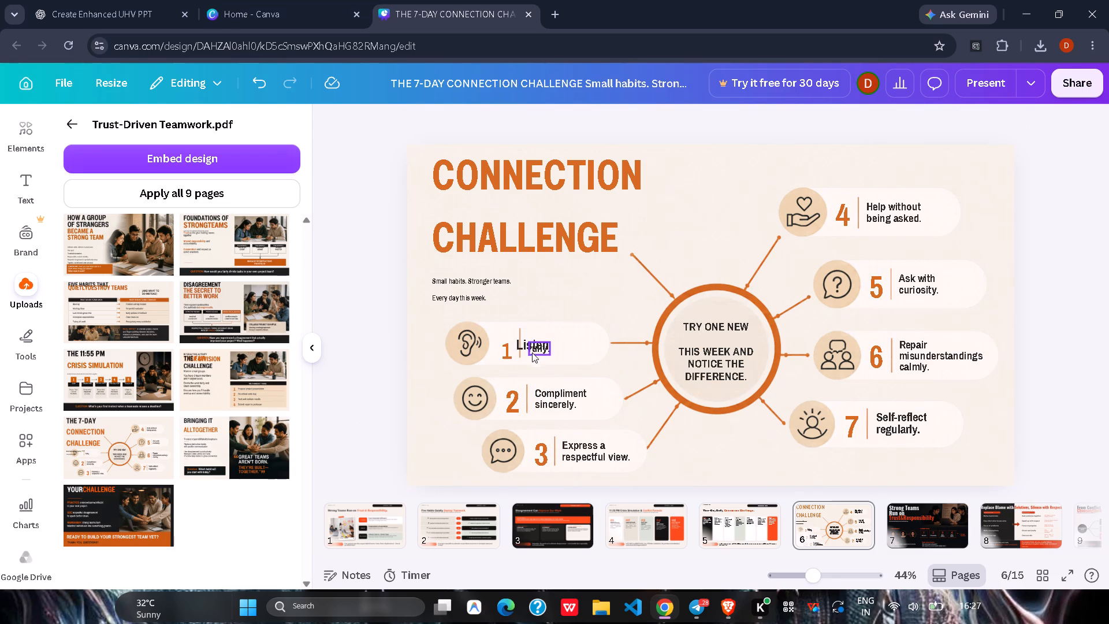
Move the "1 Listen" text up and right so that "Listen" sits directly above "fully.".
{"action": "left_click", "coordinate": [531, 350]}
{"action": "left_click_drag", "start_coordinate": [516, 349], "coordinate": [519, 340]}
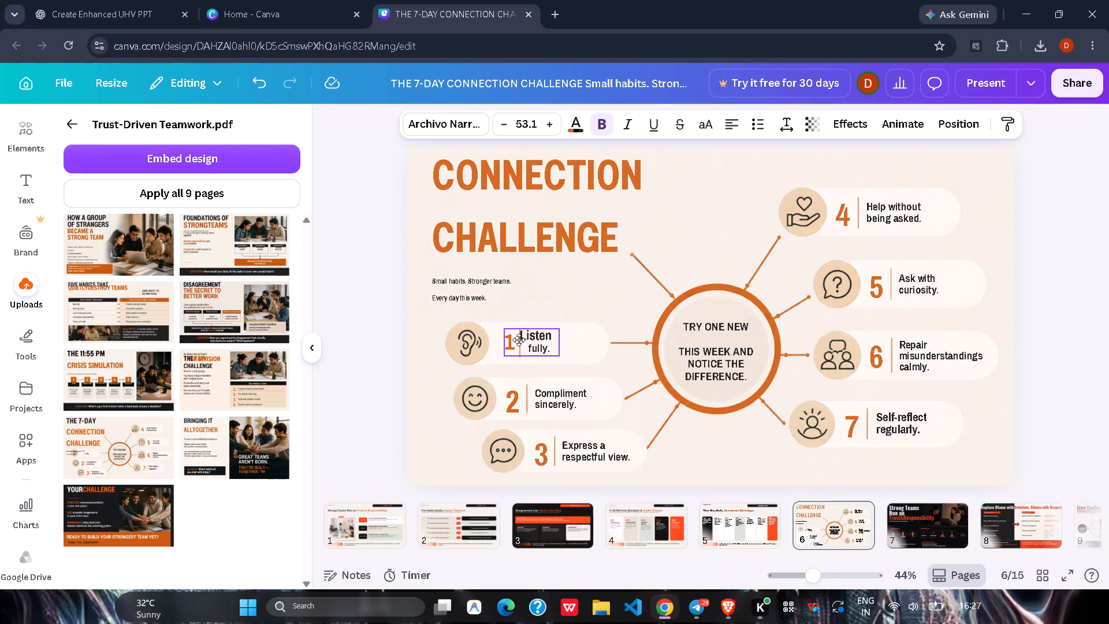
{"action": "left_click_drag", "start_coordinate": [519, 340], "coordinate": [523, 340]}
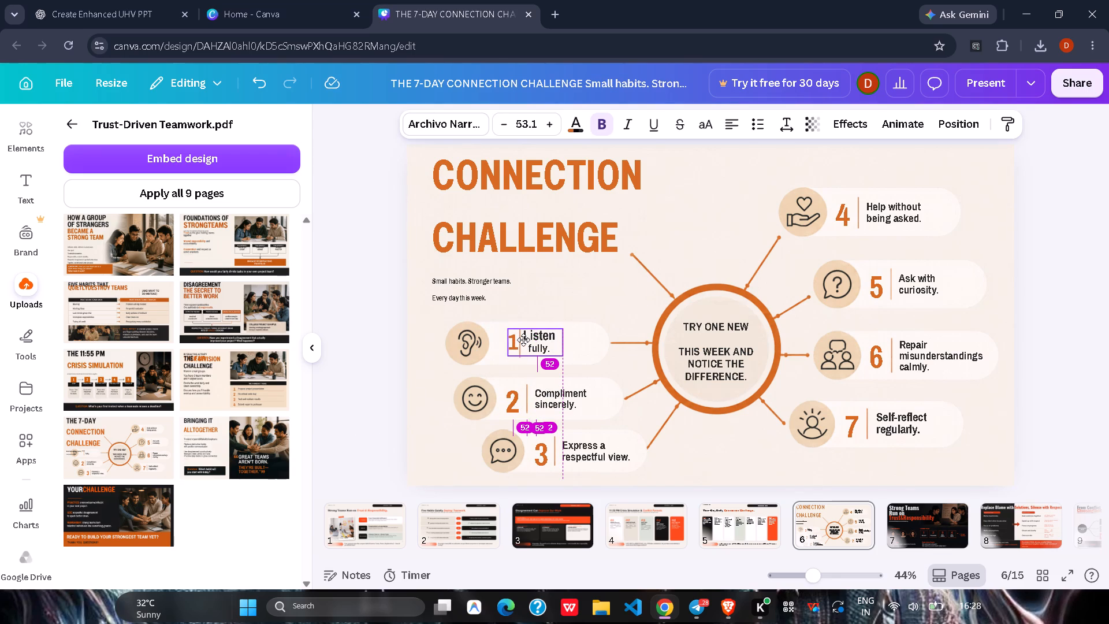
{"action": "left_click_drag", "start_coordinate": [523, 340], "coordinate": [522, 340]}
Widen and scale up the "1 Listen" text to size 66.1, with the number before the divider and "Listen" after it.
{"action": "left_click_drag", "start_coordinate": [567, 341], "coordinate": [579, 340]}
{"action": "left_click_drag", "start_coordinate": [502, 326], "coordinate": [487, 317]}
{"action": "left_click_drag", "start_coordinate": [522, 336], "coordinate": [537, 338]}
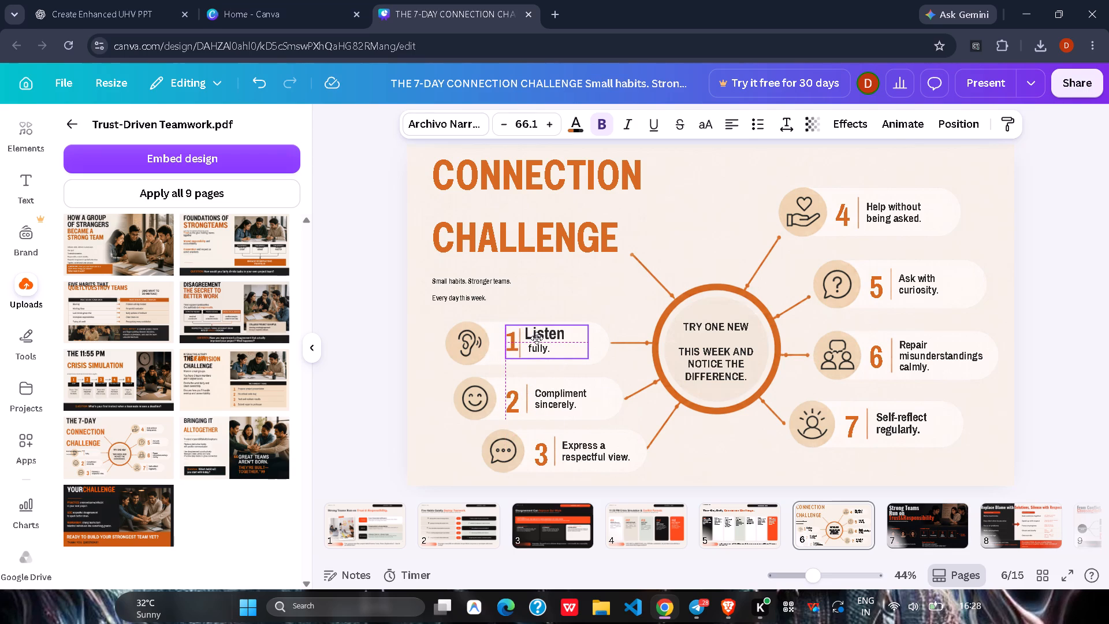
{"action": "left_click_drag", "start_coordinate": [537, 338], "coordinate": [533, 341]}
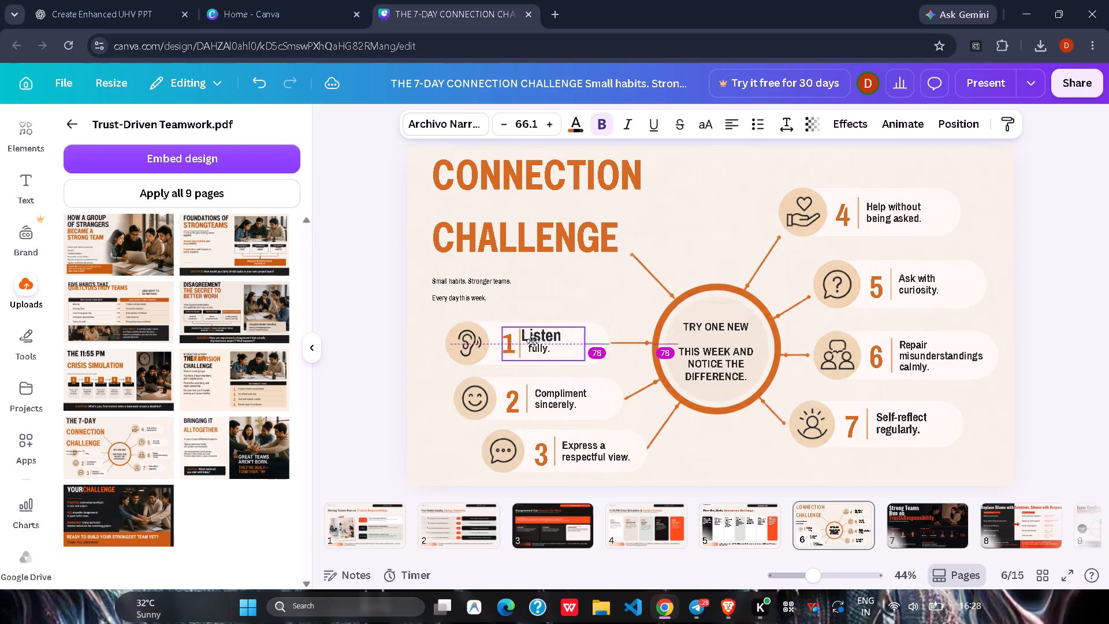
{"action": "left_click_drag", "start_coordinate": [533, 341], "coordinate": [534, 341]}
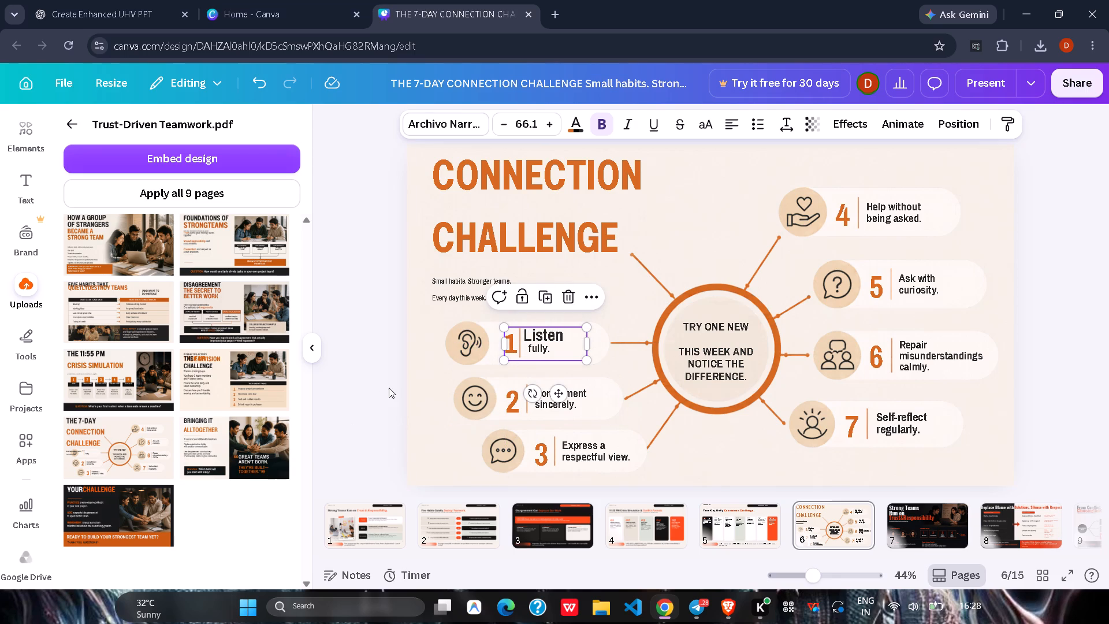
{"action": "left_click", "coordinate": [377, 388]}
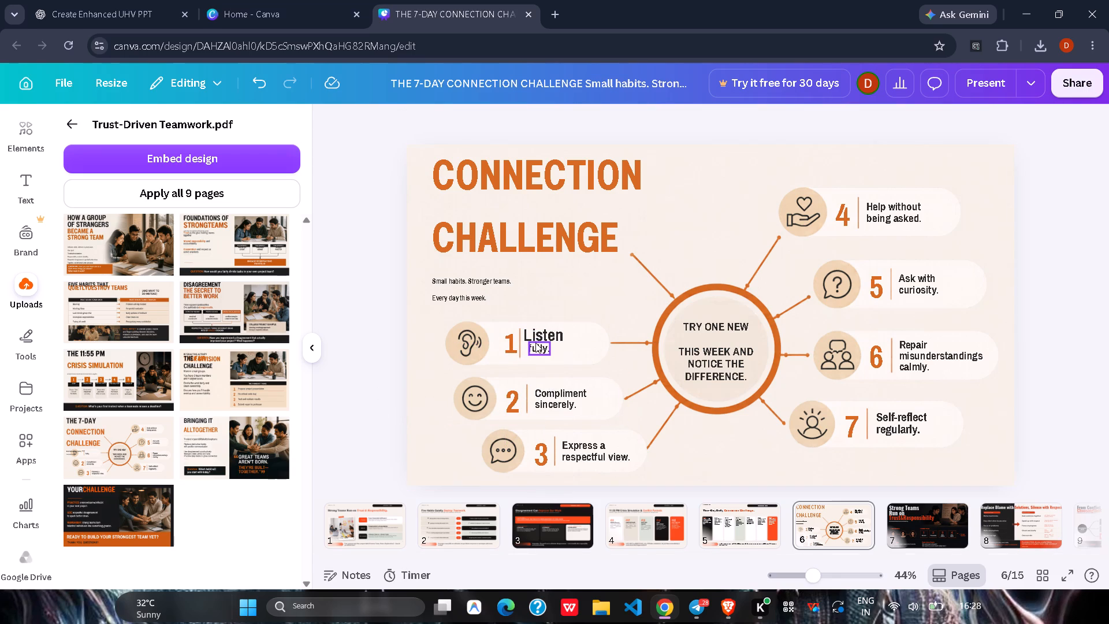
{"action": "left_click", "coordinate": [554, 328]}
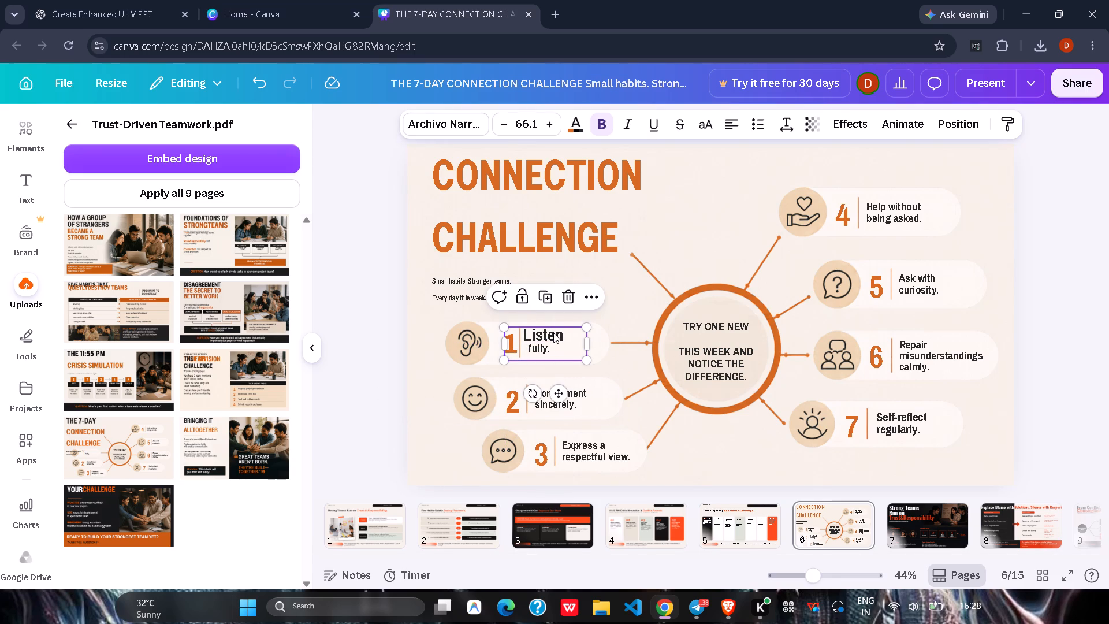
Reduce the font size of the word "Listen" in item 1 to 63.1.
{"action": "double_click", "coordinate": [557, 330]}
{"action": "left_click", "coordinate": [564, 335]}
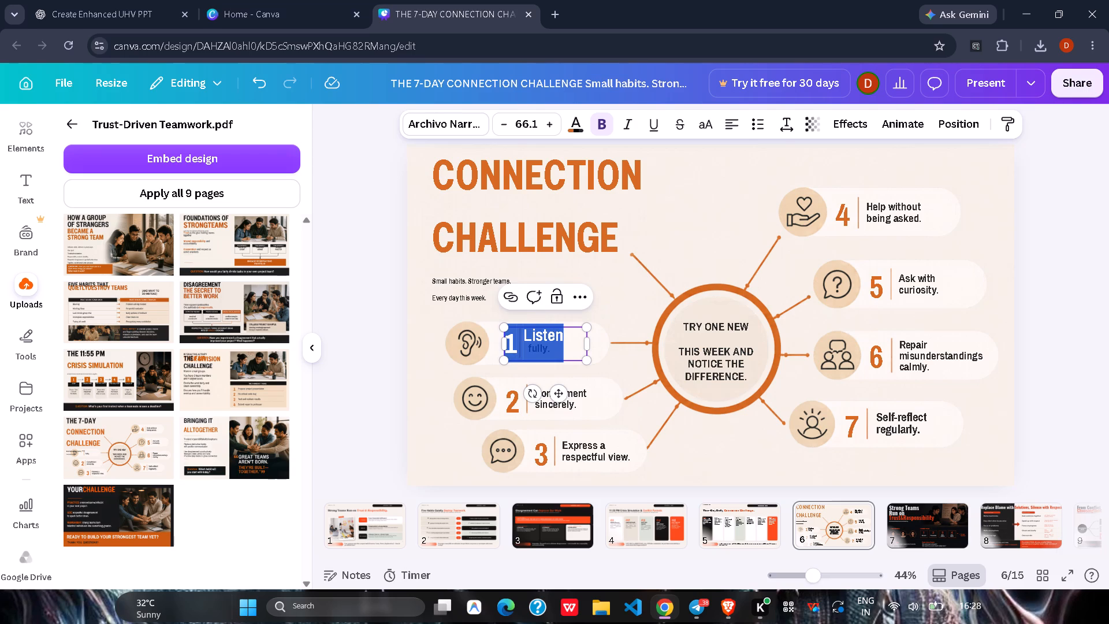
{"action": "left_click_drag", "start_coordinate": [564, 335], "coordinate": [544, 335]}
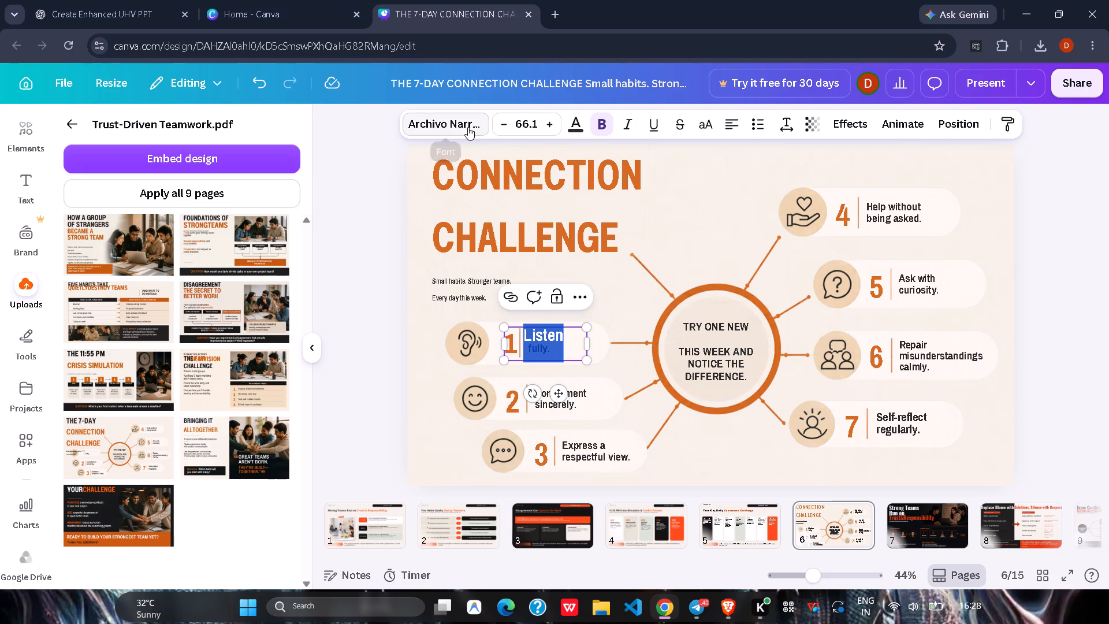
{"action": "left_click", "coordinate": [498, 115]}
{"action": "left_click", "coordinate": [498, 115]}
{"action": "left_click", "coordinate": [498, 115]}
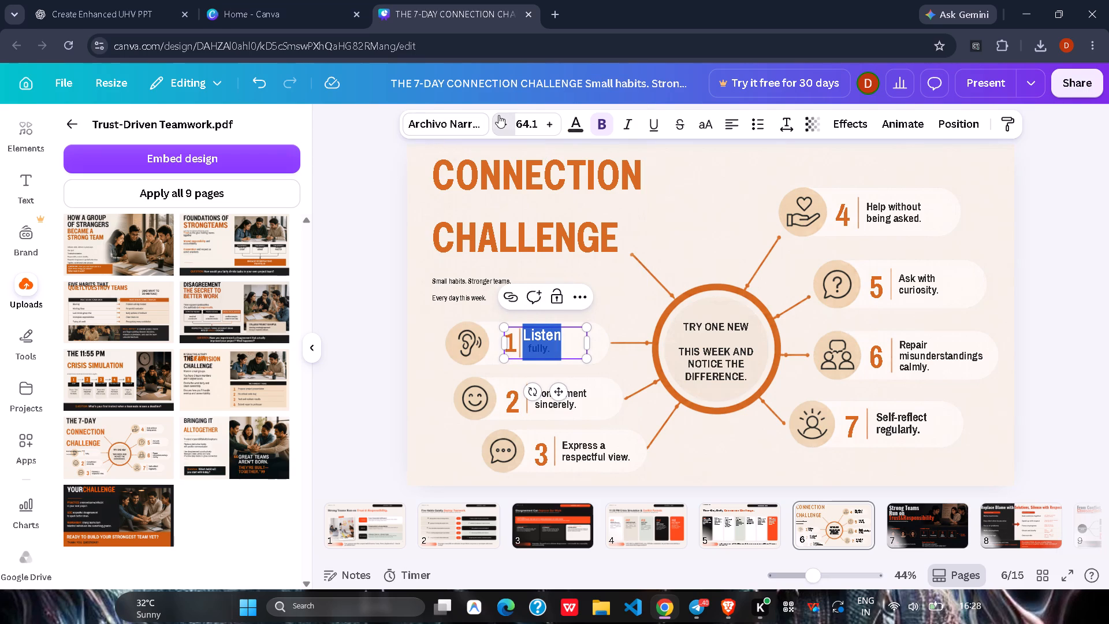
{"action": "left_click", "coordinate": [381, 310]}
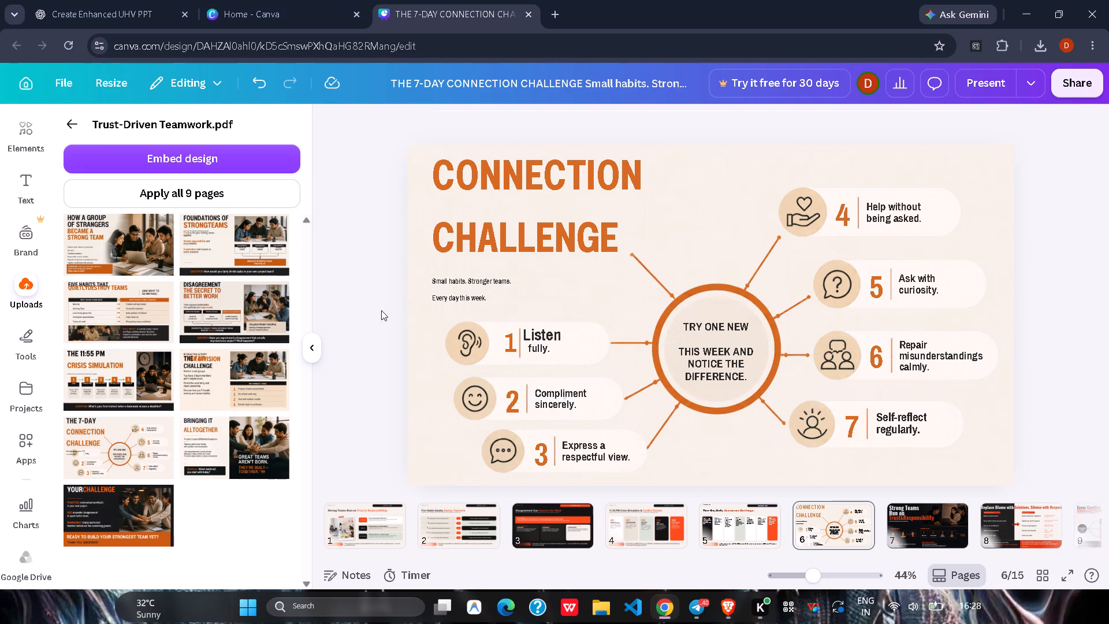
Delete the word "Listen" from item 1's text, keeping the number 1 and "fully.".
{"action": "left_click", "coordinate": [527, 347]}
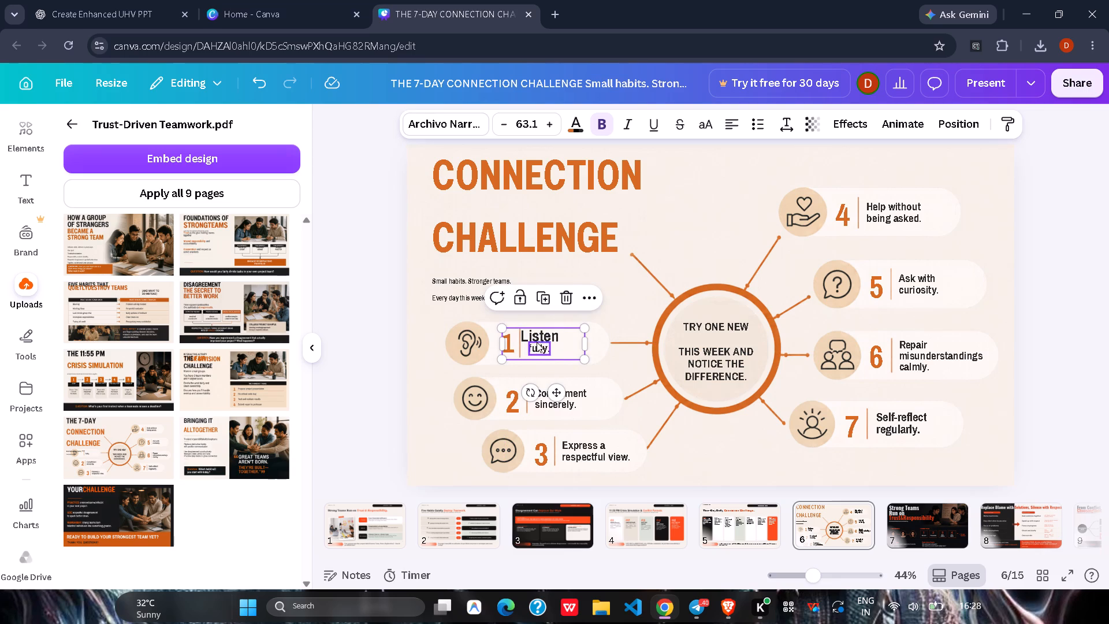
{"action": "left_click", "coordinate": [546, 333]}
{"action": "left_click", "coordinate": [546, 333]}
{"action": "left_click", "coordinate": [556, 334]}
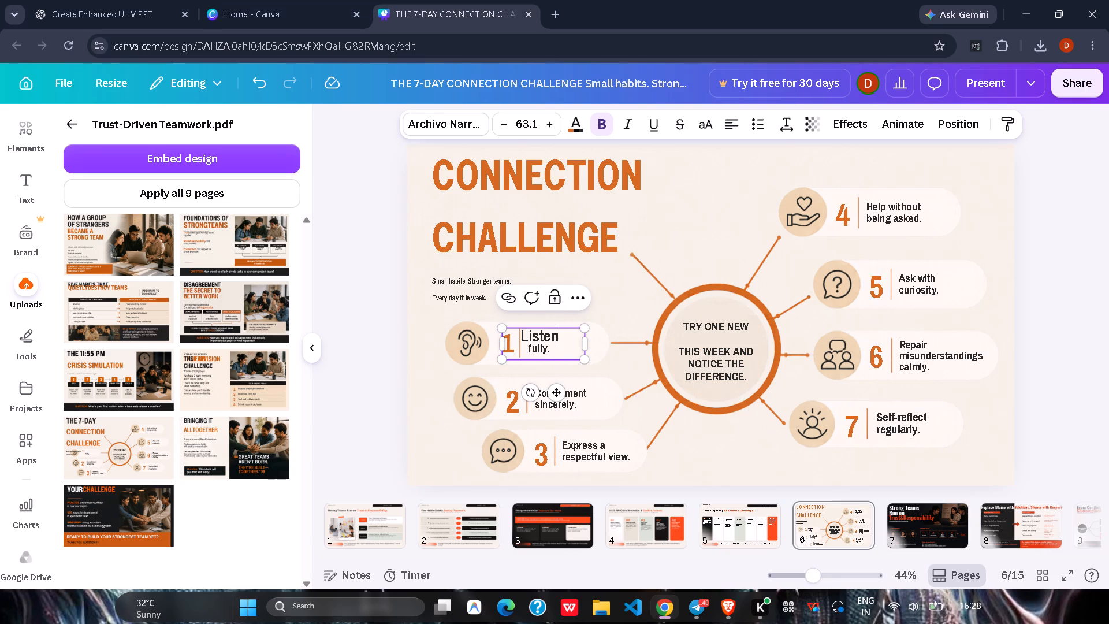
{"action": "key", "text": "BackSpace"}
{"action": "key", "text": "BackSpace"}
{"action": "key", "text": "BackSpace"}
{"action": "key", "text": "BackSpace"}
{"action": "key", "text": "BackSpace"}
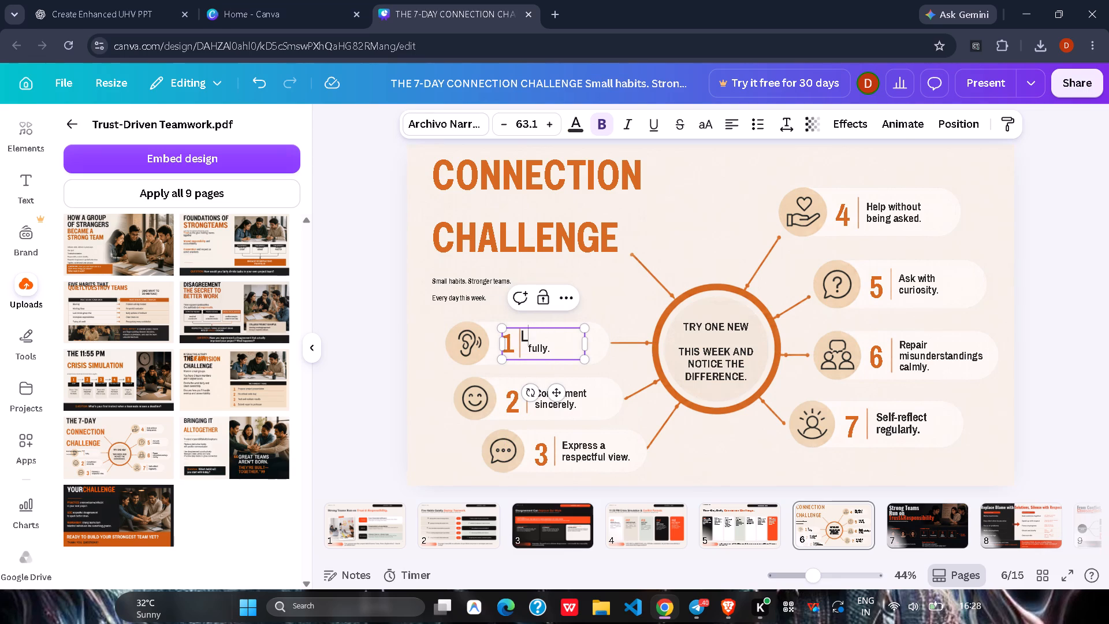
{"action": "key", "text": "BackSpace"}
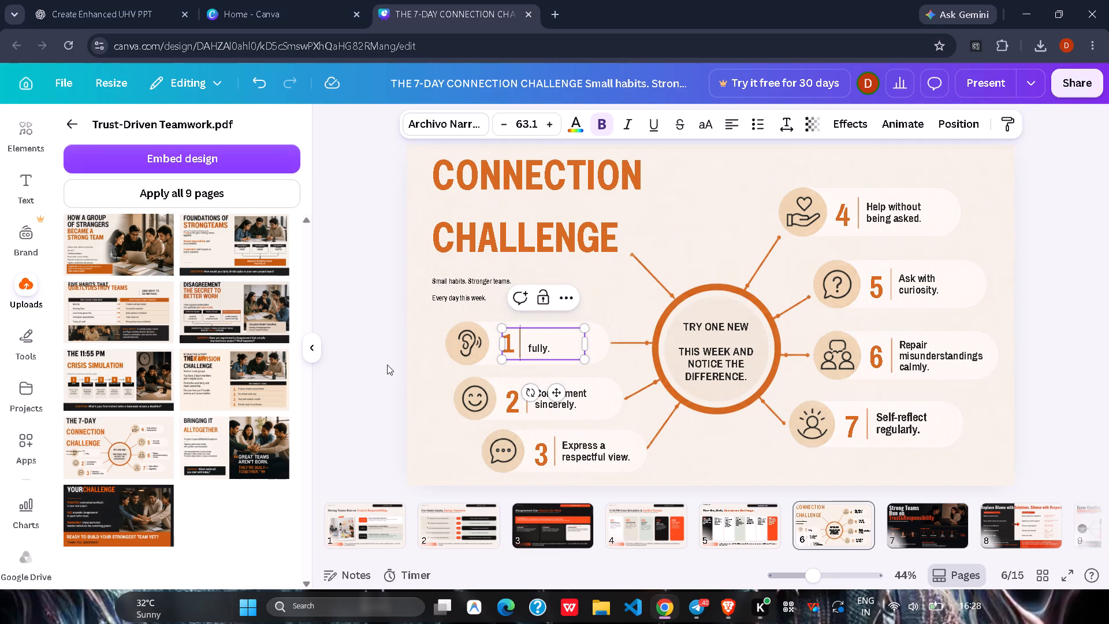
{"action": "left_click", "coordinate": [387, 363]}
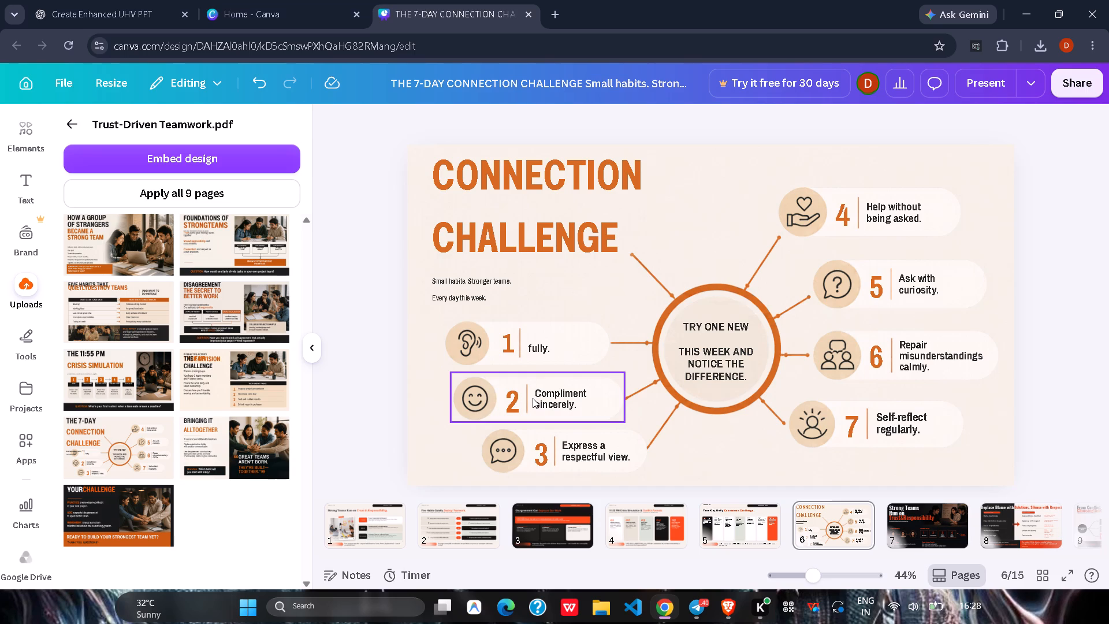
Go to page 5 of the presentation.
{"action": "left_click", "coordinate": [748, 540]}
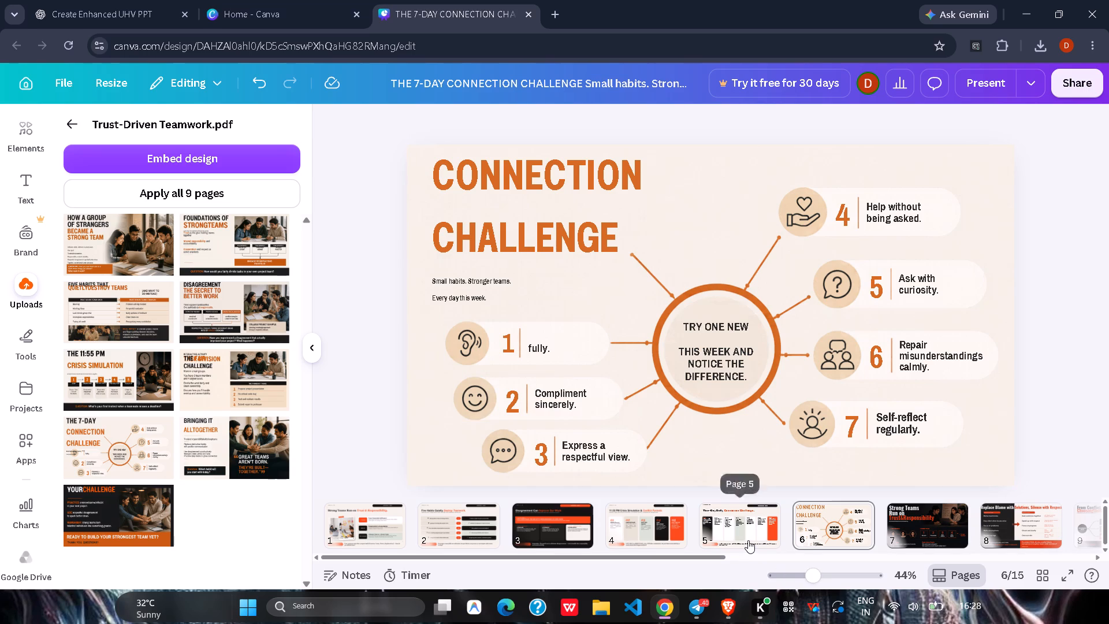
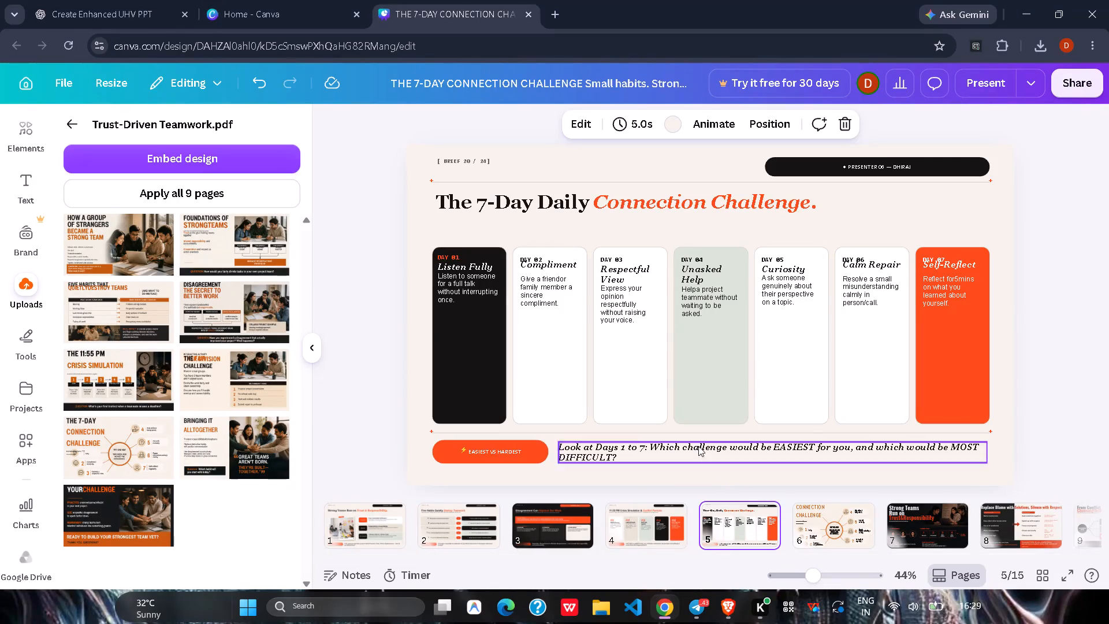
On page 6, move the title text block down so the "THE 7-DAY" line sits inside the slide.
{"action": "left_click", "coordinate": [838, 530]}
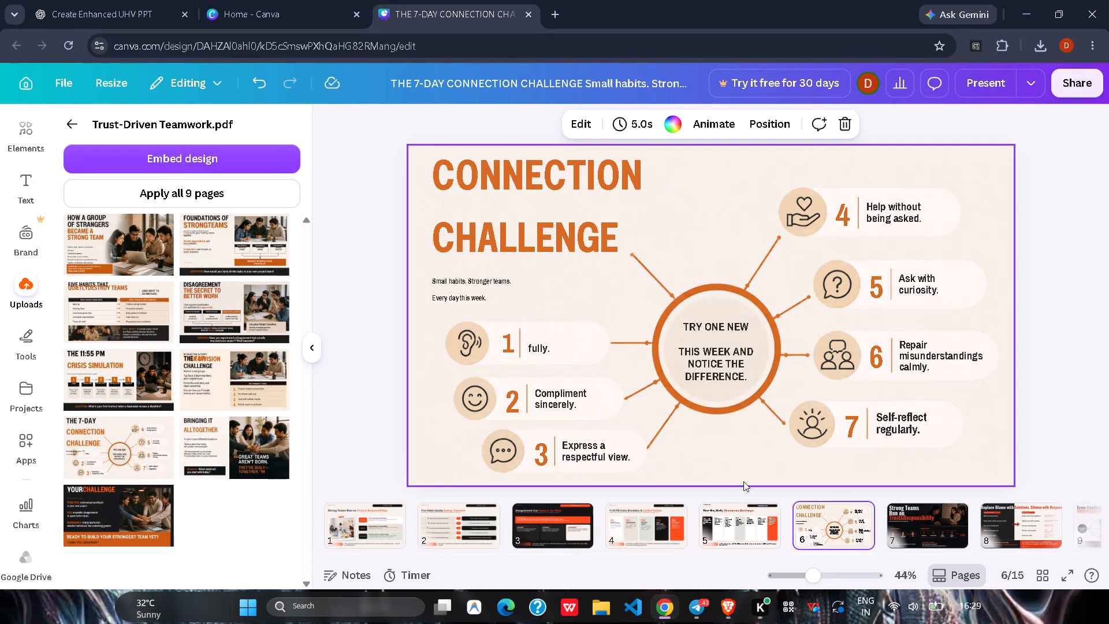
{"action": "left_click", "coordinate": [732, 532]}
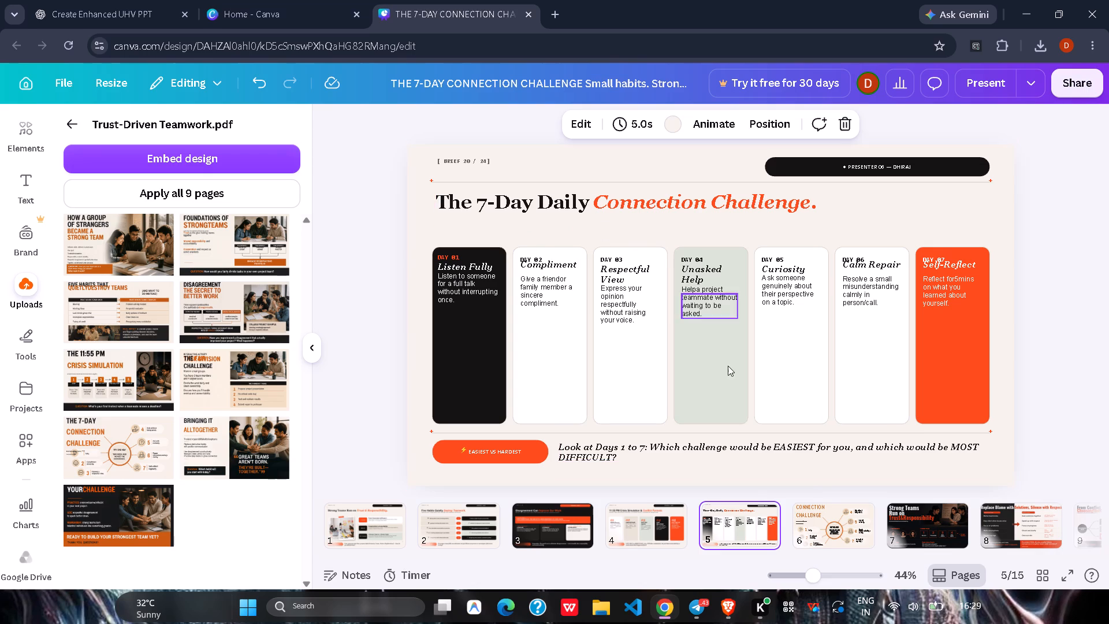
{"action": "left_click", "coordinate": [846, 529]}
{"action": "left_click_drag", "start_coordinate": [534, 178], "coordinate": [568, 222]}
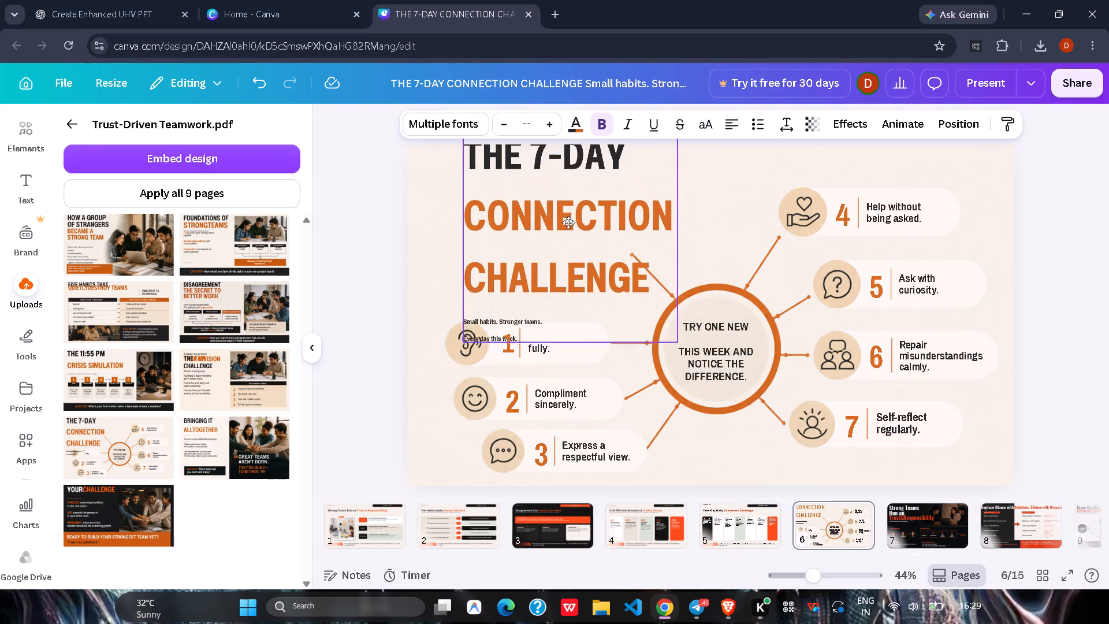
{"action": "left_click_drag", "start_coordinate": [568, 222], "coordinate": [516, 227]}
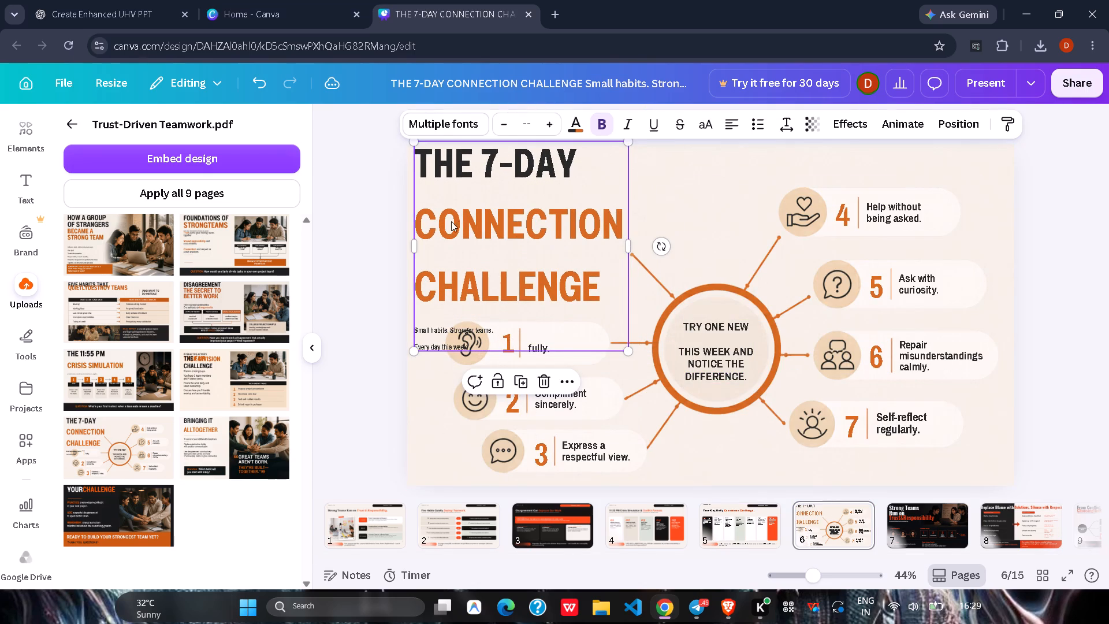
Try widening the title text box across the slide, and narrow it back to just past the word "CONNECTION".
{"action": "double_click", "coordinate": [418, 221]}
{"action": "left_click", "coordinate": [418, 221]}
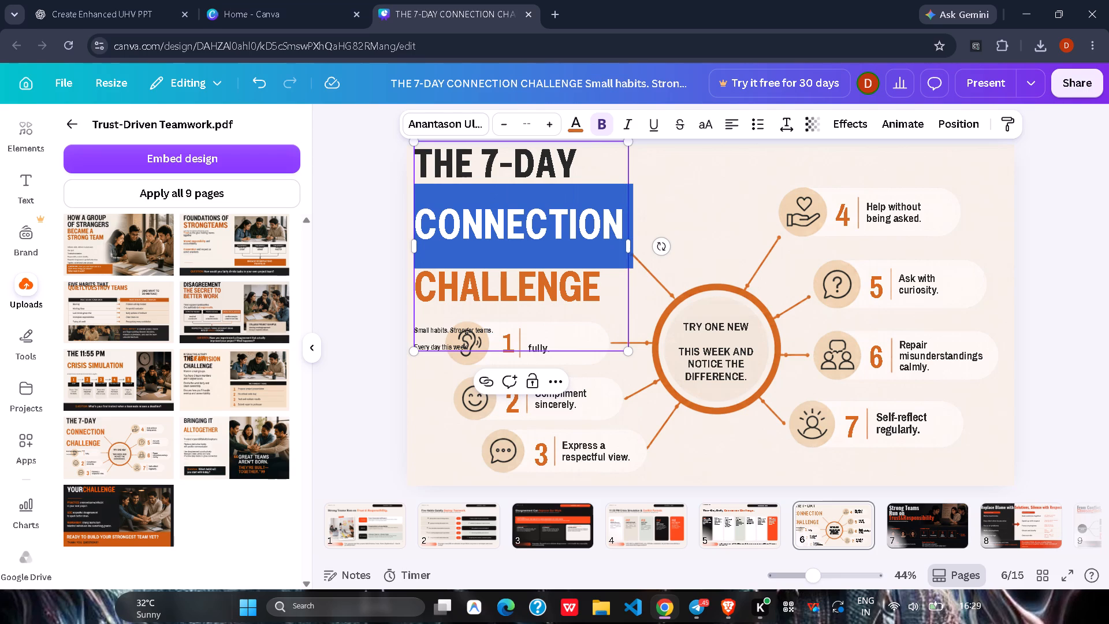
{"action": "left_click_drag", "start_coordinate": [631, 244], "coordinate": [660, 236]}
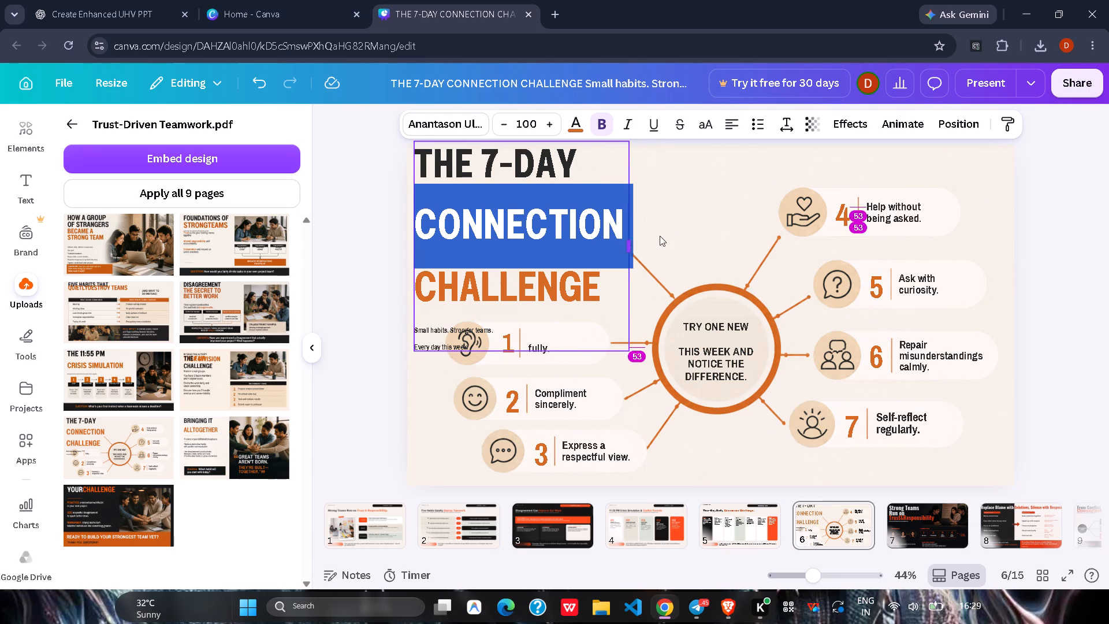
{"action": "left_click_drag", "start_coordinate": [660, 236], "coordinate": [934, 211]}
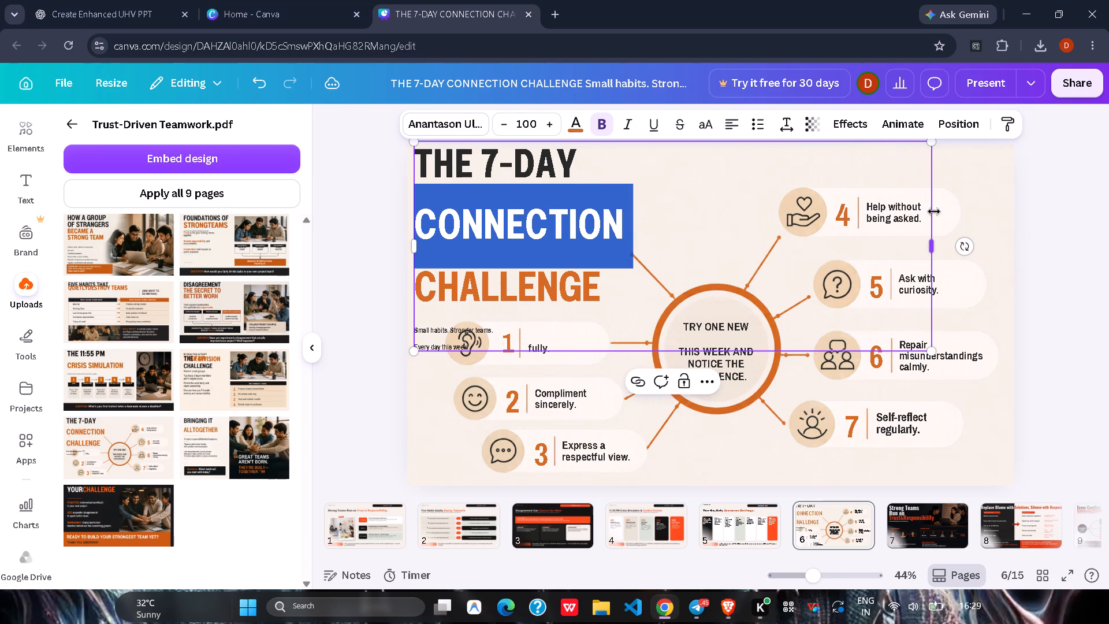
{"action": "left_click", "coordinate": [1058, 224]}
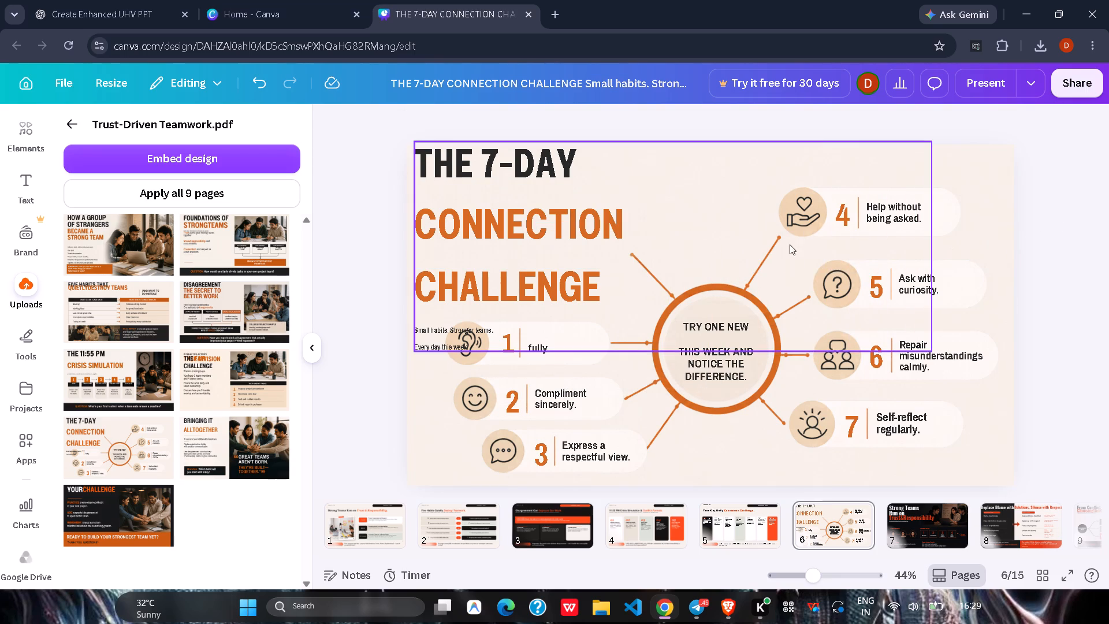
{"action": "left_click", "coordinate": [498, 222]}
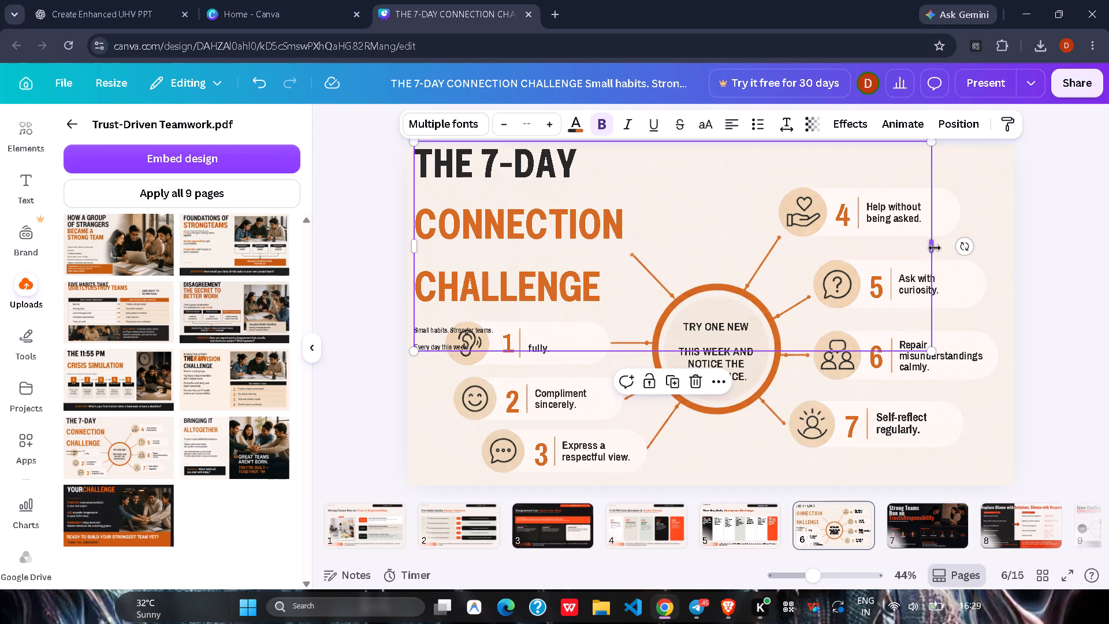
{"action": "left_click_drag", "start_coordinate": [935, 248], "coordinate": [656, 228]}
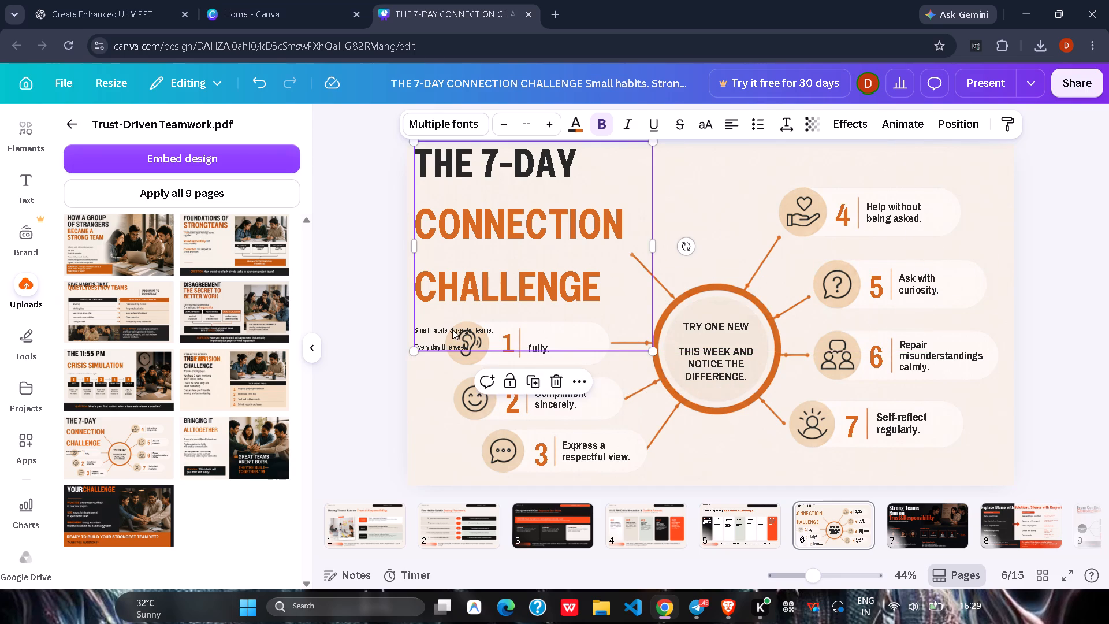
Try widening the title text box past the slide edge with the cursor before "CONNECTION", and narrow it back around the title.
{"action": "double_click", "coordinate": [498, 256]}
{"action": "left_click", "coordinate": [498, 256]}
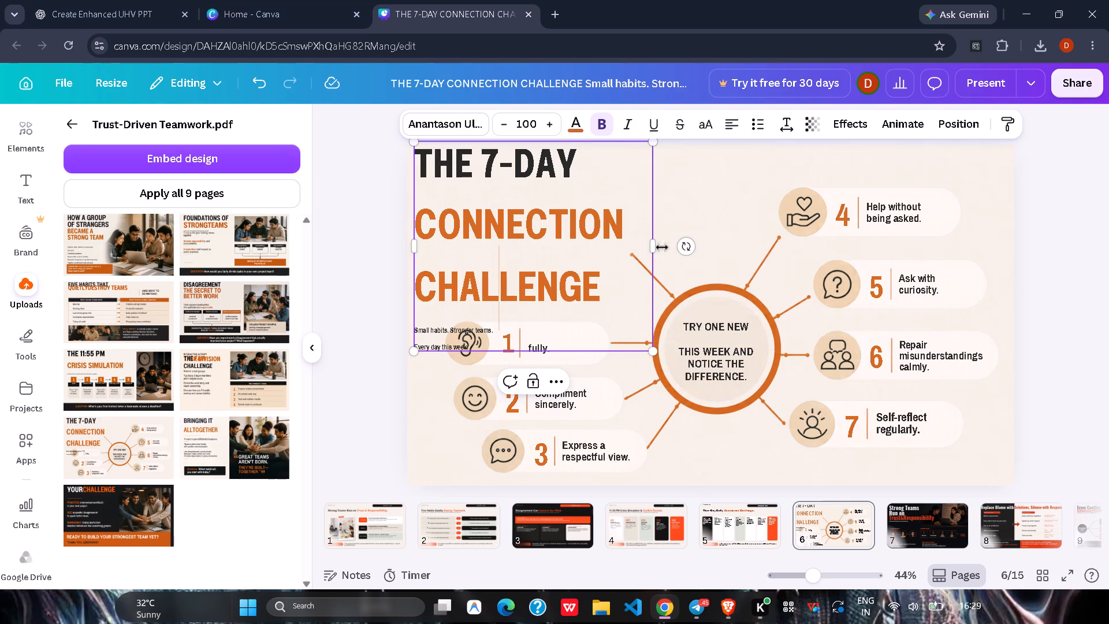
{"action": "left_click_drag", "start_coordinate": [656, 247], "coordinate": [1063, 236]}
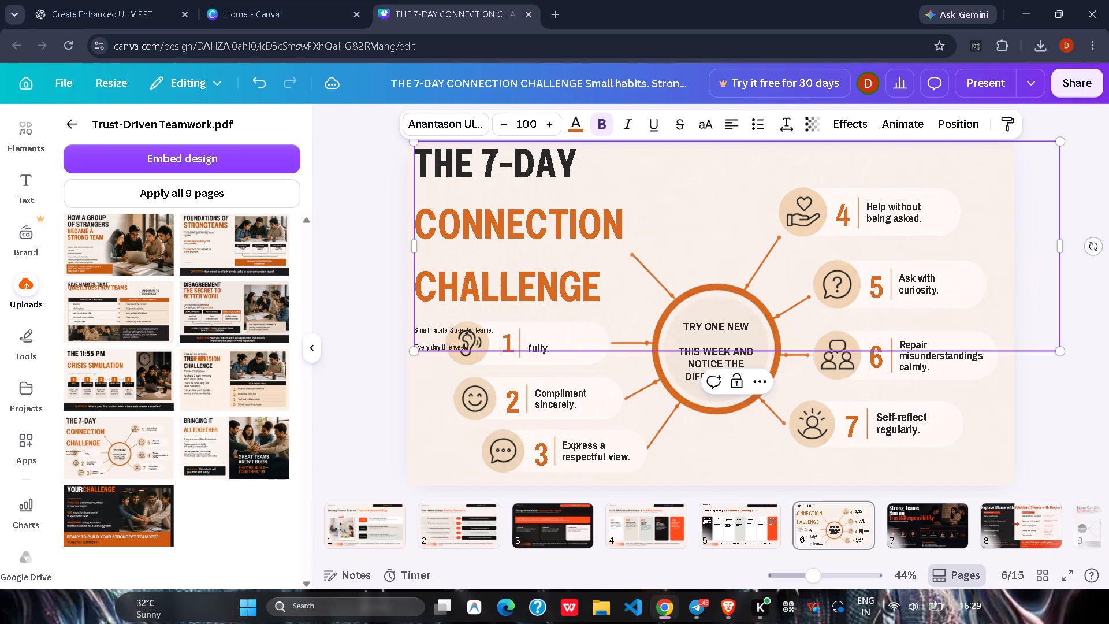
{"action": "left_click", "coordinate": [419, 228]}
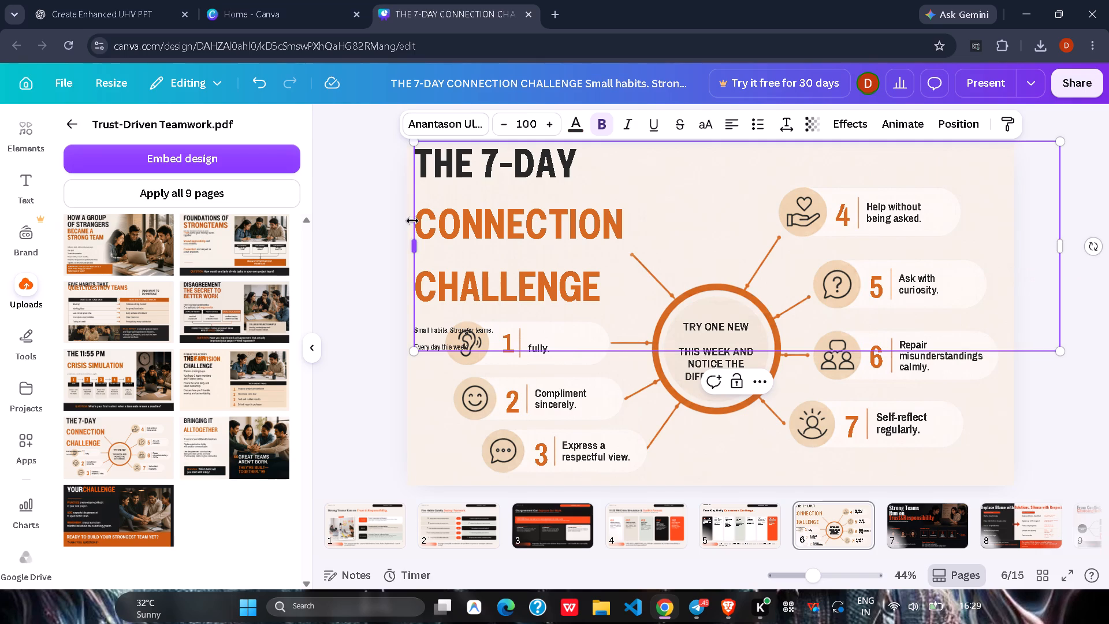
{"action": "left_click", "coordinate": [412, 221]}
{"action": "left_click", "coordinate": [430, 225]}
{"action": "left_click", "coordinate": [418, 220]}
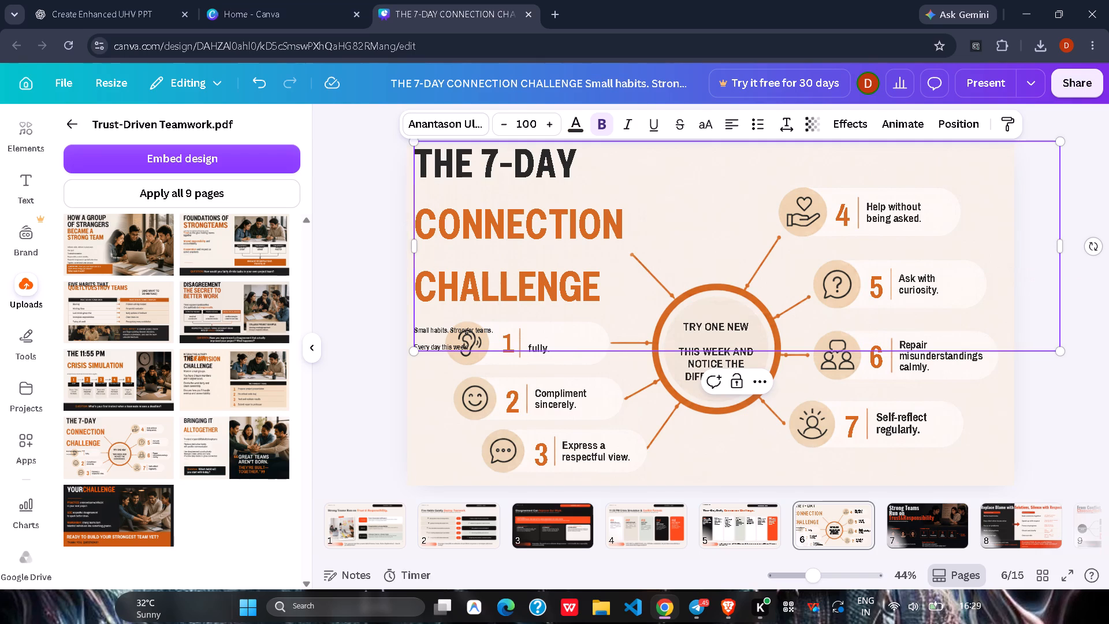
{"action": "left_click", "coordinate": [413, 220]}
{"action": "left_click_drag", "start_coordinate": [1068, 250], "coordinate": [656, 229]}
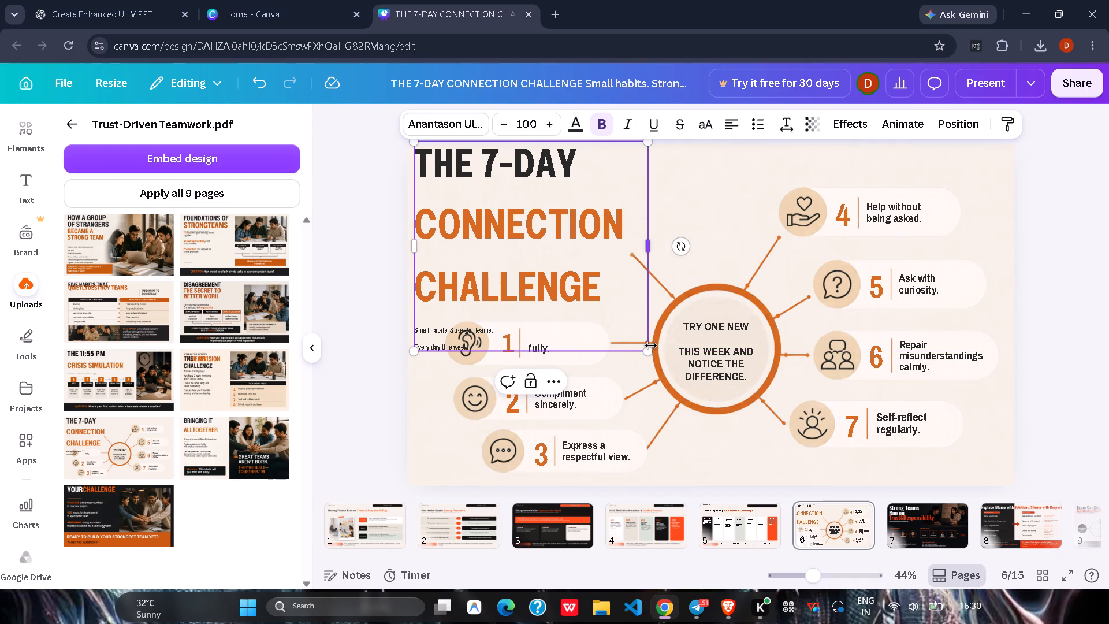
Scale down the title text block so "CONNECTION" is about size 68.9, and place the block above item 1.
{"action": "left_click_drag", "start_coordinate": [644, 349], "coordinate": [591, 260]}
{"action": "left_click_drag", "start_coordinate": [515, 239], "coordinate": [538, 243]}
{"action": "left_click", "coordinate": [361, 242]}
{"action": "left_click_drag", "start_coordinate": [475, 224], "coordinate": [500, 237]}
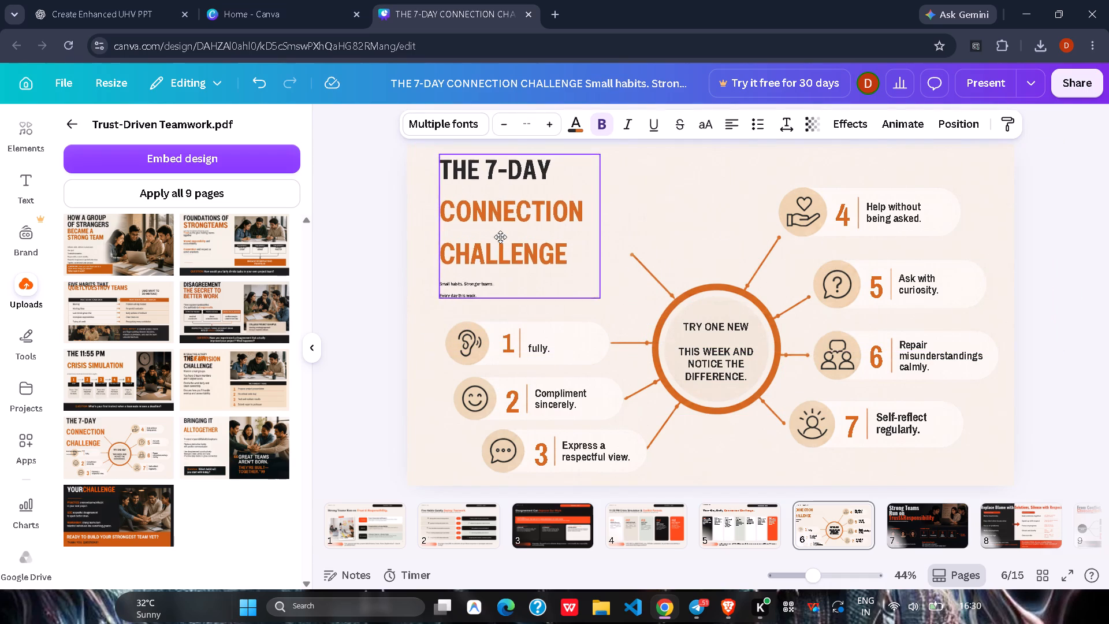
{"action": "left_click_drag", "start_coordinate": [500, 237], "coordinate": [500, 232]}
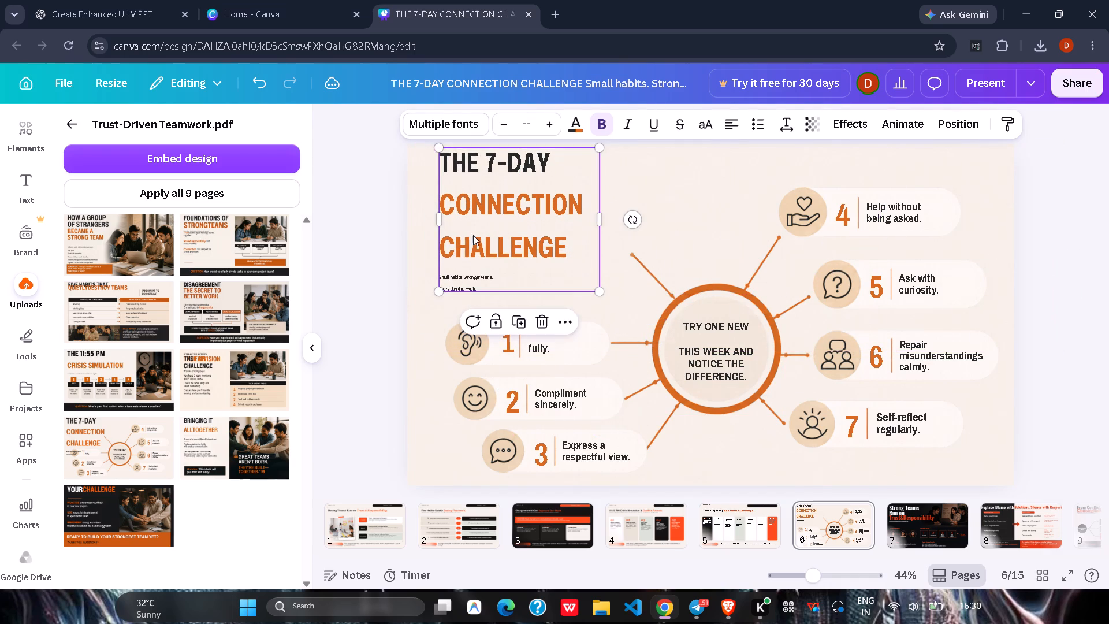
{"action": "left_click", "coordinate": [394, 256]}
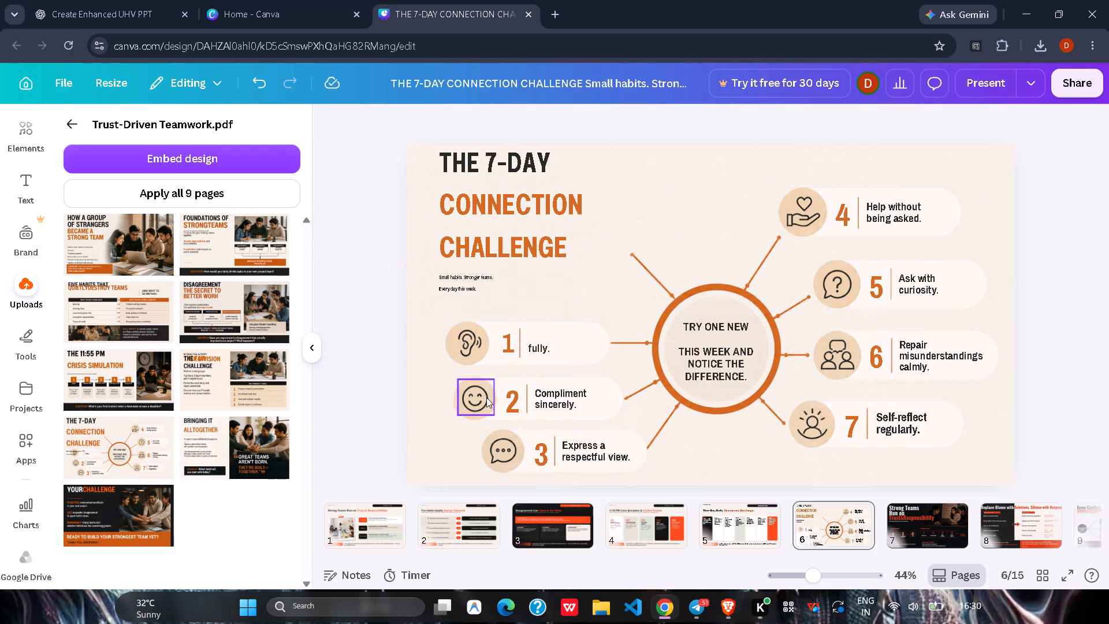
Widen the title text box and move the word "CONNECTION" from its own line to directly after "THE 7-DAY".
{"action": "left_click", "coordinate": [520, 222]}
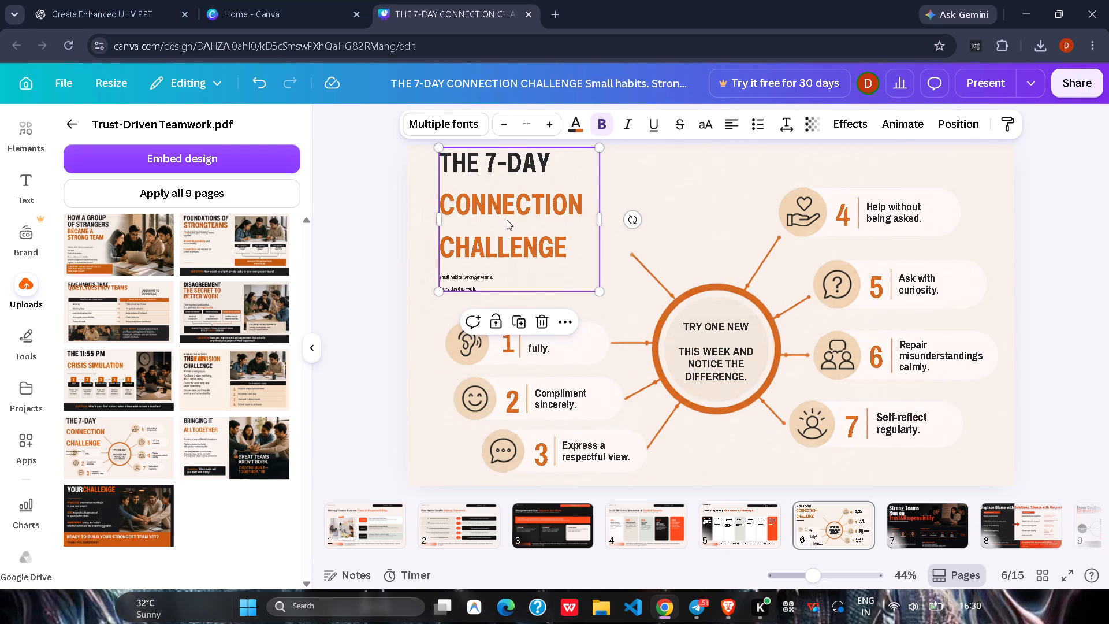
{"action": "left_click", "coordinate": [567, 195]}
{"action": "left_click_drag", "start_coordinate": [582, 202], "coordinate": [582, 202]}
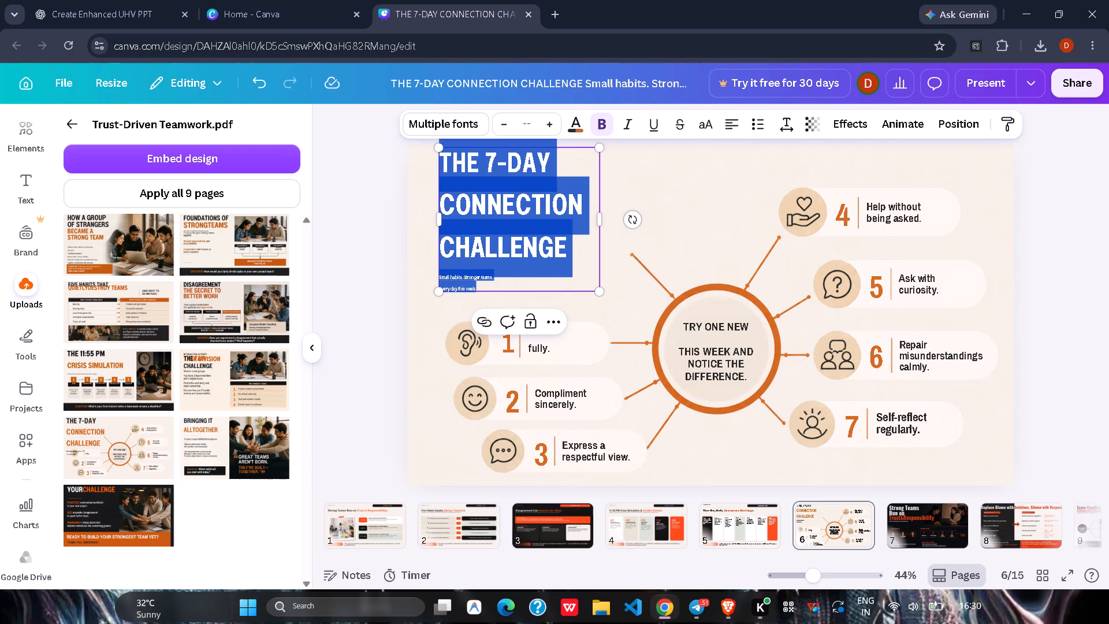
{"action": "left_click_drag", "start_coordinate": [582, 202], "coordinate": [577, 202]}
{"action": "left_click_drag", "start_coordinate": [585, 205], "coordinate": [445, 209]}
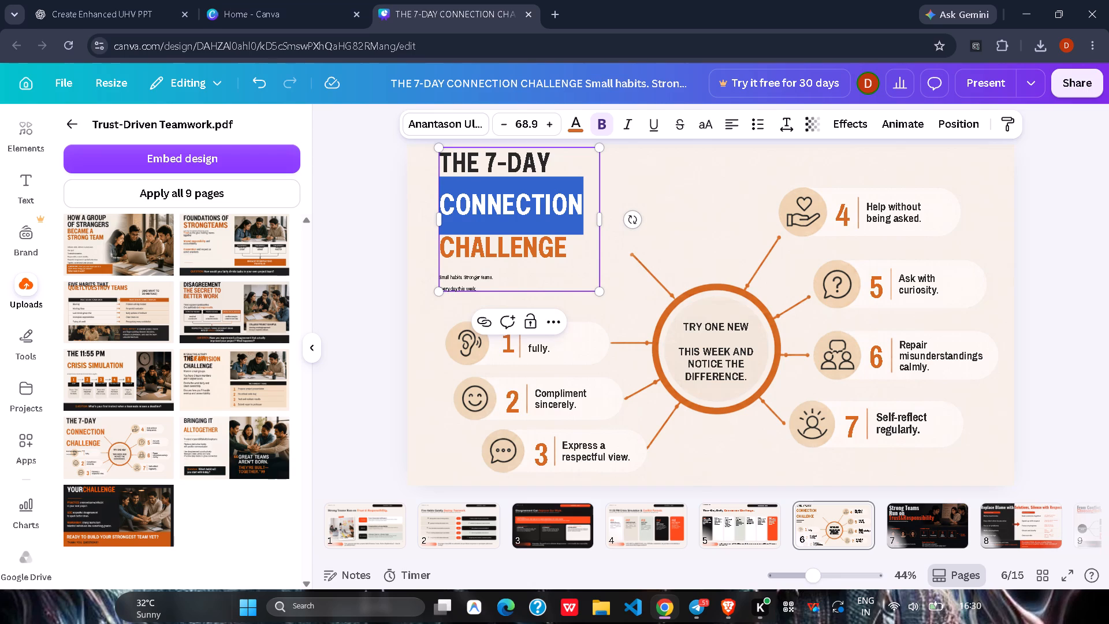
{"action": "key", "text": "ctrl+x"}
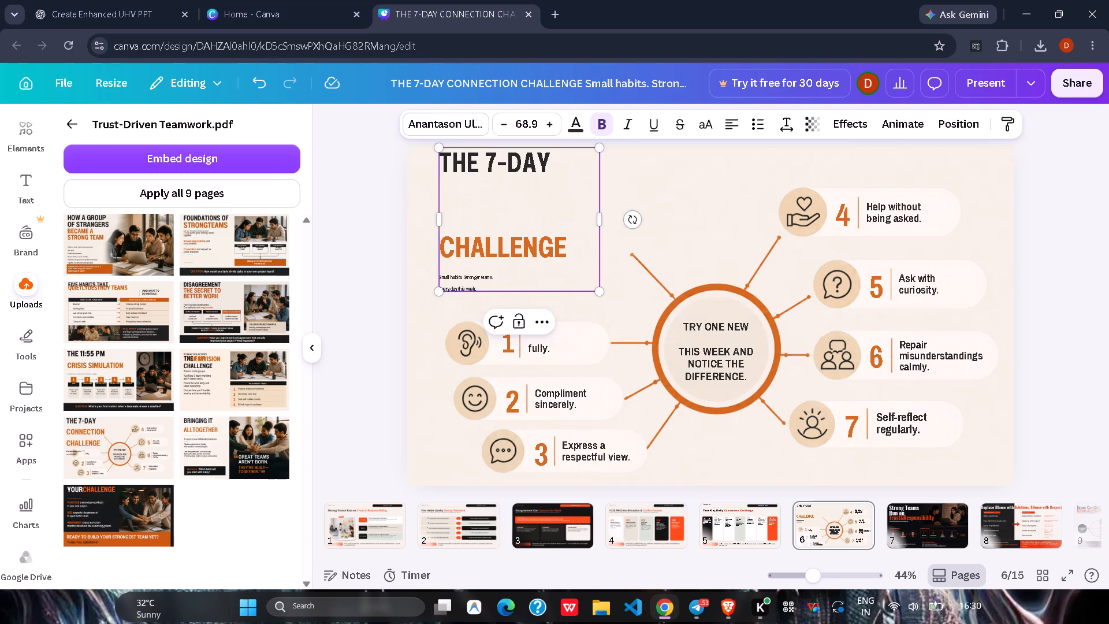
{"action": "left_click", "coordinate": [551, 162]}
{"action": "key", "text": "space"}
{"action": "left_click_drag", "start_coordinate": [605, 215], "coordinate": [821, 205]}
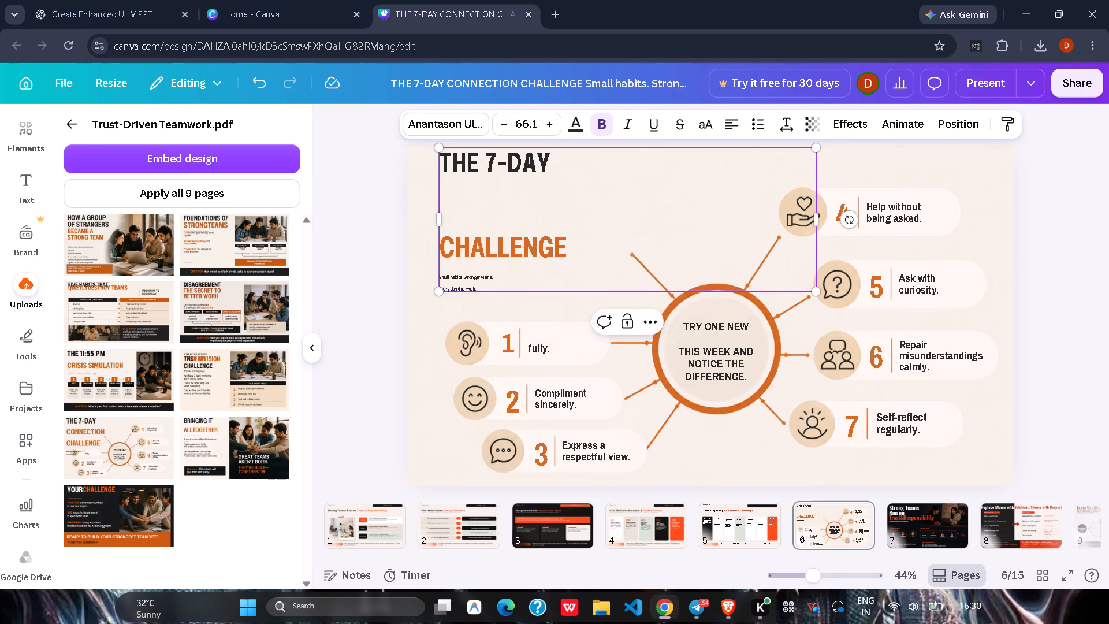
{"action": "left_click", "coordinate": [565, 166]}
{"action": "key", "text": "ctrl+v"}
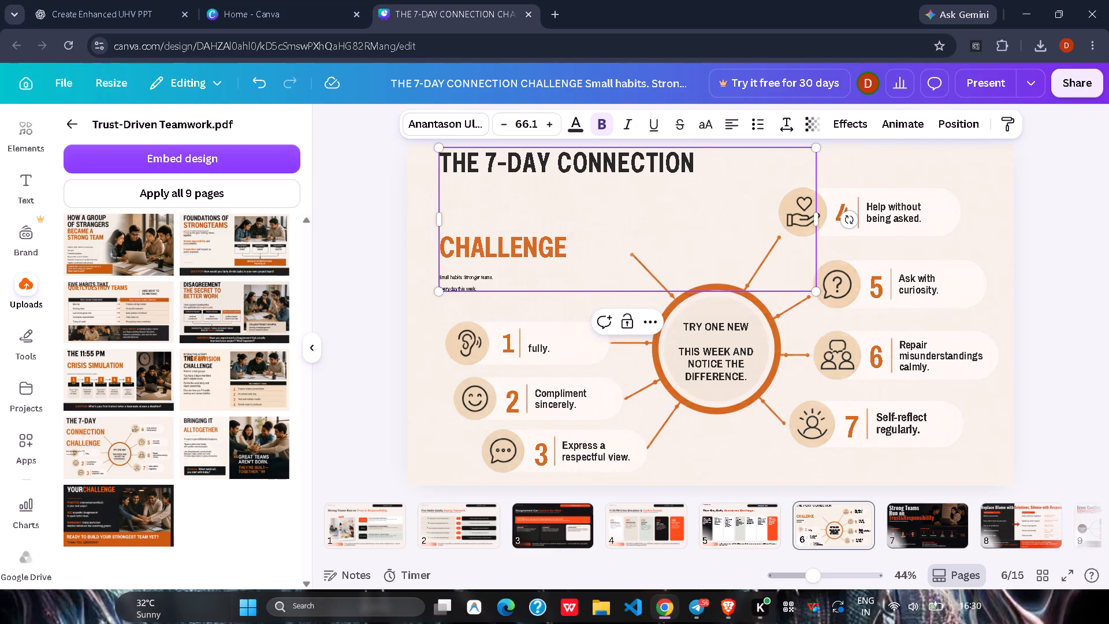
Recolour the word "CONNECTION" in the title's first line to orange #c85a14.
{"action": "left_click", "coordinate": [550, 248]}
{"action": "left_click", "coordinate": [639, 168]}
{"action": "left_click_drag", "start_coordinate": [701, 161], "coordinate": [615, 165]}
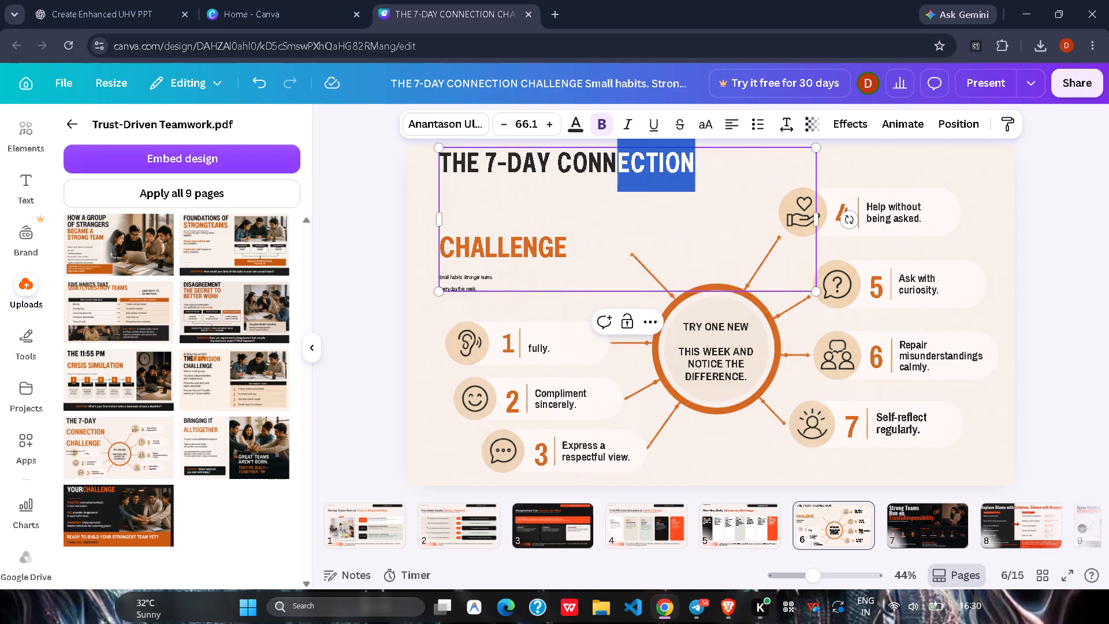
{"action": "left_click_drag", "start_coordinate": [615, 165], "coordinate": [560, 160]}
{"action": "left_click", "coordinate": [572, 127]}
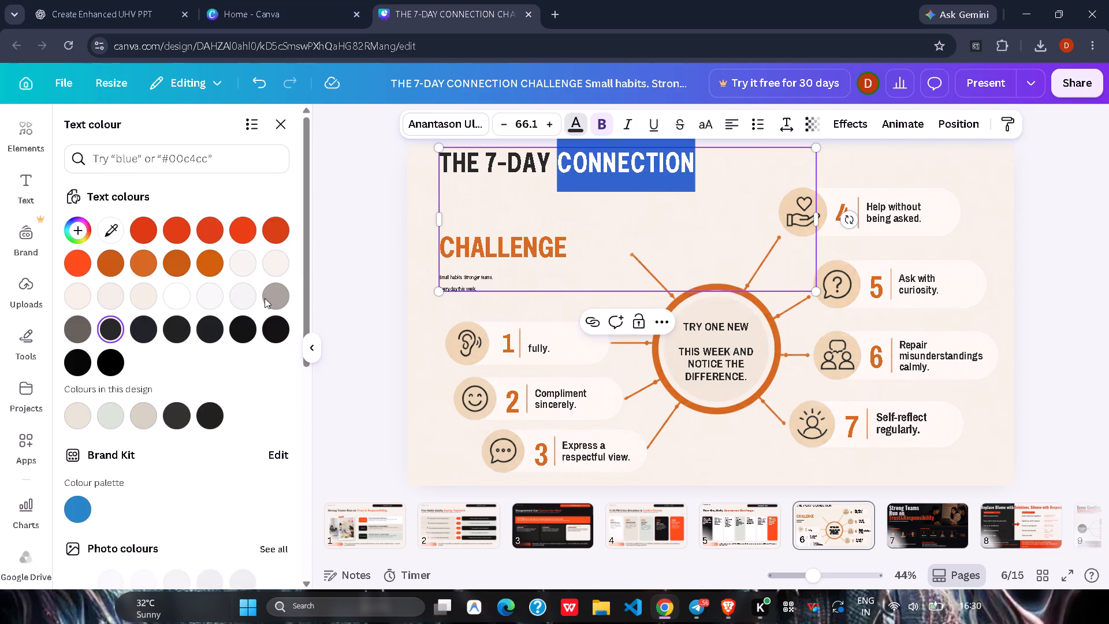
{"action": "left_click", "coordinate": [110, 268]}
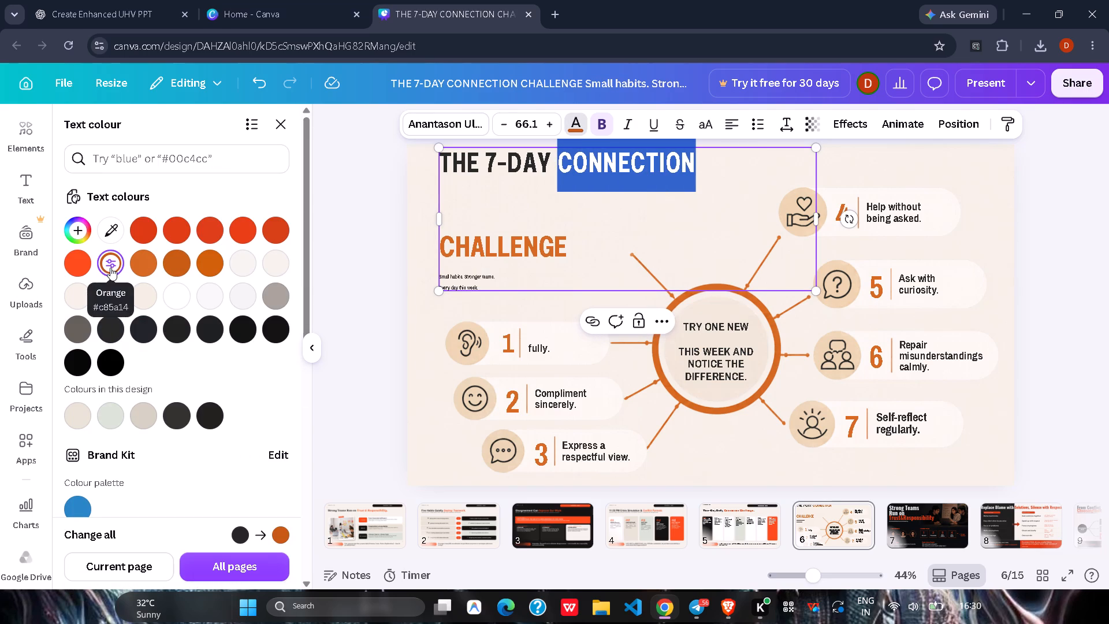
{"action": "left_click", "coordinate": [1060, 252]}
{"action": "left_click", "coordinate": [1060, 252]}
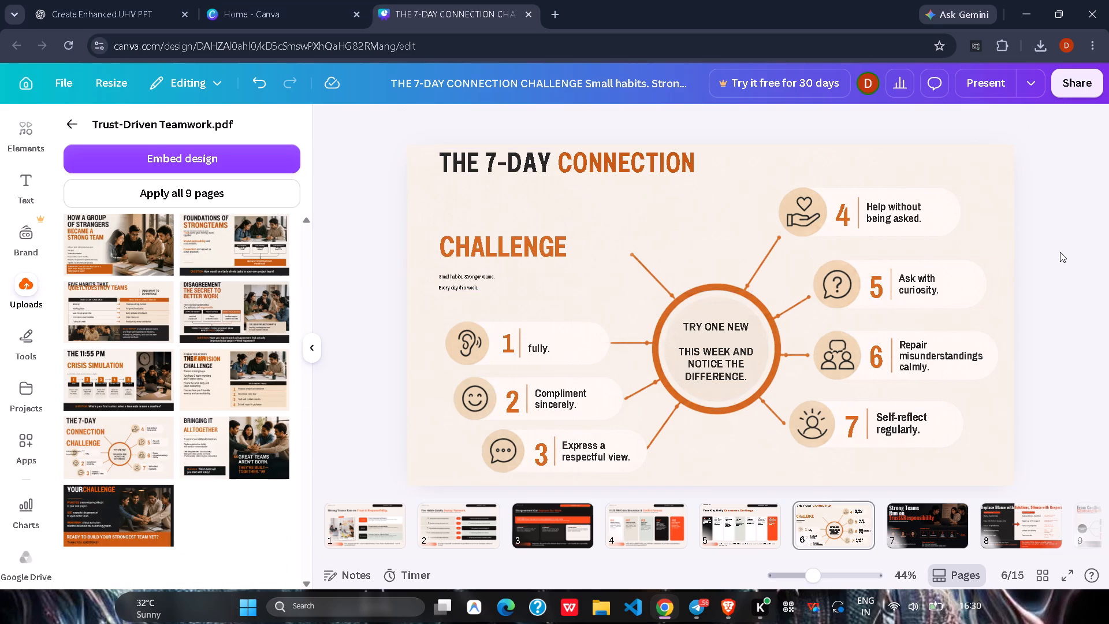
{"action": "left_click", "coordinate": [578, 250]}
{"action": "left_click", "coordinate": [564, 246]}
{"action": "left_click_drag", "start_coordinate": [564, 246], "coordinate": [527, 243]}
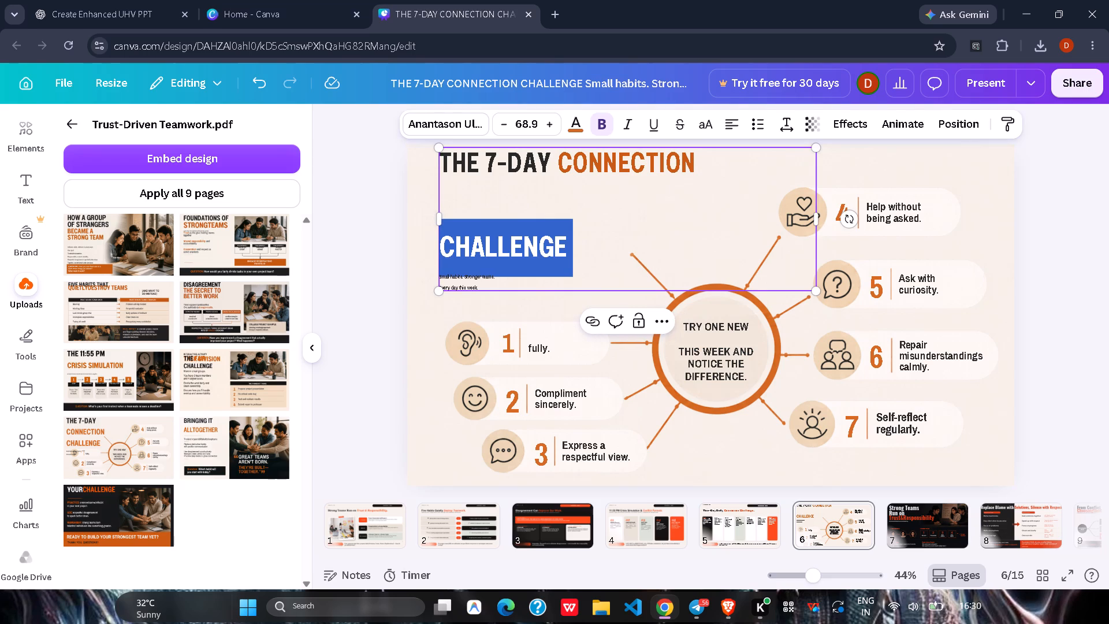
{"action": "key", "text": "ctrl+x"}
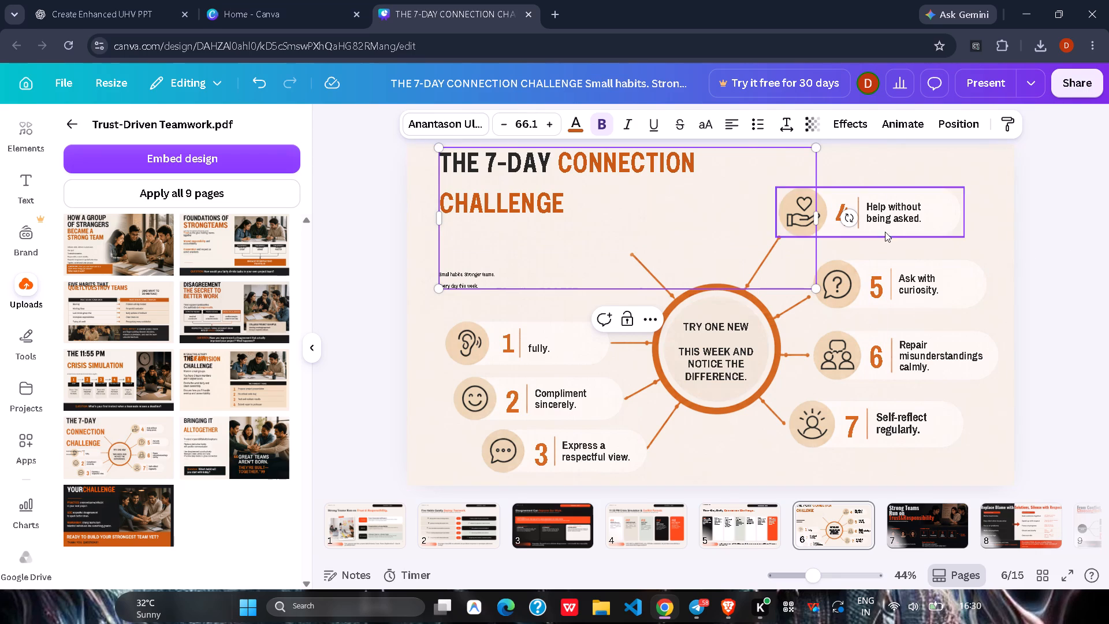
{"action": "left_click", "coordinate": [1050, 222]}
Shift the title text block closer to the slide's left edge and slightly down.
{"action": "left_click_drag", "start_coordinate": [598, 199], "coordinate": [584, 201]}
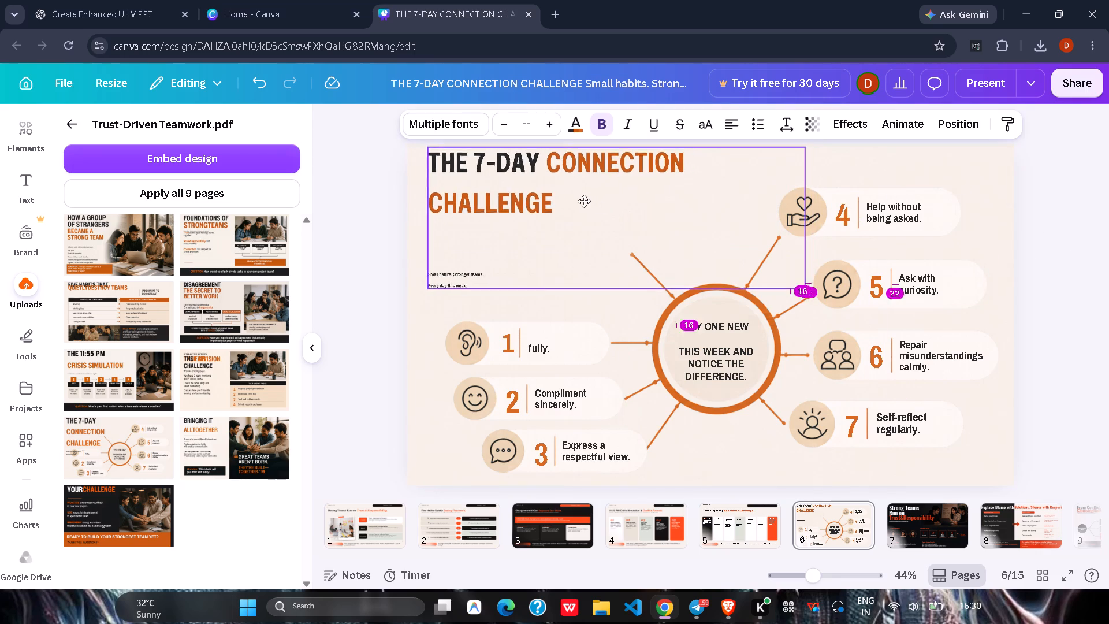
{"action": "left_click_drag", "start_coordinate": [584, 201], "coordinate": [576, 206]}
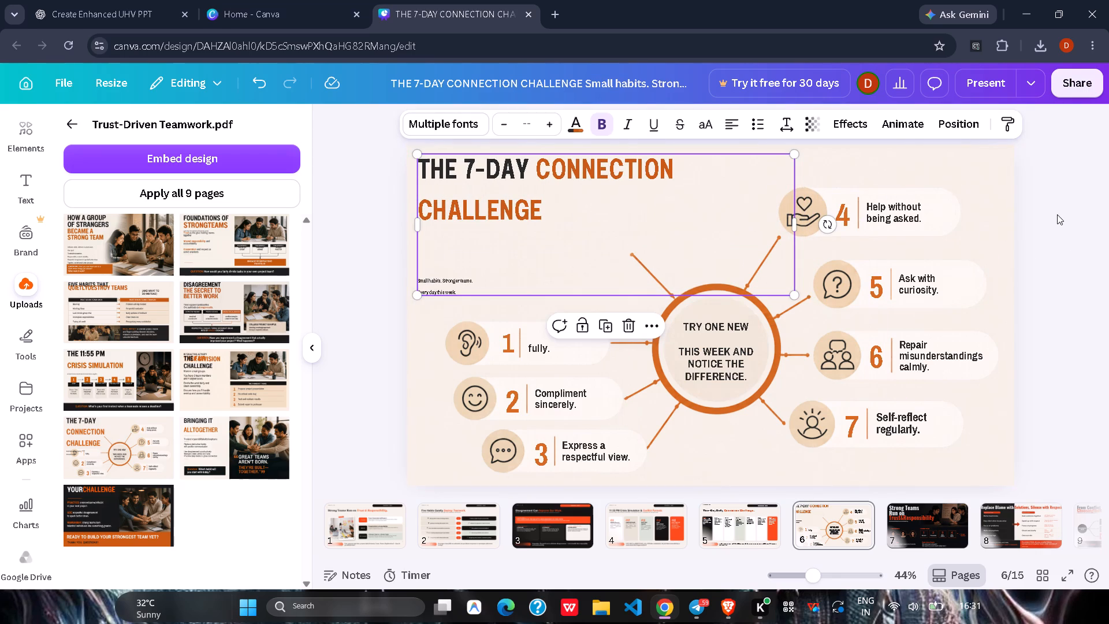
{"action": "left_click", "coordinate": [1065, 211]}
Add an extra space between "THE 7-DAY" and "CONNECTION" in the title.
{"action": "left_click", "coordinate": [599, 184]}
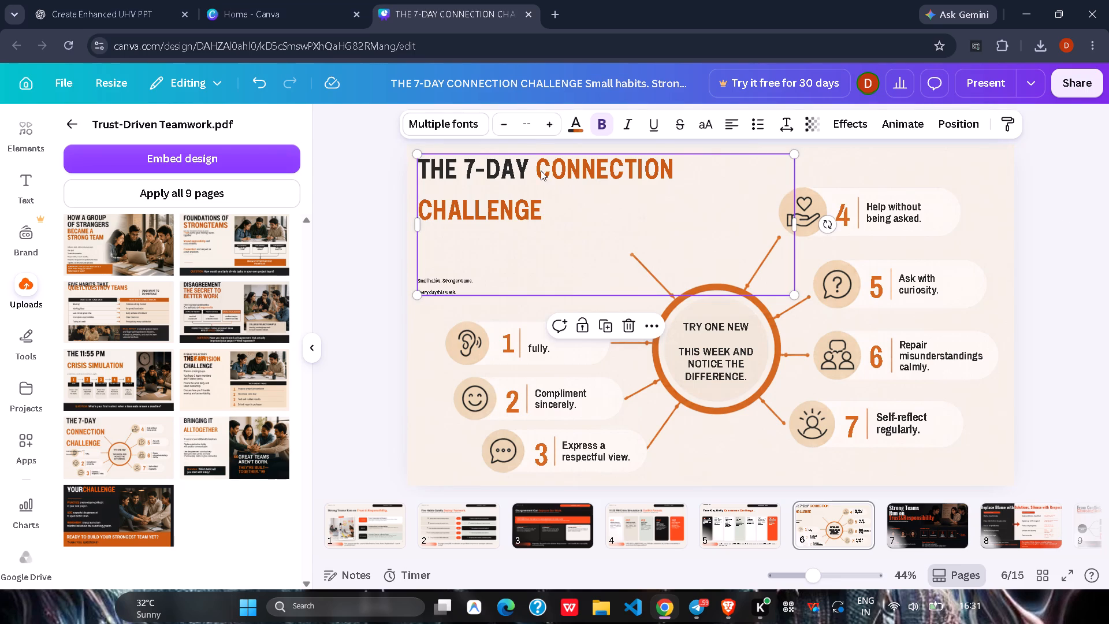
{"action": "left_click", "coordinate": [537, 168]}
{"action": "key", "text": "space"}
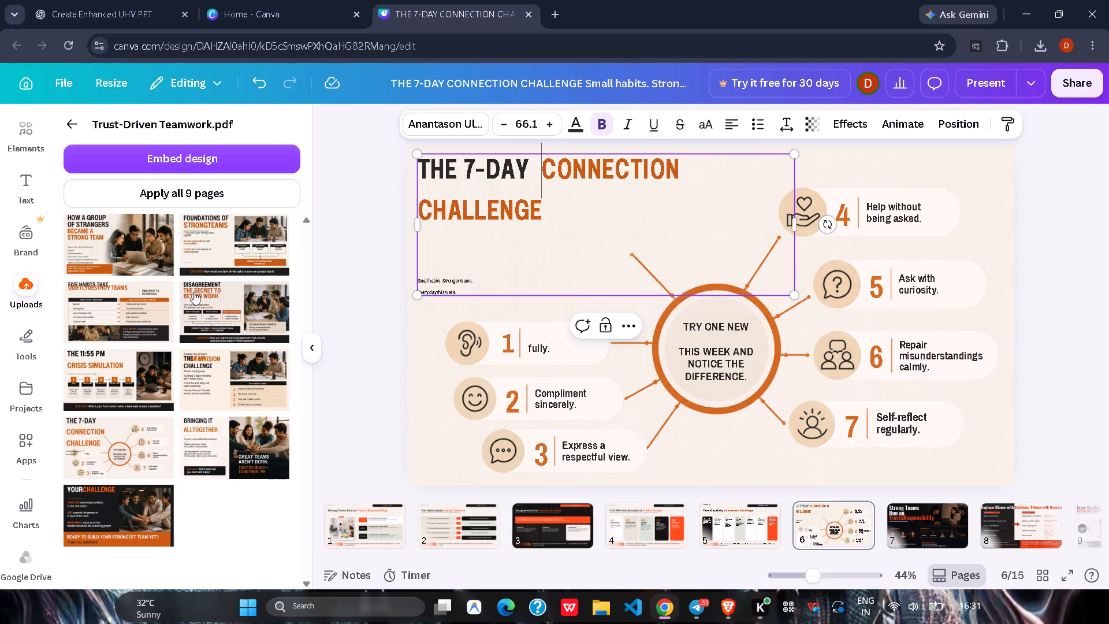
Cut the small subtitle lines "Small habits. Stronger teams. Every day this week." from the title text block.
{"action": "left_click_drag", "start_coordinate": [457, 292], "coordinate": [414, 285]}
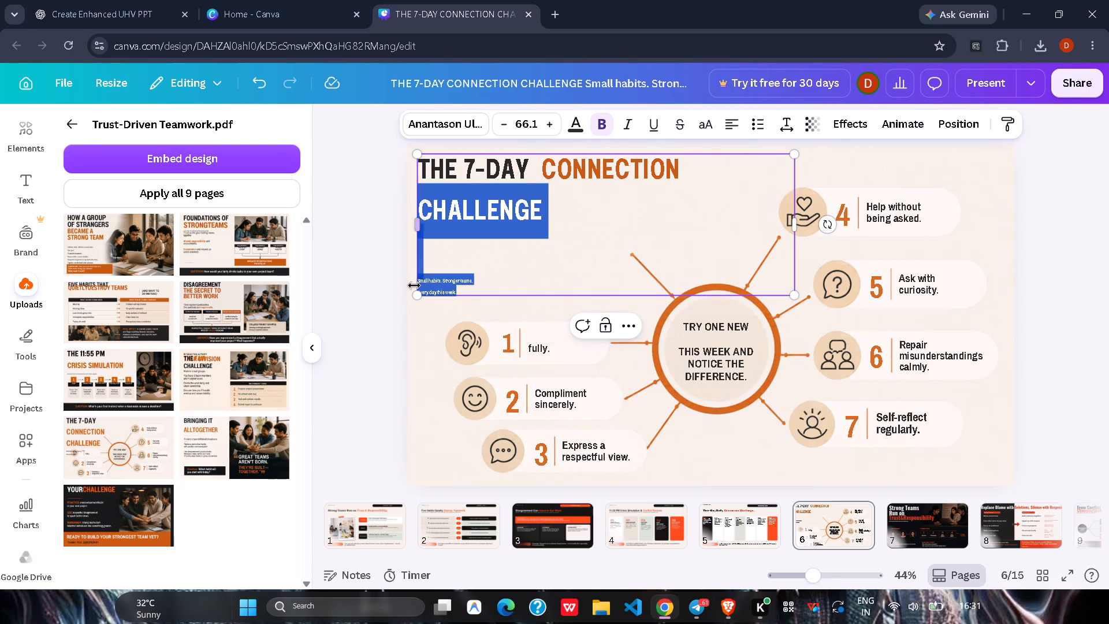
{"action": "left_click_drag", "start_coordinate": [414, 285], "coordinate": [410, 285]}
{"action": "left_click_drag", "start_coordinate": [410, 285], "coordinate": [419, 281]}
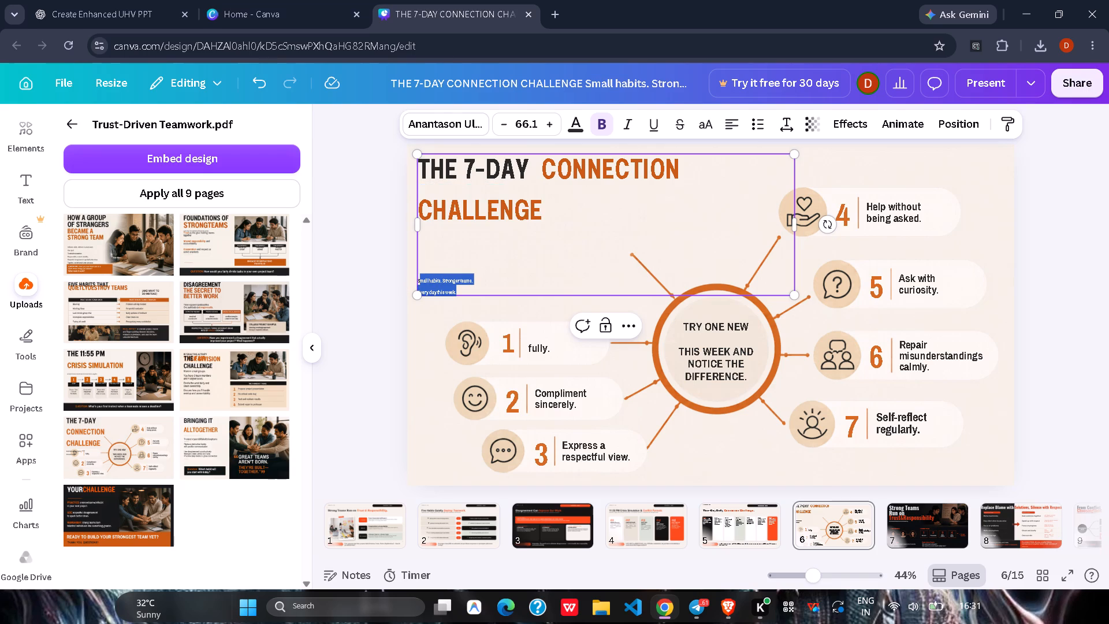
{"action": "left_click_drag", "start_coordinate": [419, 281], "coordinate": [418, 281]}
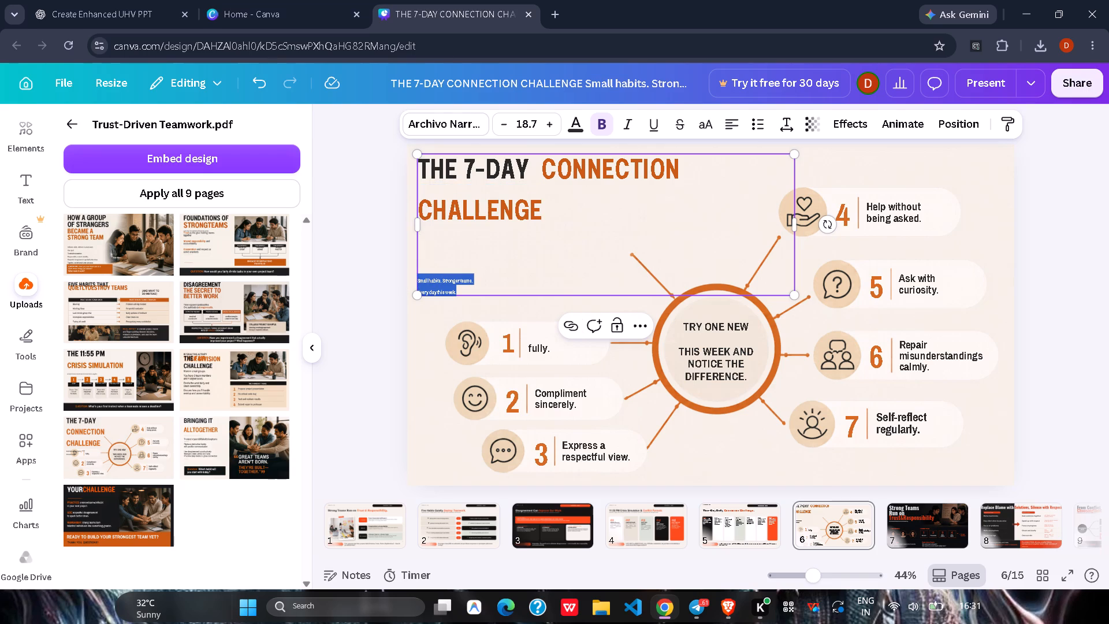
{"action": "key", "text": "ctrl+x"}
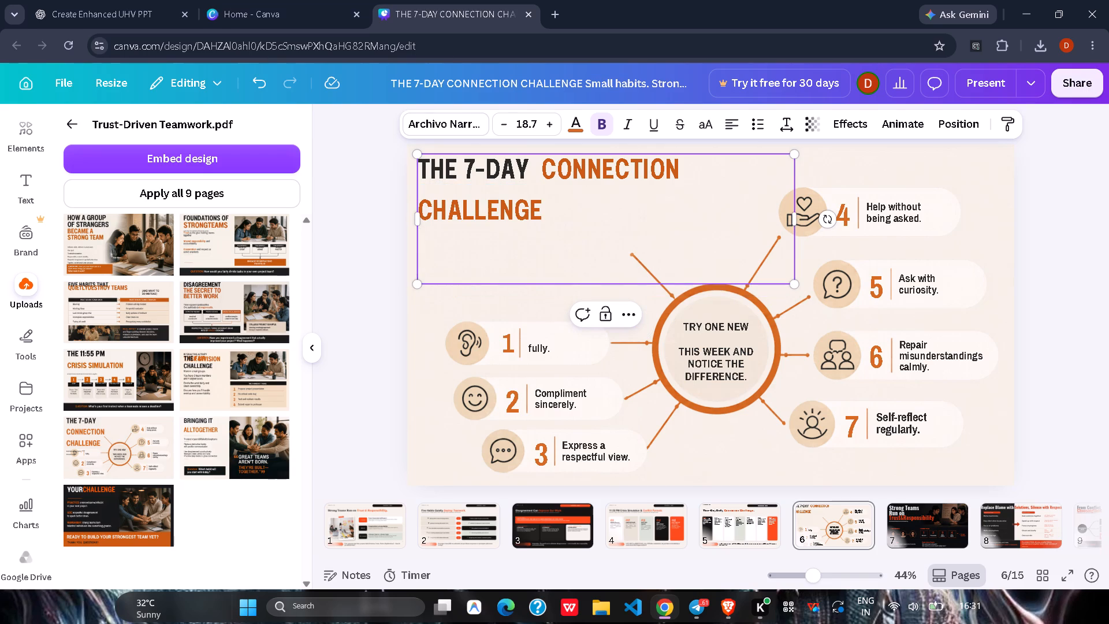
Insert two line breaks after "CHALLENGE" in the title text block.
{"action": "left_click", "coordinate": [456, 235]}
{"action": "left_click", "coordinate": [454, 236]}
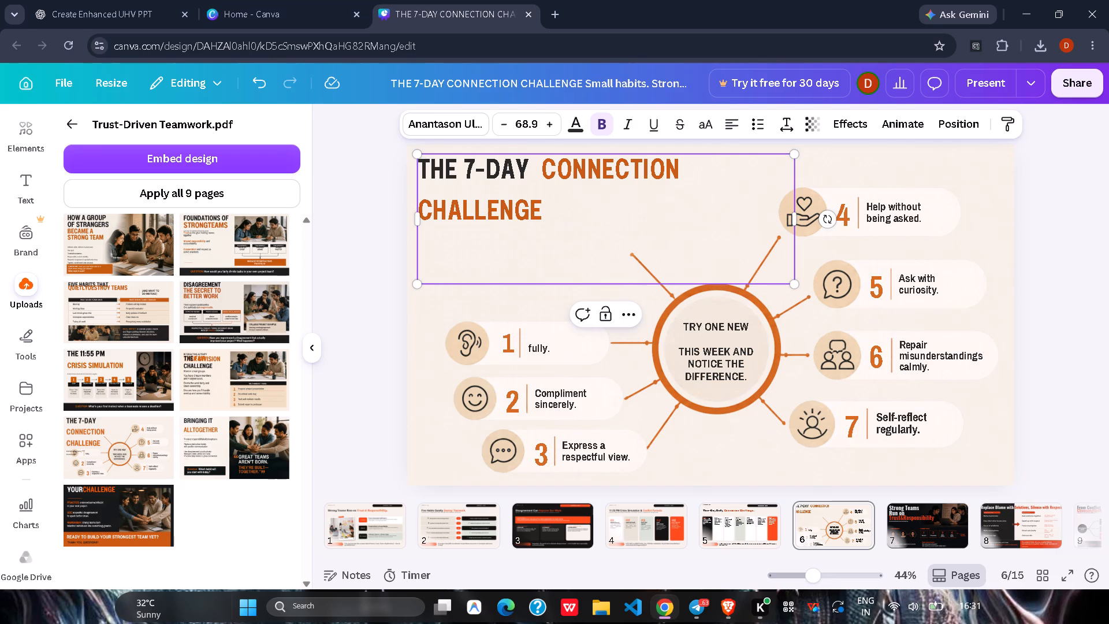
{"action": "left_click", "coordinate": [571, 211]}
{"action": "key", "text": "shift+Return"}
{"action": "key", "text": "shift+Return"}
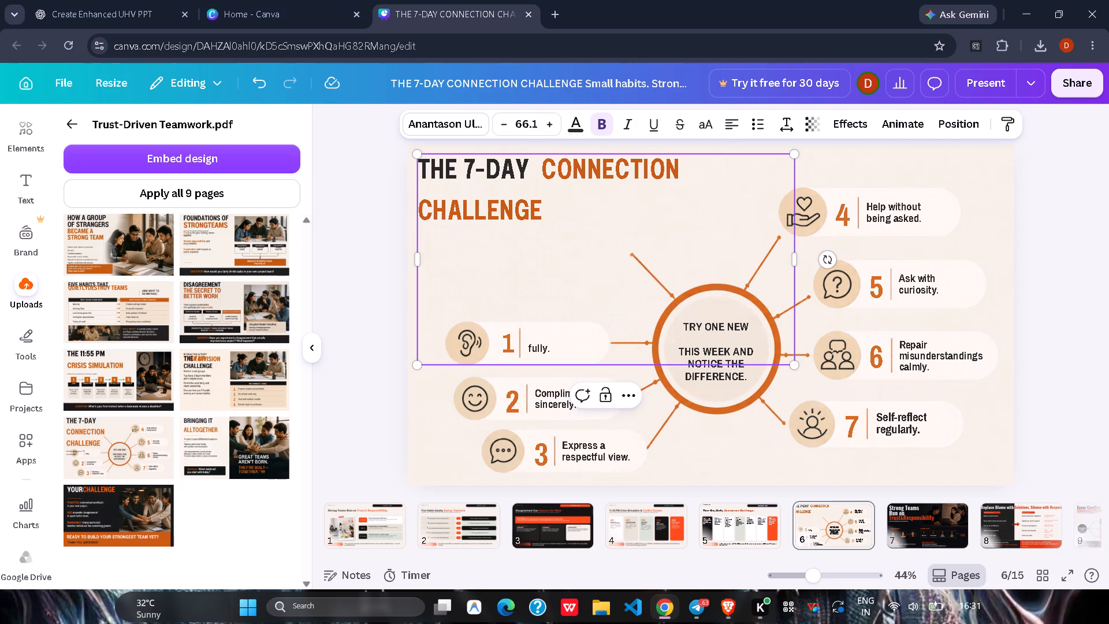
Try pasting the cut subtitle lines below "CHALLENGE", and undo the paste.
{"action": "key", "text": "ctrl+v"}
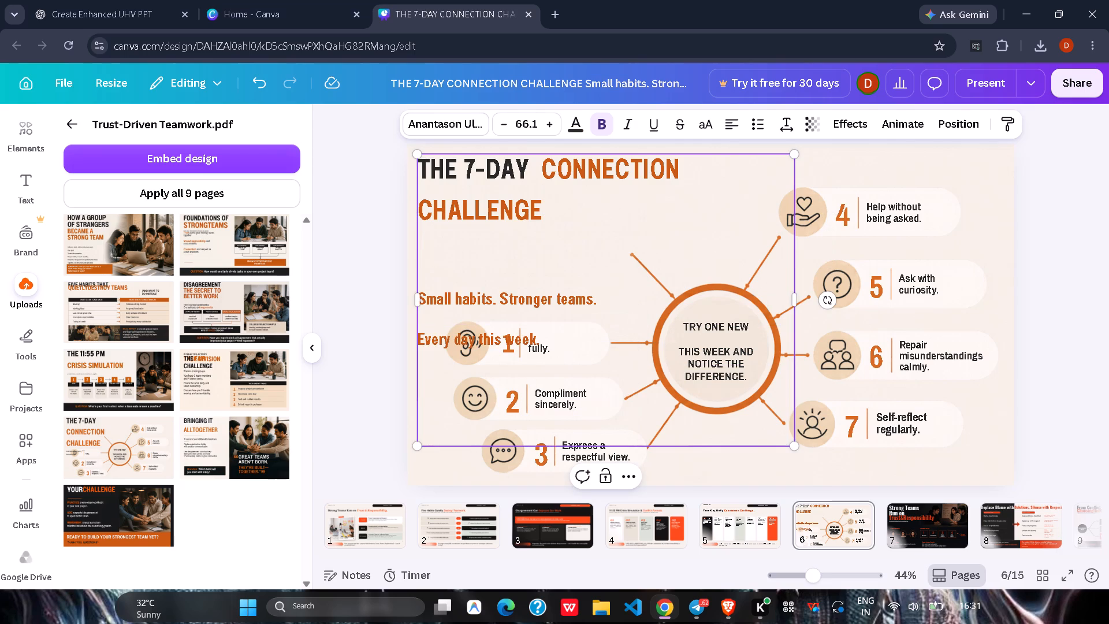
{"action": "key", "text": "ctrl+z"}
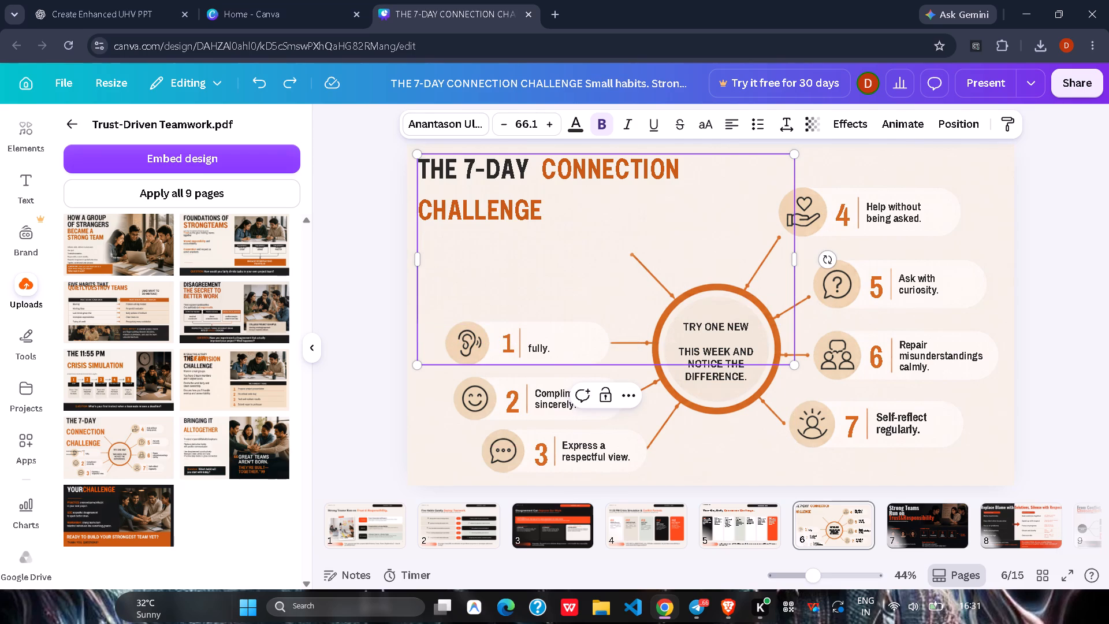
Reduce the text size of the blank line below "CHALLENGE" to 14.1.
{"action": "left_click", "coordinate": [502, 129]}
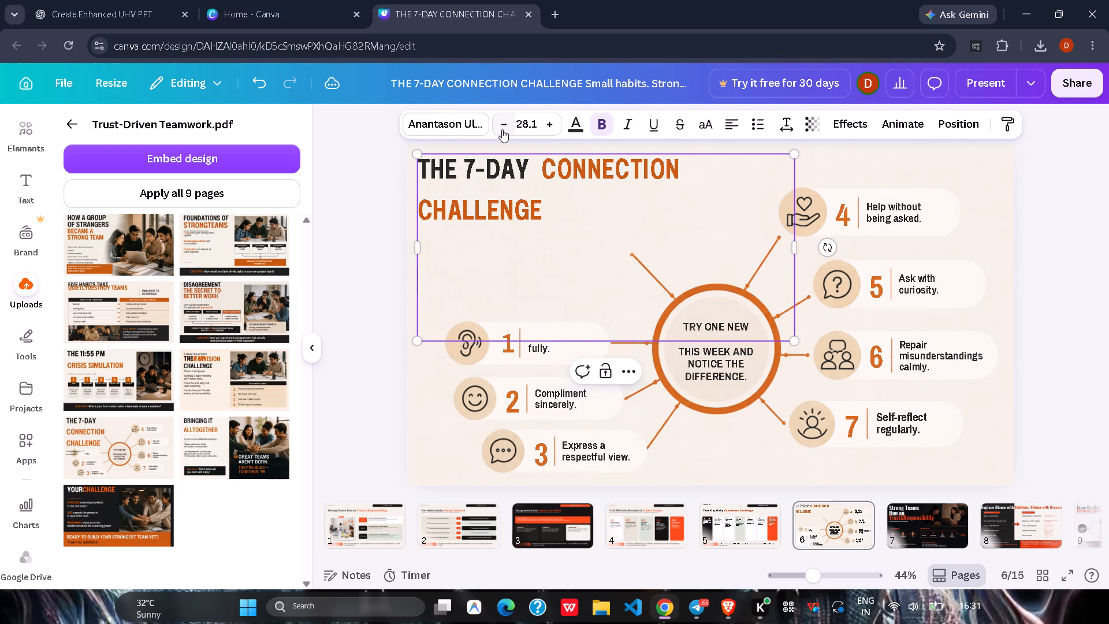
{"action": "left_click", "coordinate": [511, 262]}
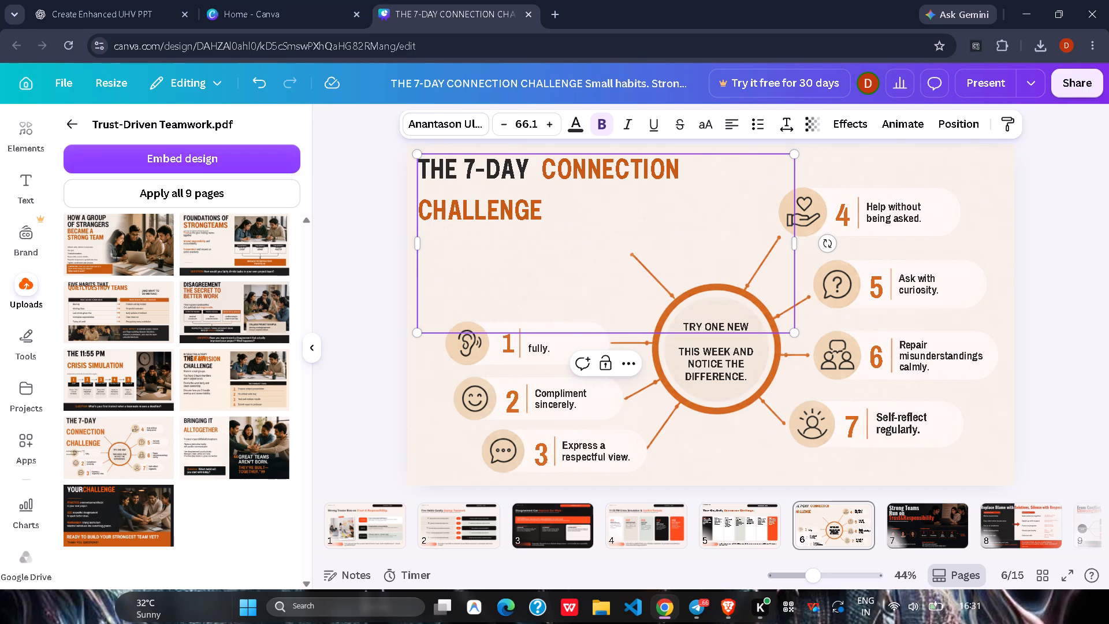
{"action": "left_click", "coordinate": [1047, 289]}
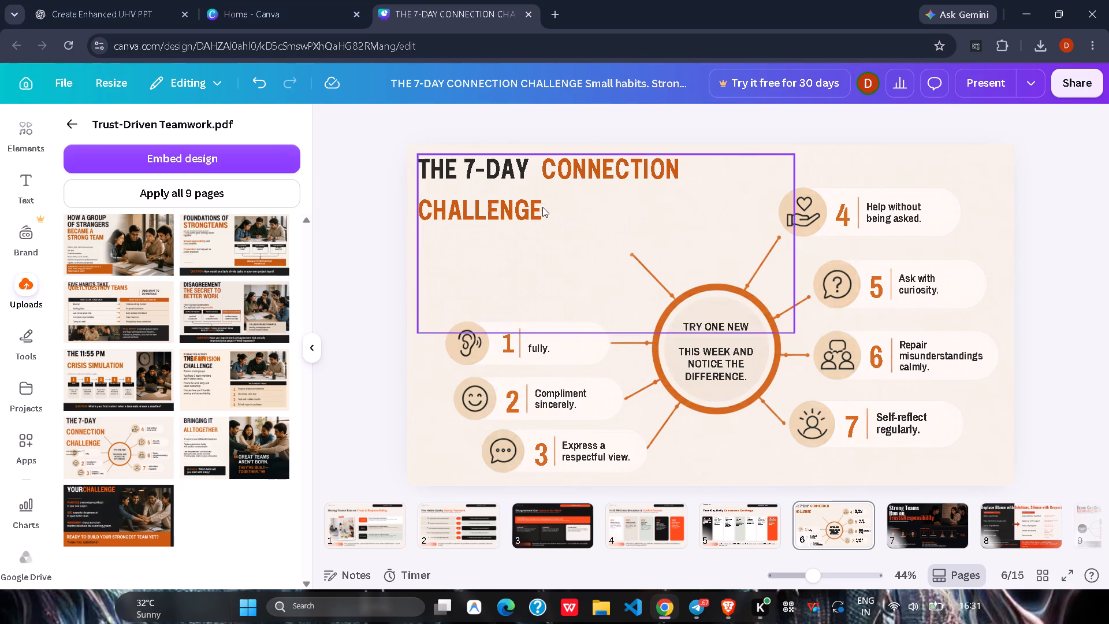
Move the title text block down and inward so its left side lines up with item 1's icon.
{"action": "left_click_drag", "start_coordinate": [540, 206], "coordinate": [568, 222]}
{"action": "left_click", "coordinate": [1079, 306]}
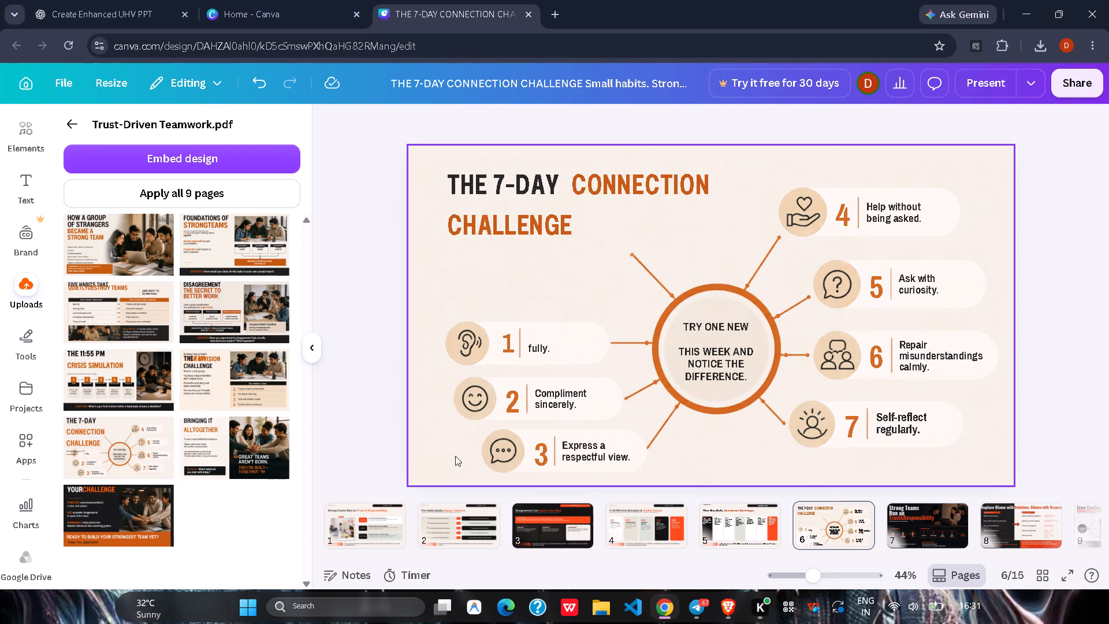
Move the "[ BRIEF 20 / 24 ]" label from slide 5 to slide 6, placing it in the upper-left corner above the title.
{"action": "left_click", "coordinate": [750, 523]}
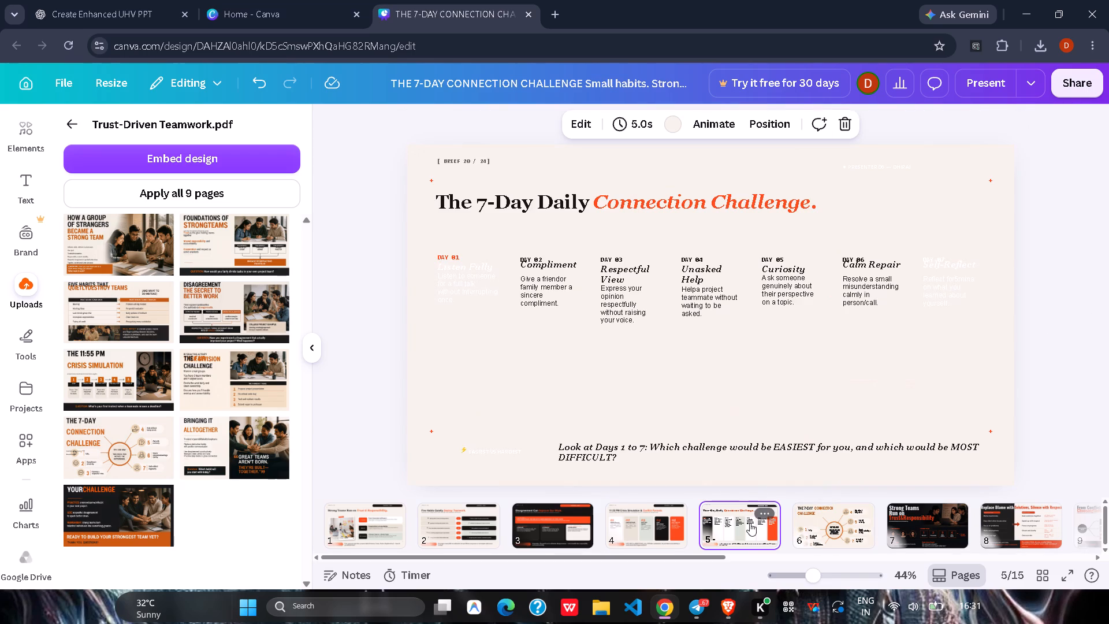
{"action": "left_click", "coordinate": [834, 525]}
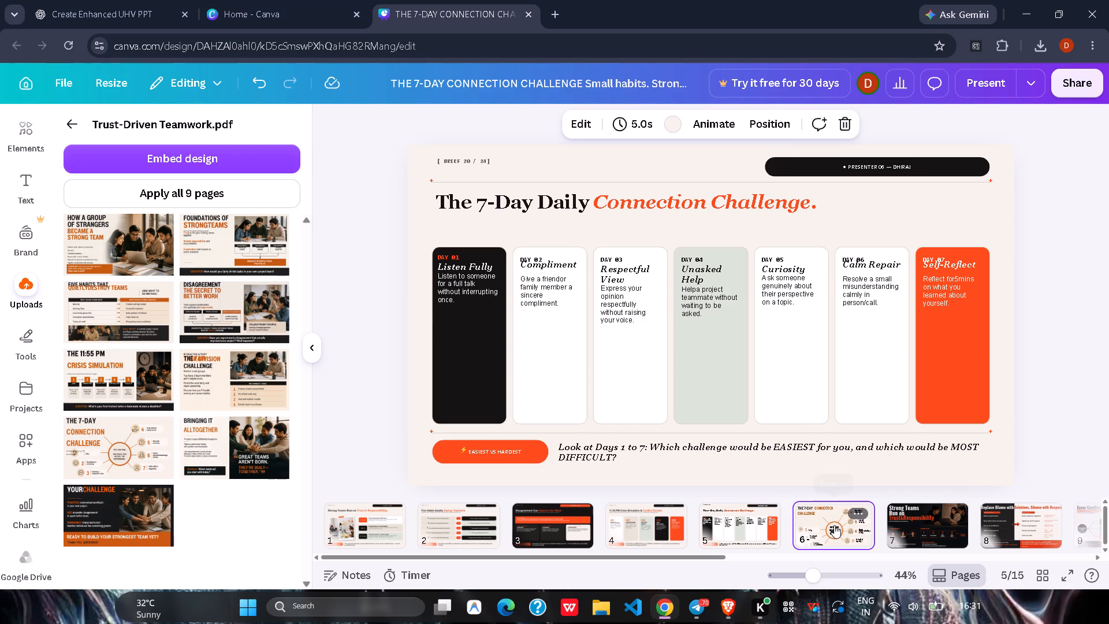
{"action": "left_click", "coordinate": [757, 534]}
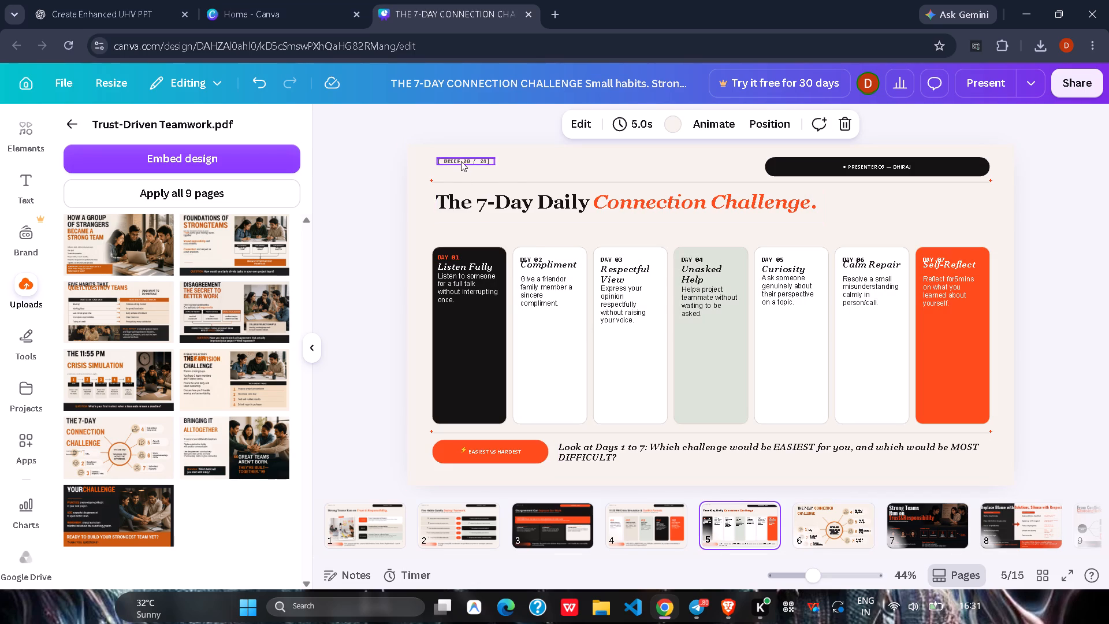
{"action": "left_click_drag", "start_coordinate": [462, 159], "coordinate": [832, 536]}
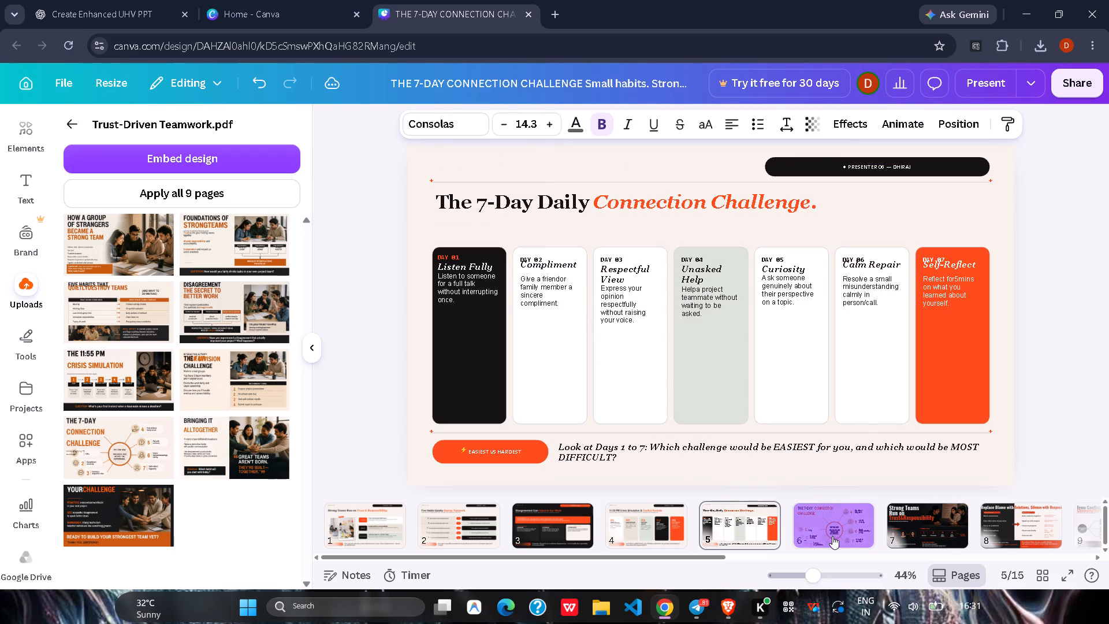
{"action": "left_click_drag", "start_coordinate": [832, 536], "coordinate": [591, 389]}
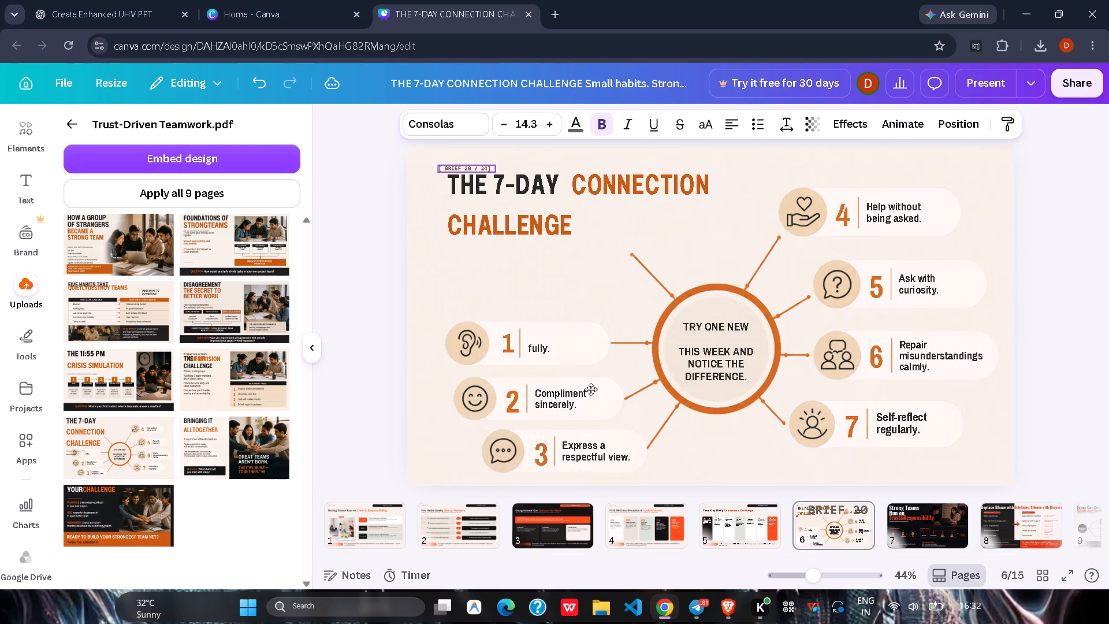
{"action": "left_click_drag", "start_coordinate": [591, 389], "coordinate": [578, 378]}
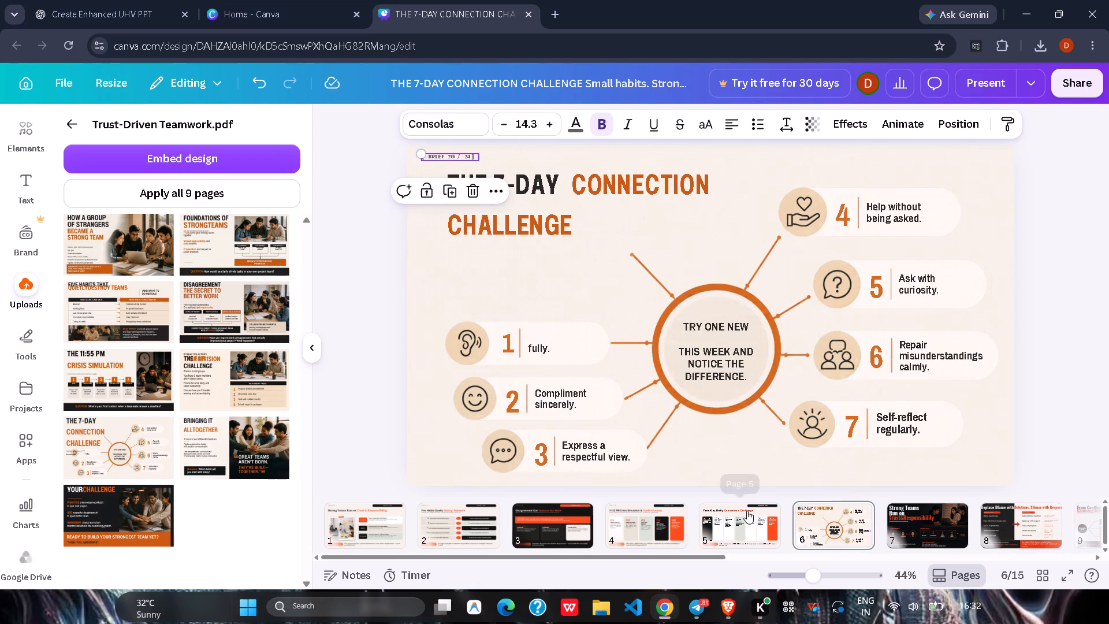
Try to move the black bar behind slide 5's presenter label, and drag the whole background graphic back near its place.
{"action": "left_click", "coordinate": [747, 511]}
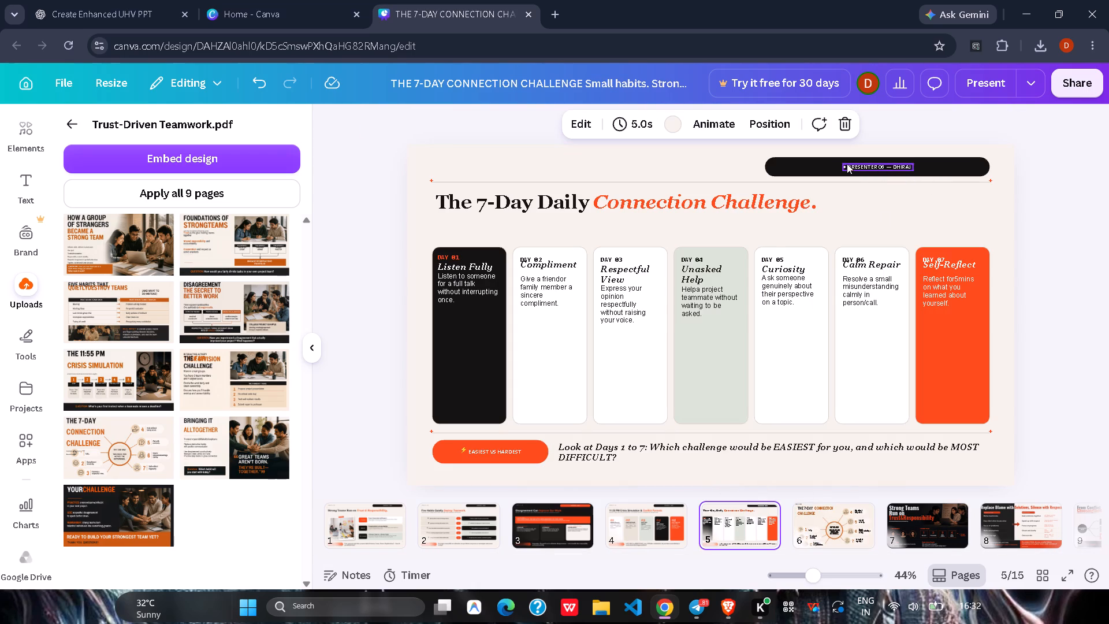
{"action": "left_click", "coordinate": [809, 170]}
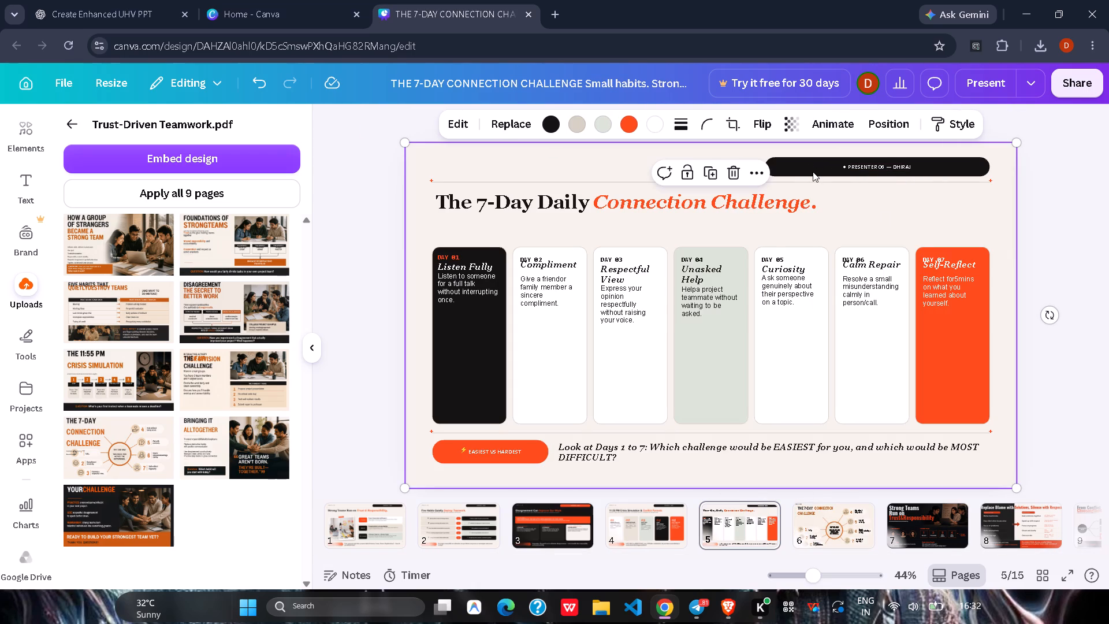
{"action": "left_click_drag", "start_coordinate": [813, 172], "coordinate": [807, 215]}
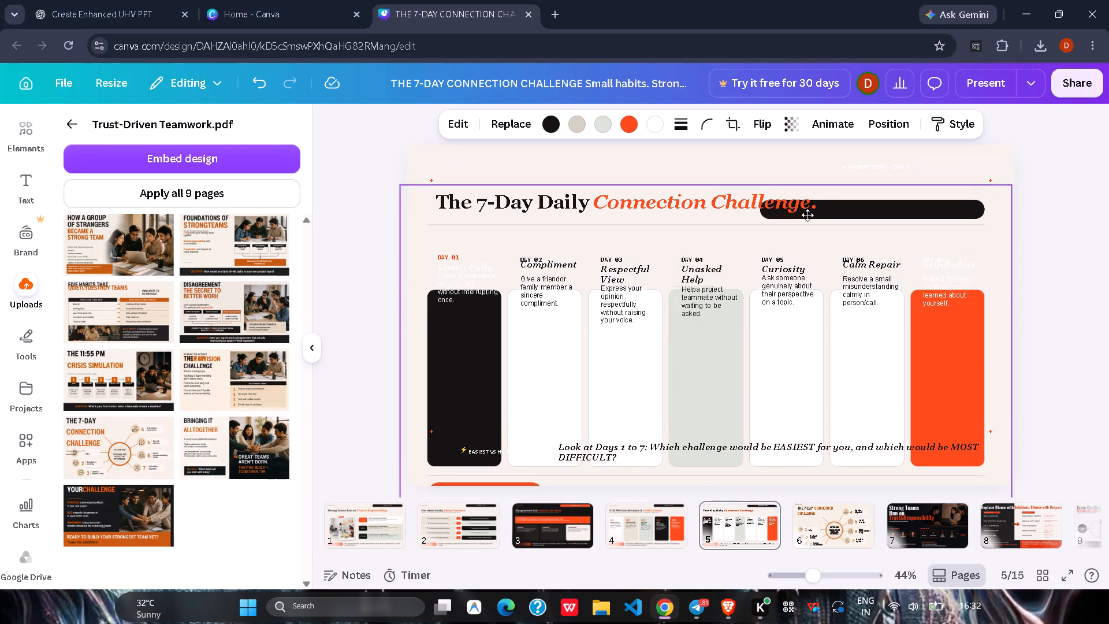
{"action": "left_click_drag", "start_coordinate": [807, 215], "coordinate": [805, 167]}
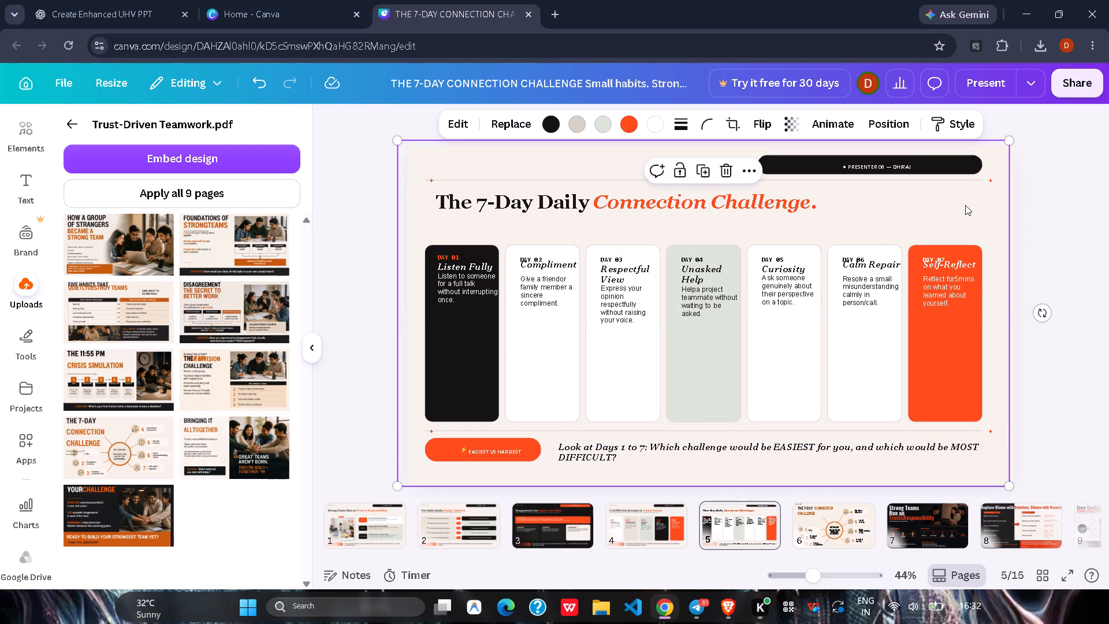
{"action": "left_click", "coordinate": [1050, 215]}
Move the white "PRESENTER 06" label text from slide 5 to slide 6, placing it above item 4.
{"action": "left_click_drag", "start_coordinate": [891, 166], "coordinate": [890, 184]}
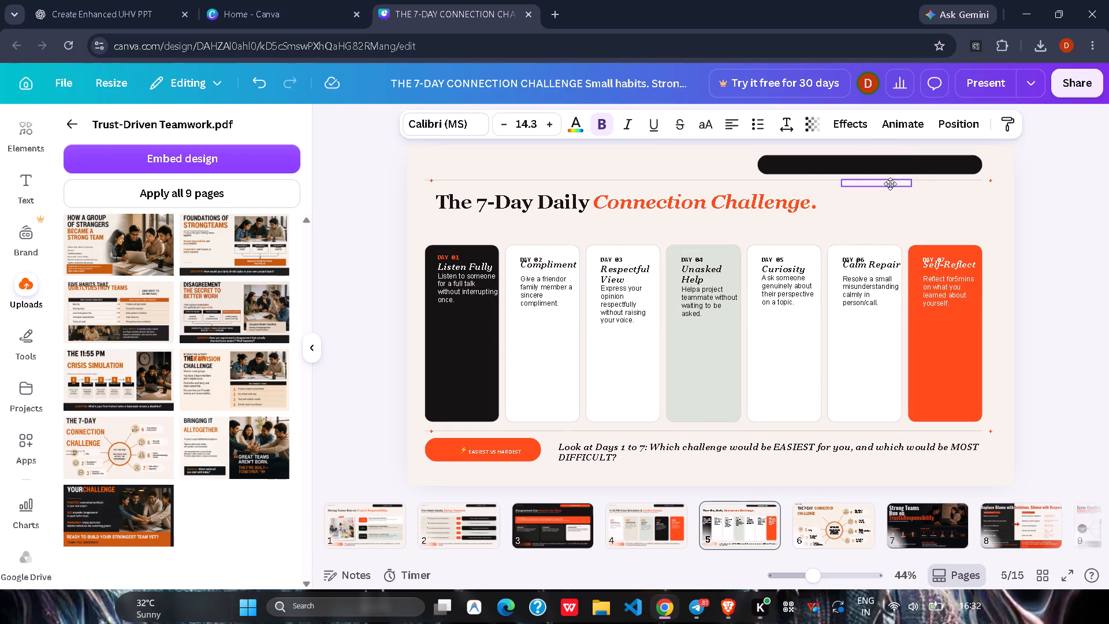
{"action": "left_click_drag", "start_coordinate": [890, 184], "coordinate": [859, 526]}
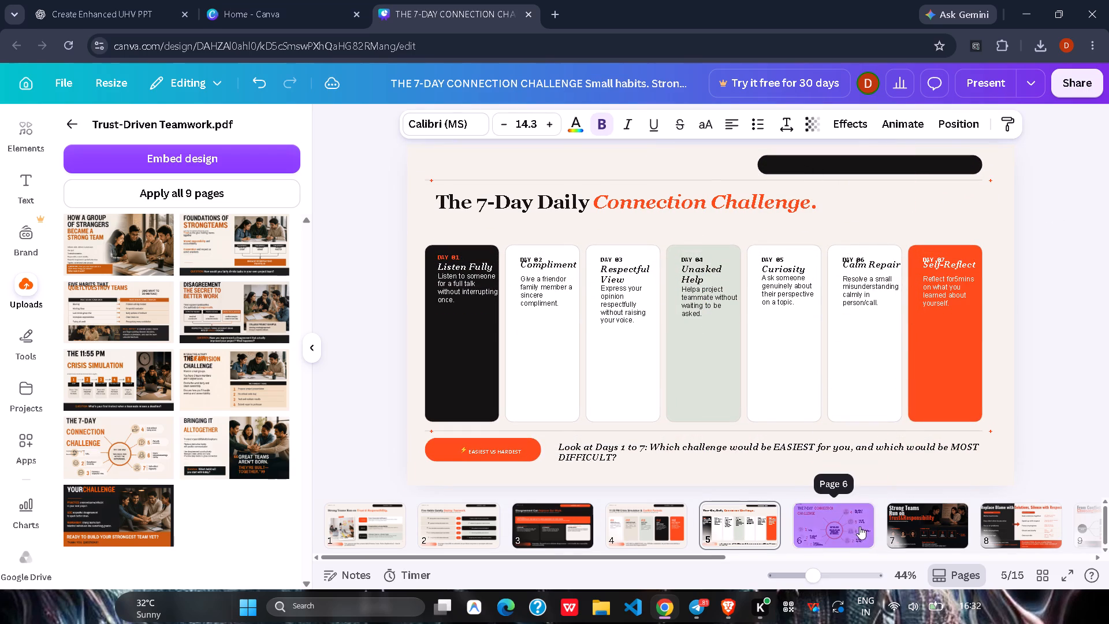
{"action": "left_click_drag", "start_coordinate": [859, 526], "coordinate": [1026, 374]}
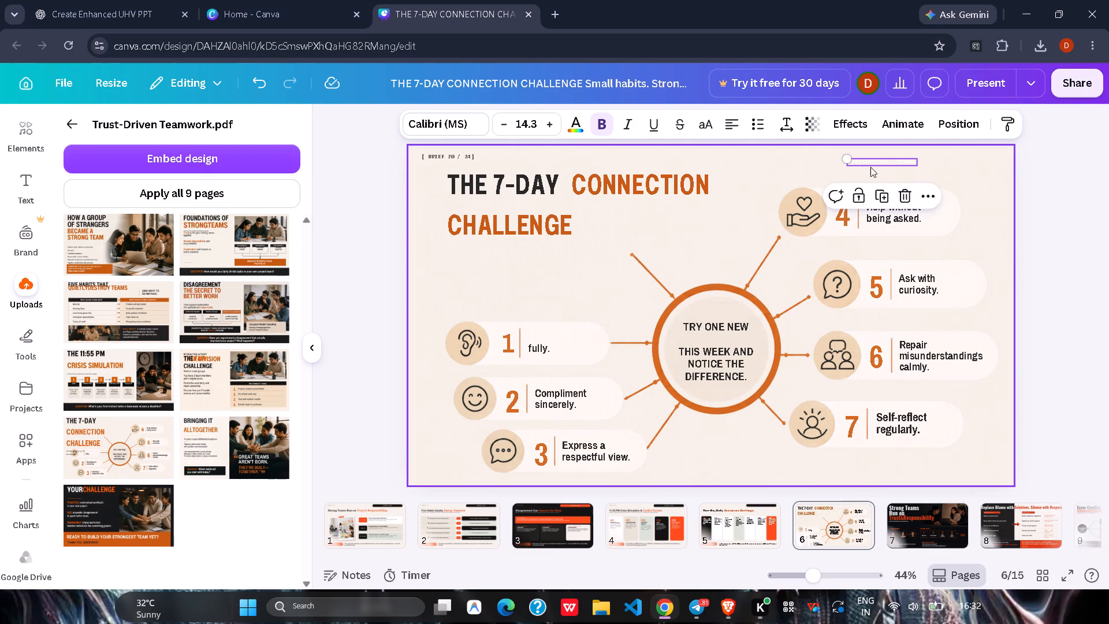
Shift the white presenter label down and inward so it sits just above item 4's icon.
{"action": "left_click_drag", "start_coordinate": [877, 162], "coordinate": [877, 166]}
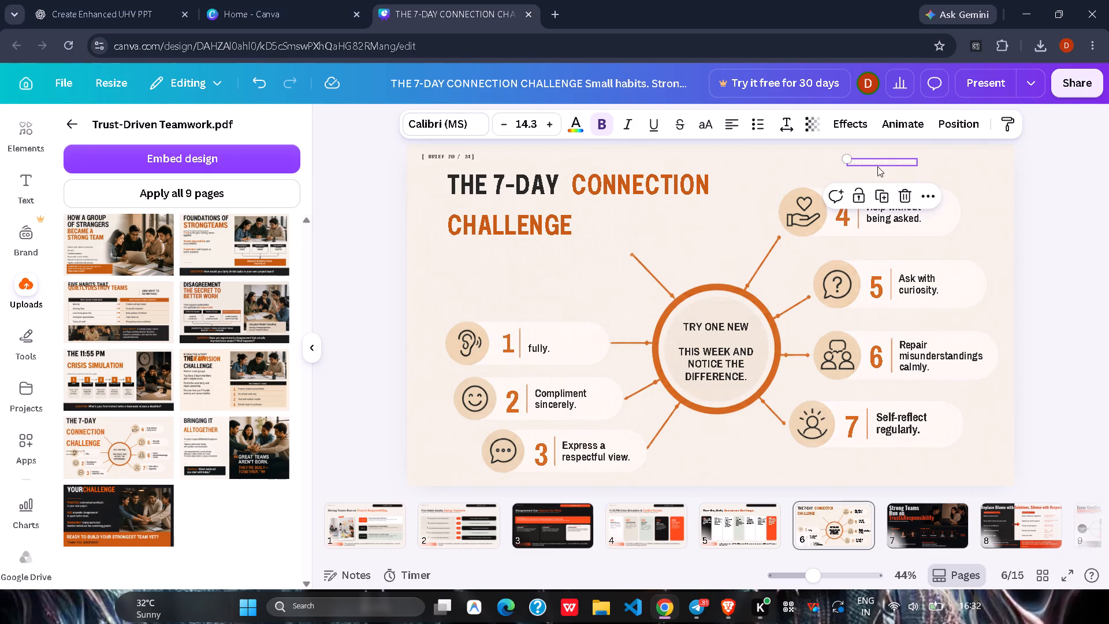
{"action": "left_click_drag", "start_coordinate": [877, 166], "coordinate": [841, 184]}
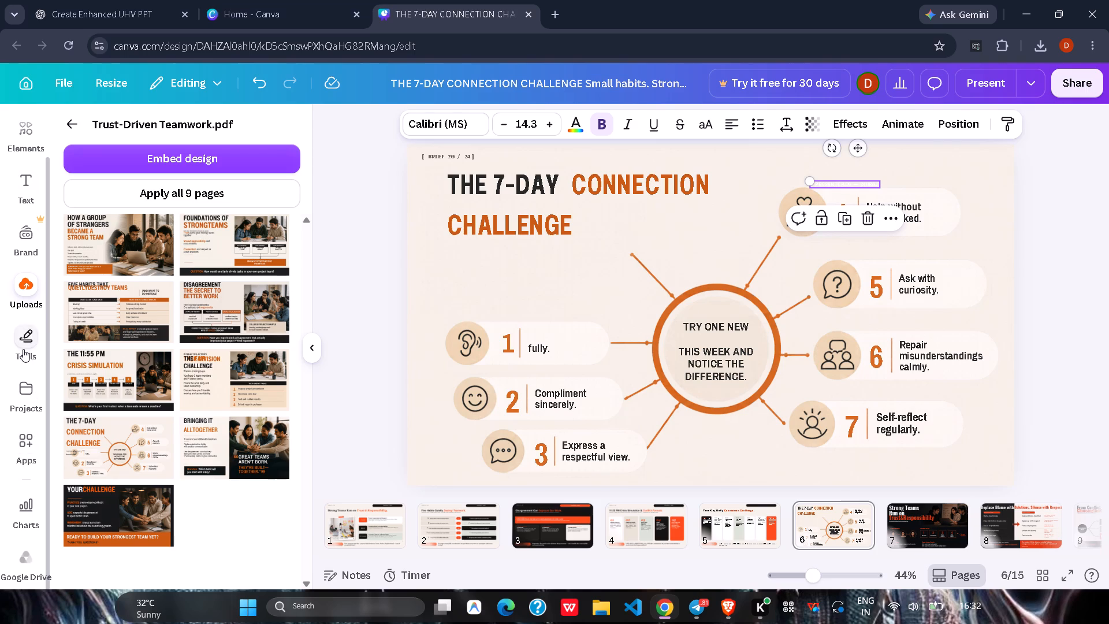
Insert an orange pill shape near slide 6's top edge above item 4 and make it wider.
{"action": "left_click", "coordinate": [23, 349]}
{"action": "left_click", "coordinate": [73, 268]}
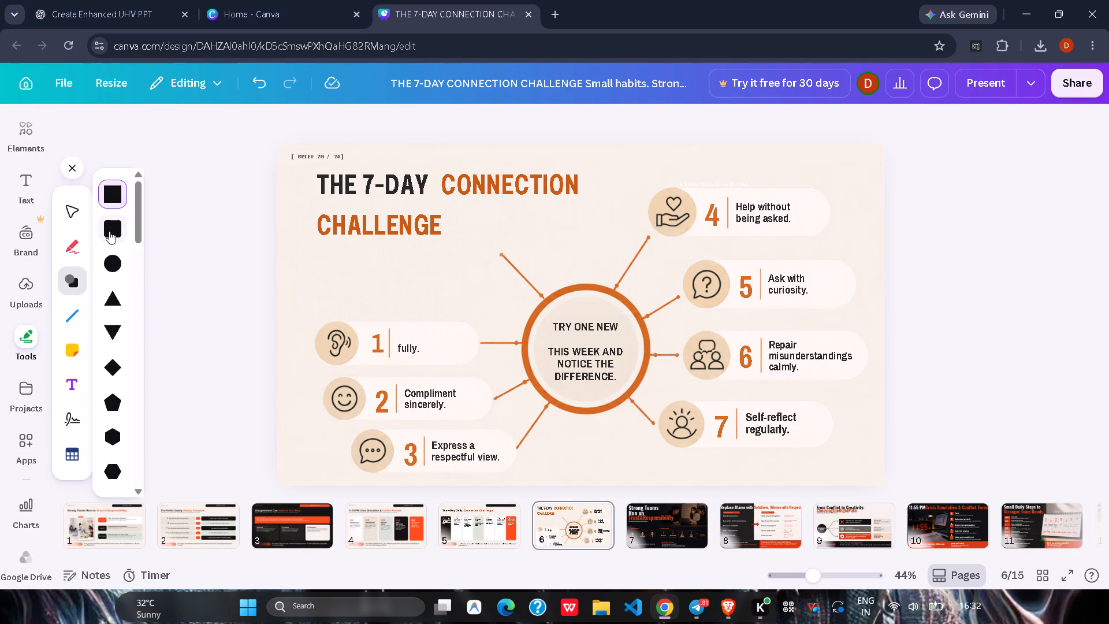
{"action": "scroll", "coordinate": [114, 359], "scroll_direction": "down", "scroll_amount": 11}
{"action": "scroll", "coordinate": [114, 361], "scroll_direction": "up", "scroll_amount": 1}
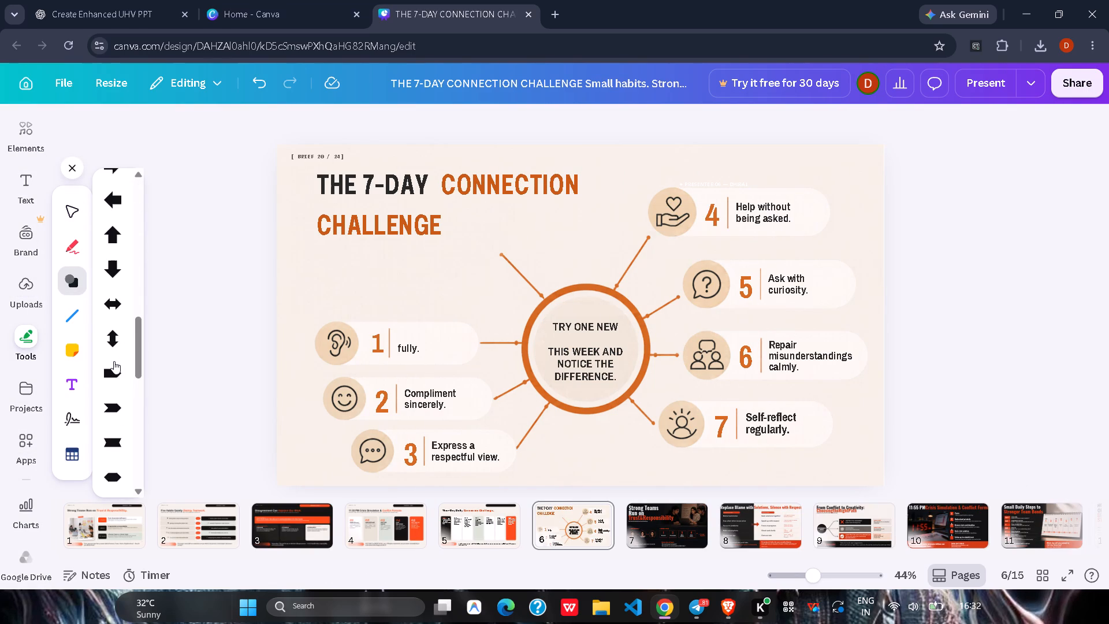
{"action": "scroll", "coordinate": [114, 361], "scroll_direction": "up", "scroll_amount": 1}
{"action": "scroll", "coordinate": [114, 361], "scroll_direction": "down", "scroll_amount": 1}
{"action": "scroll", "coordinate": [119, 411], "scroll_direction": "down", "scroll_amount": 3}
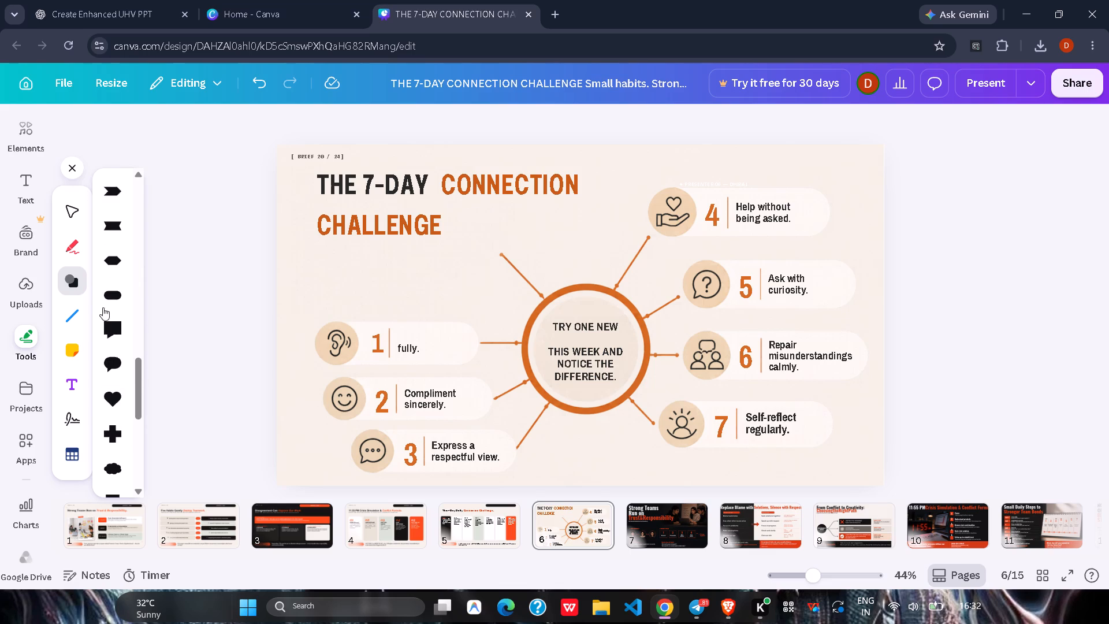
{"action": "left_click", "coordinate": [106, 303]}
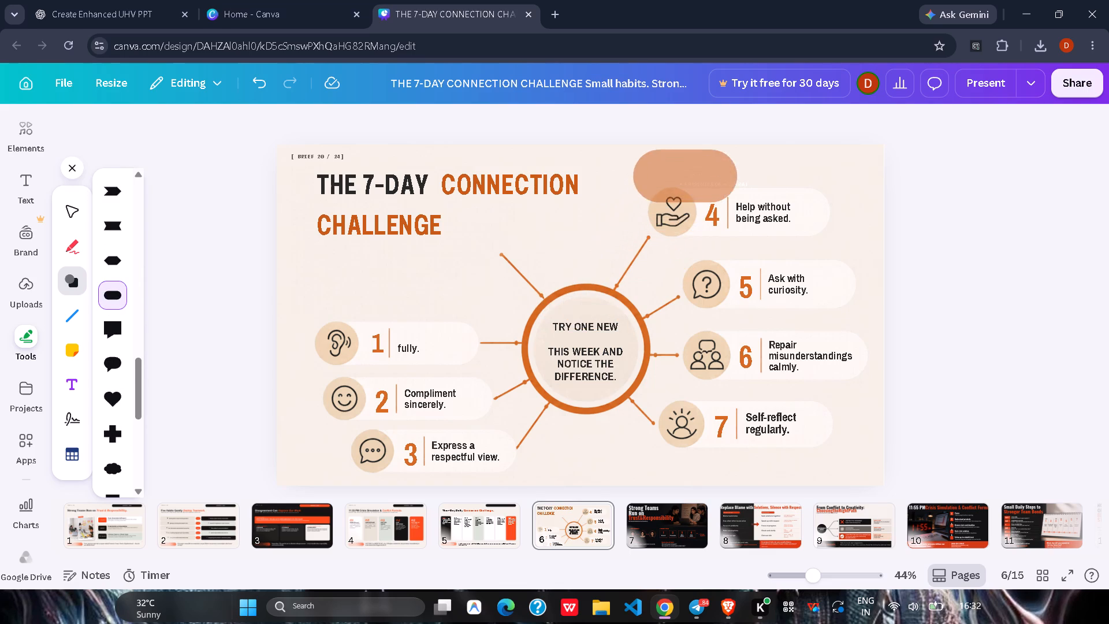
{"action": "left_click", "coordinate": [634, 150]}
{"action": "left_click_drag", "start_coordinate": [635, 177], "coordinate": [615, 181]}
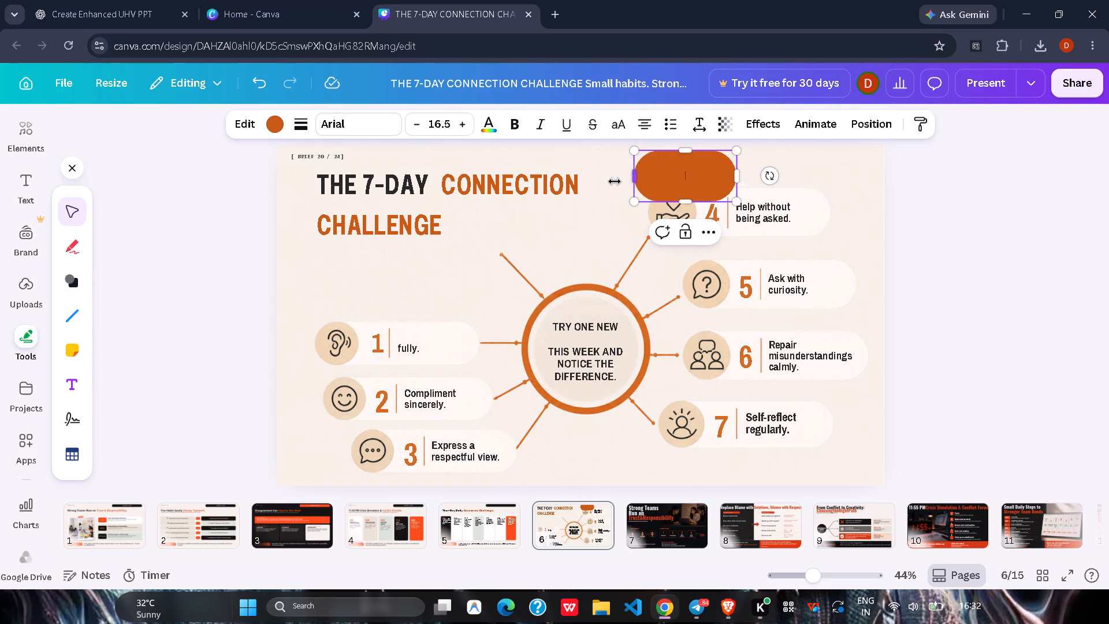
{"action": "left_click_drag", "start_coordinate": [615, 181], "coordinate": [570, 185]}
{"action": "left_click_drag", "start_coordinate": [734, 173], "coordinate": [781, 173]}
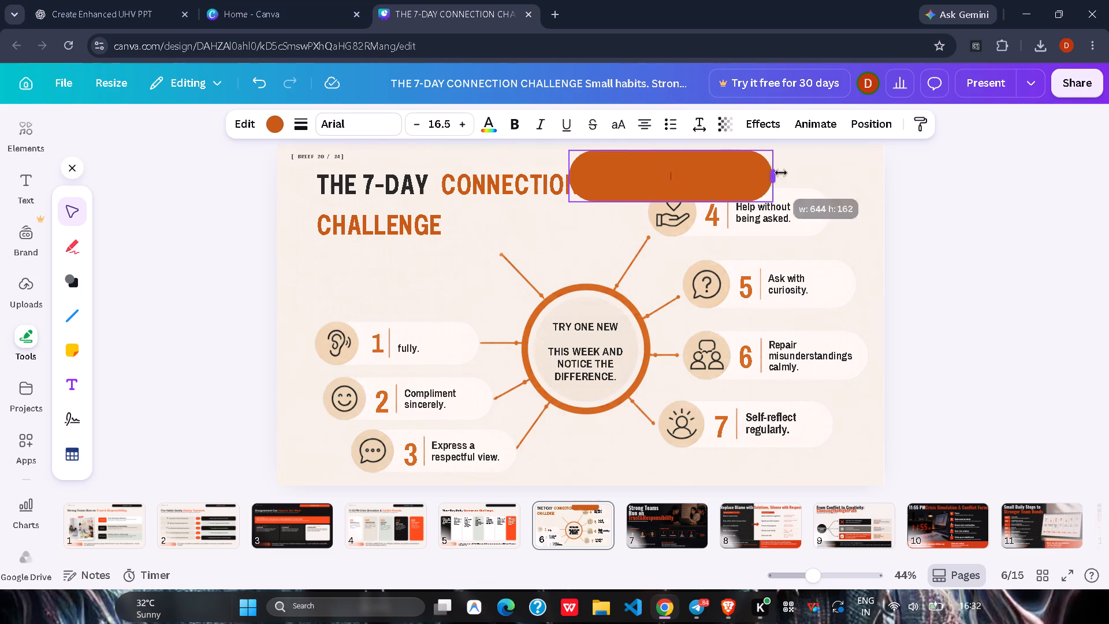
{"action": "left_click_drag", "start_coordinate": [781, 173], "coordinate": [709, 183]}
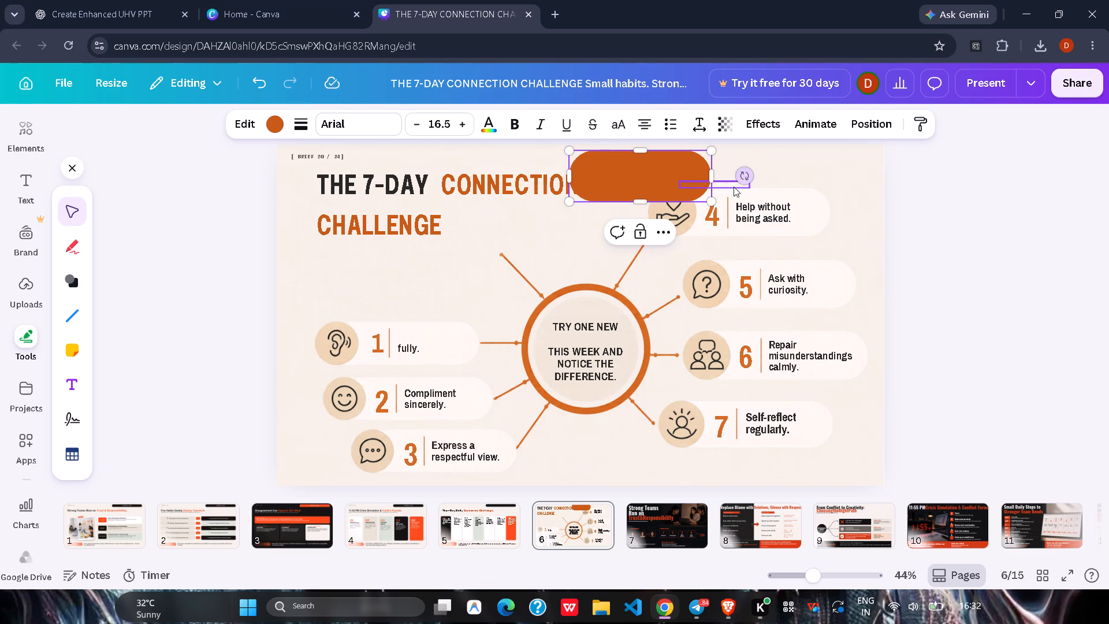
Move the white presenter label out to below the title and shift the orange pill directly above item 4.
{"action": "left_click_drag", "start_coordinate": [734, 187], "coordinate": [587, 244]}
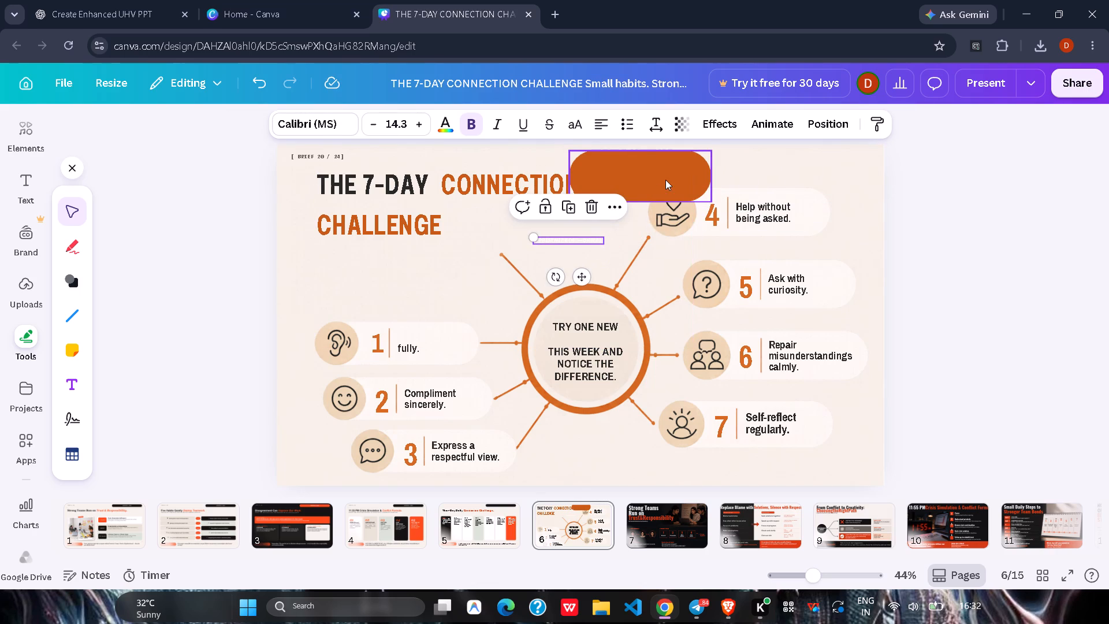
{"action": "left_click_drag", "start_coordinate": [665, 180], "coordinate": [775, 172]}
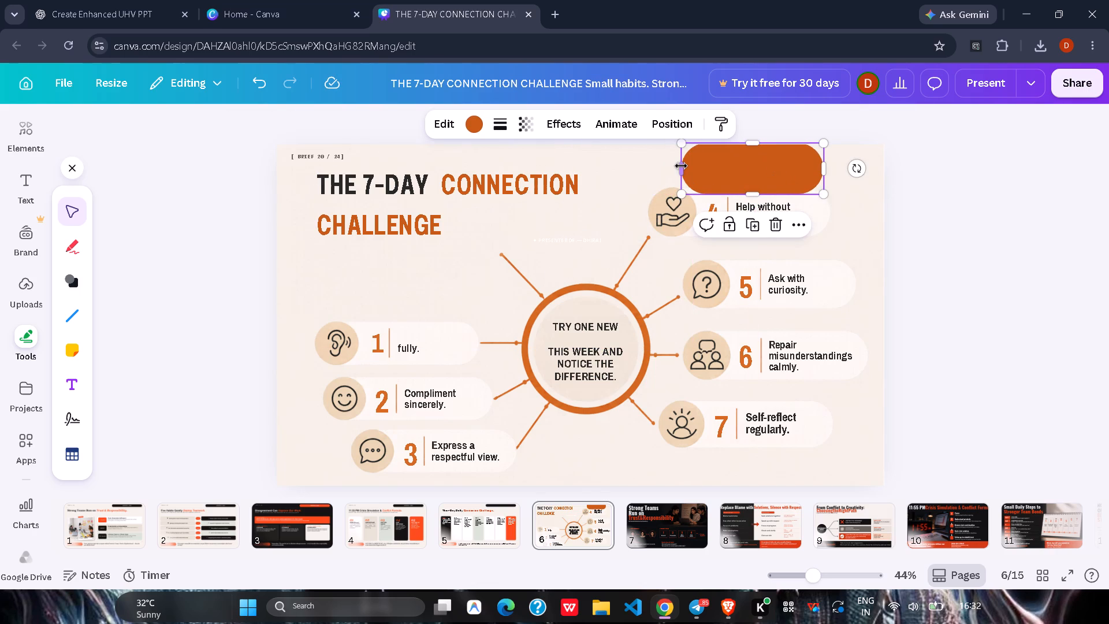
Recolour the orange pill shape above item 4 to solid black.
{"action": "left_click", "coordinate": [472, 129]}
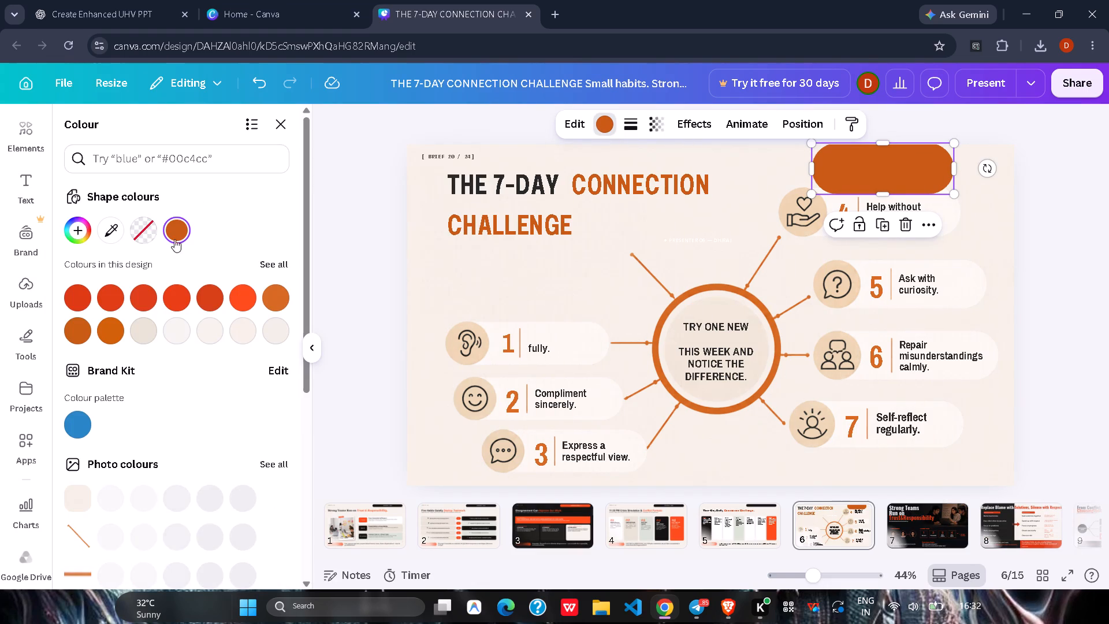
{"action": "scroll", "coordinate": [189, 374], "scroll_direction": "down", "scroll_amount": 7}
{"action": "scroll", "coordinate": [188, 378], "scroll_direction": "up", "scroll_amount": 2}
{"action": "scroll", "coordinate": [137, 373], "scroll_direction": "down", "scroll_amount": 2}
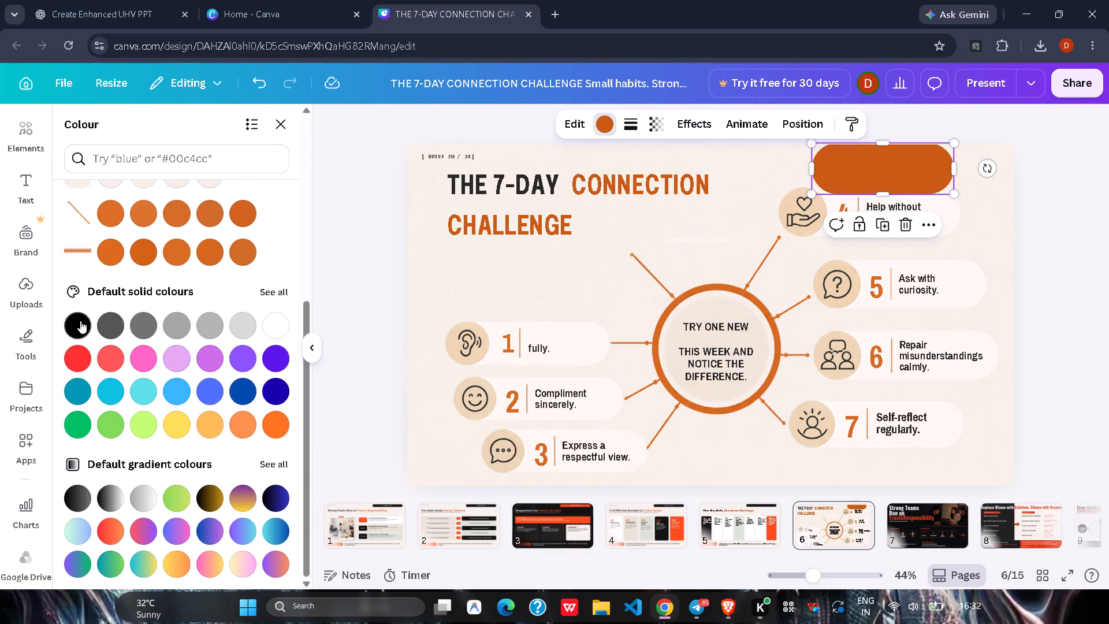
{"action": "left_click", "coordinate": [80, 321]}
{"action": "left_click", "coordinate": [1074, 269]}
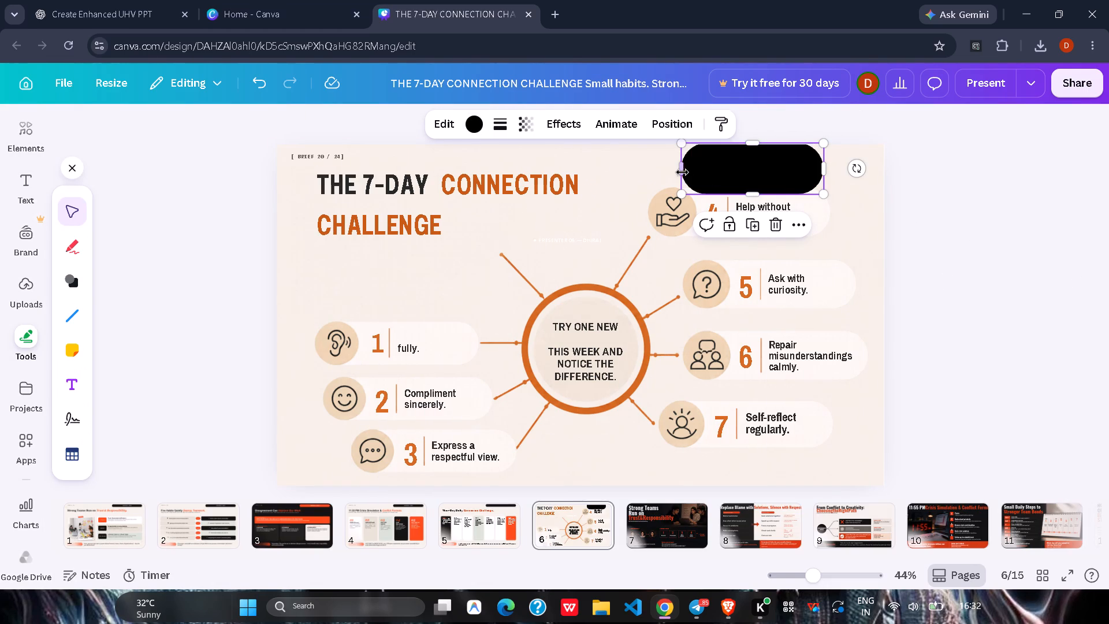
Reshape the black pill into a long, thin bar and place it just above item 4 with a small top margin.
{"action": "left_click_drag", "start_coordinate": [680, 172], "coordinate": [600, 168]}
{"action": "left_click_drag", "start_coordinate": [821, 172], "coordinate": [855, 172]}
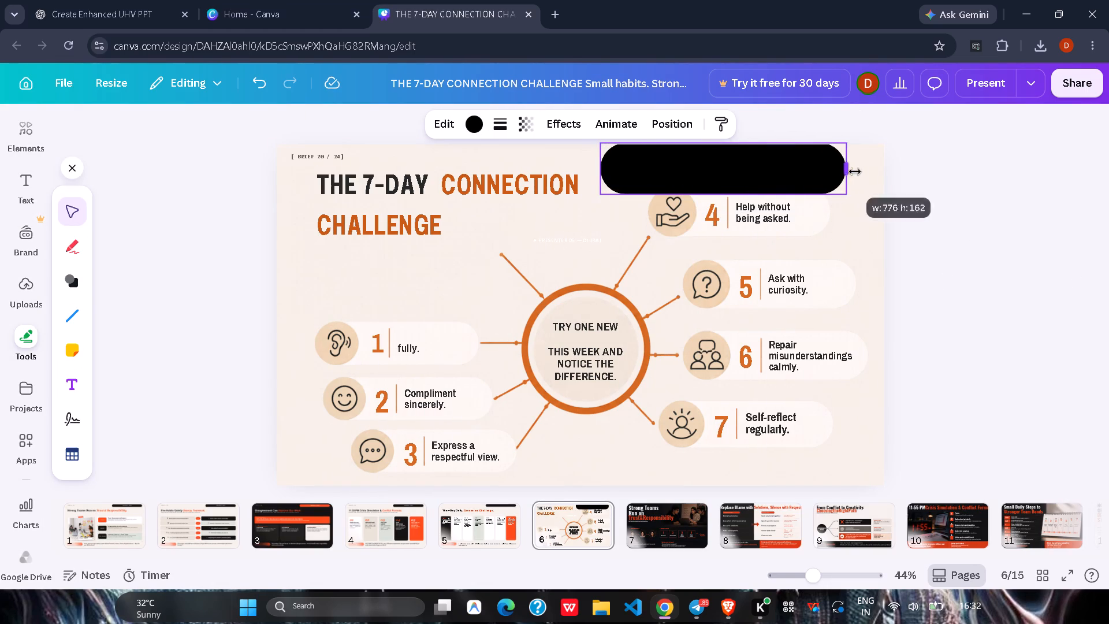
{"action": "left_click_drag", "start_coordinate": [855, 172], "coordinate": [881, 172]}
{"action": "left_click_drag", "start_coordinate": [747, 195], "coordinate": [741, 174]}
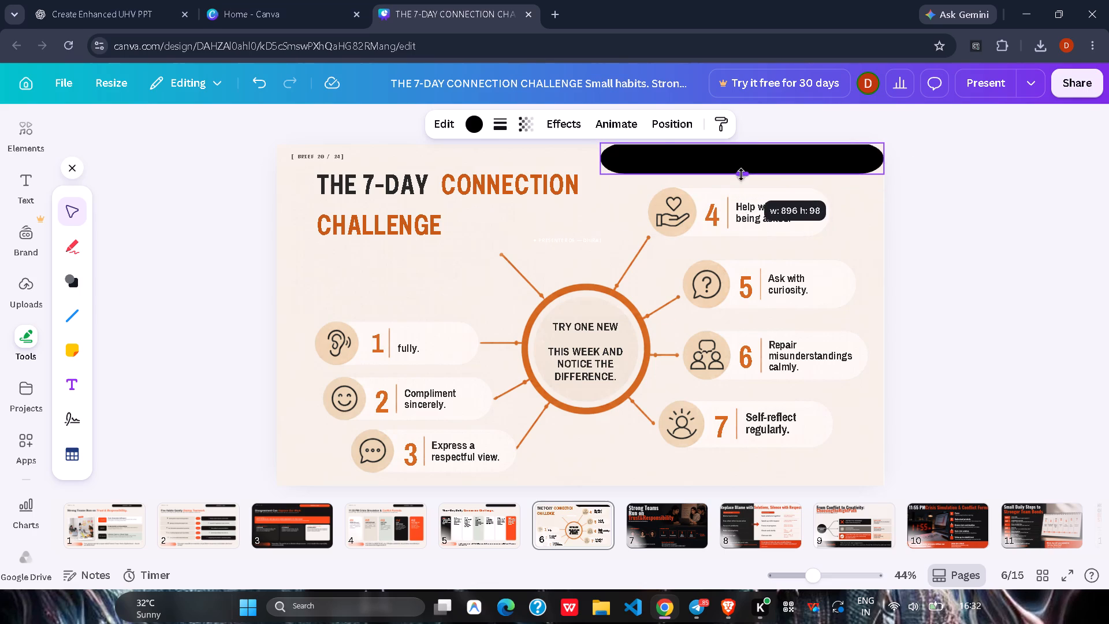
{"action": "left_click_drag", "start_coordinate": [741, 174], "coordinate": [742, 170]}
{"action": "left_click_drag", "start_coordinate": [884, 158], "coordinate": [839, 166]}
{"action": "left_click", "coordinate": [972, 200]}
{"action": "left_click_drag", "start_coordinate": [764, 169], "coordinate": [775, 171]}
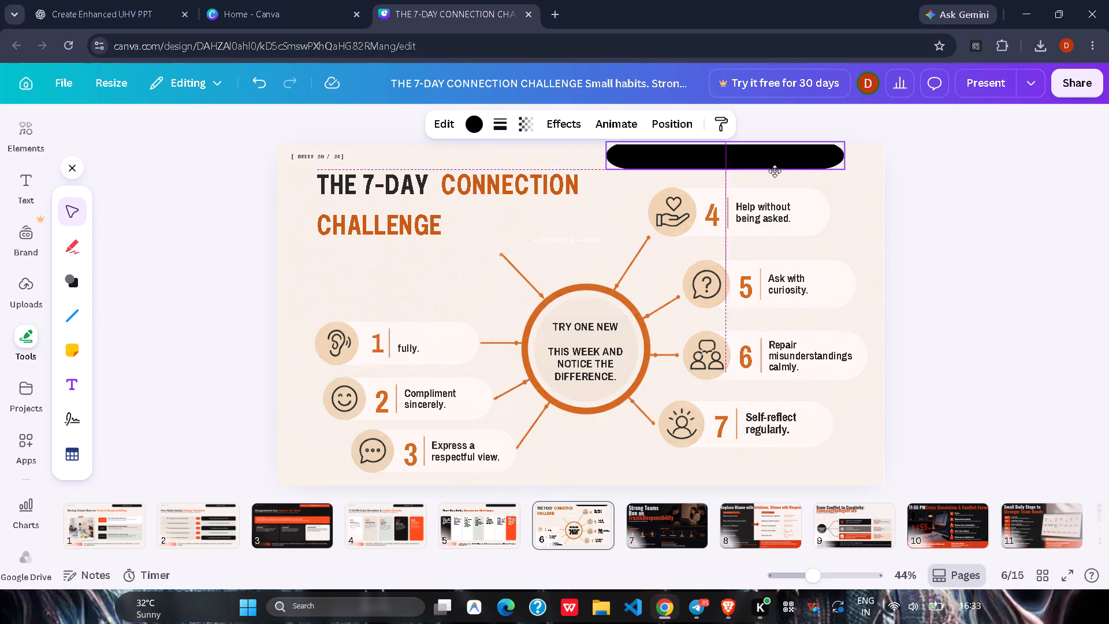
{"action": "left_click_drag", "start_coordinate": [775, 171], "coordinate": [792, 177]}
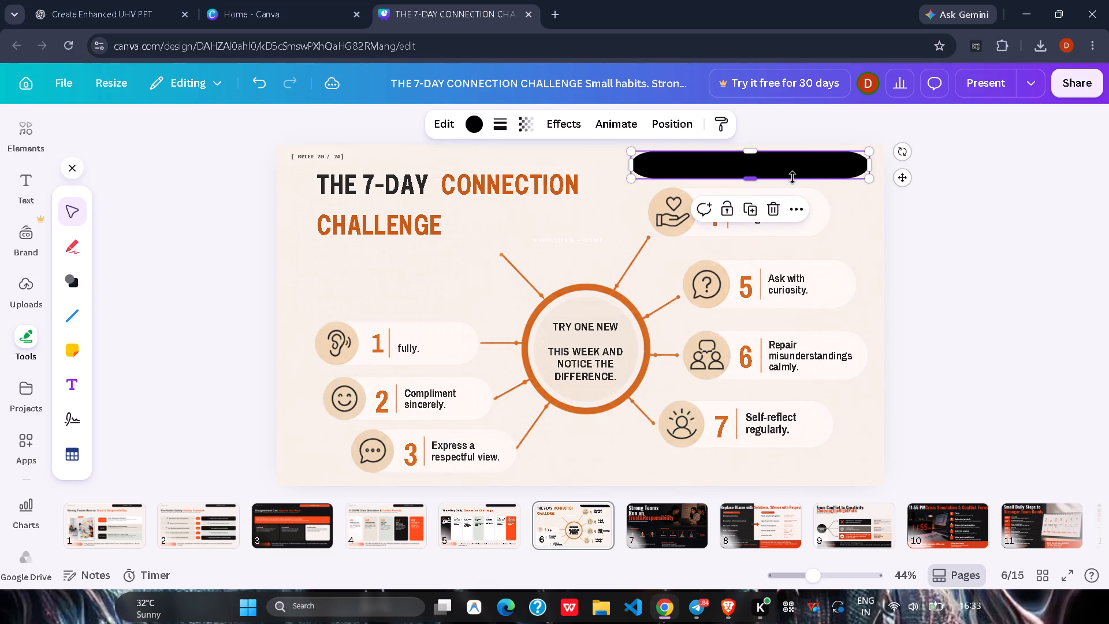
Shrink the black bar to about 70 high, shorten it, and position it in the slide's upper-right corner above item 4.
{"action": "left_click", "coordinate": [963, 217]}
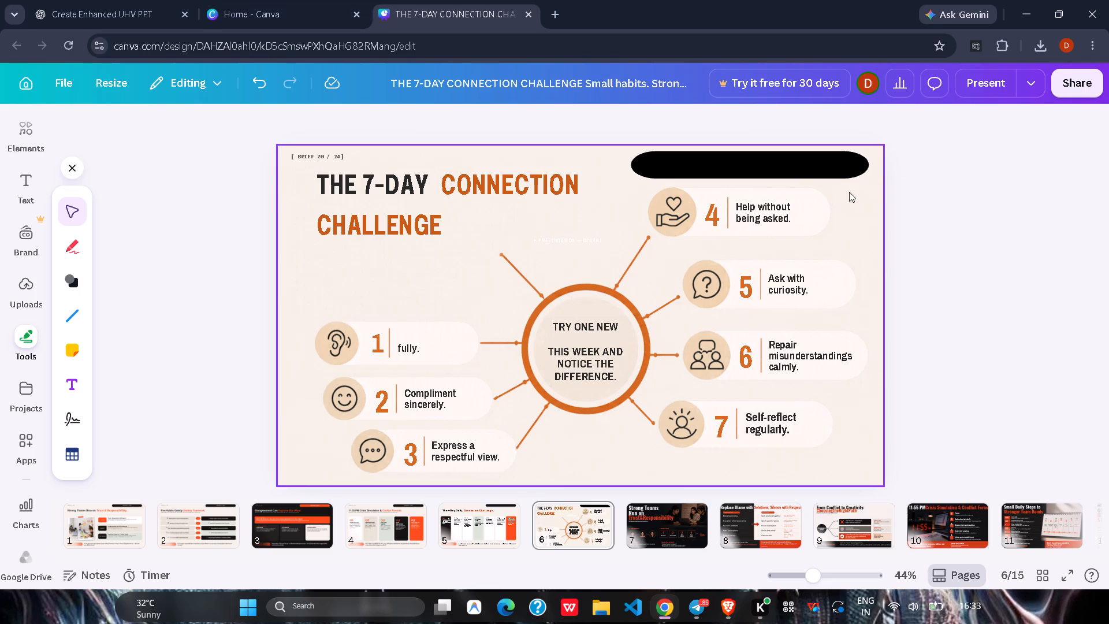
{"action": "left_click", "coordinate": [777, 166]}
{"action": "left_click_drag", "start_coordinate": [631, 181], "coordinate": [677, 169]}
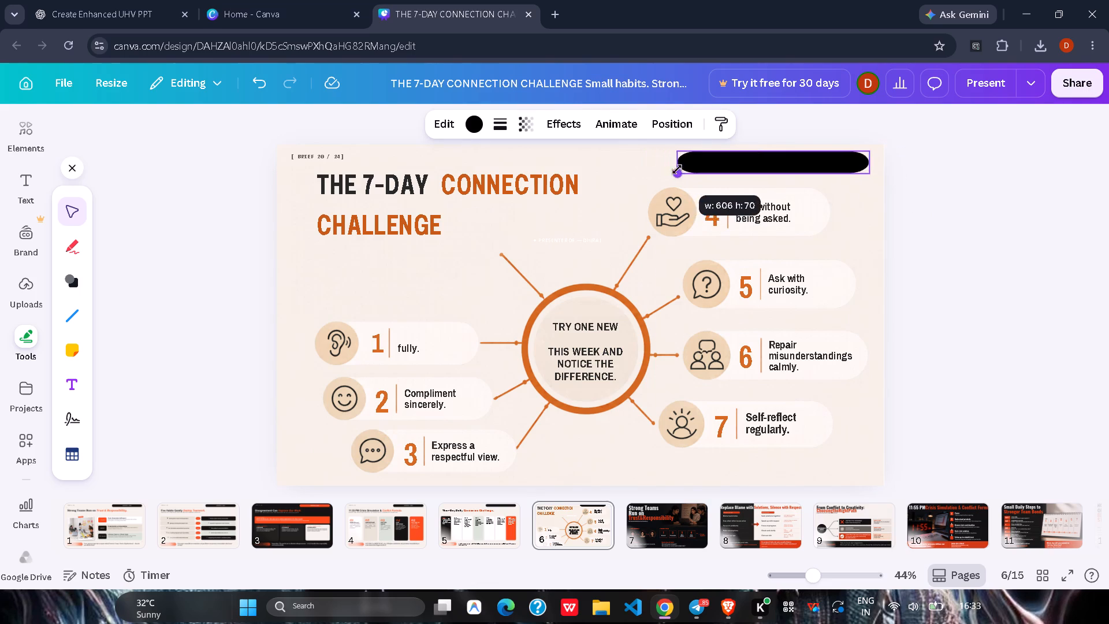
{"action": "left_click_drag", "start_coordinate": [677, 169], "coordinate": [683, 169]}
{"action": "left_click", "coordinate": [954, 227]}
{"action": "left_click_drag", "start_coordinate": [807, 167], "coordinate": [791, 170]}
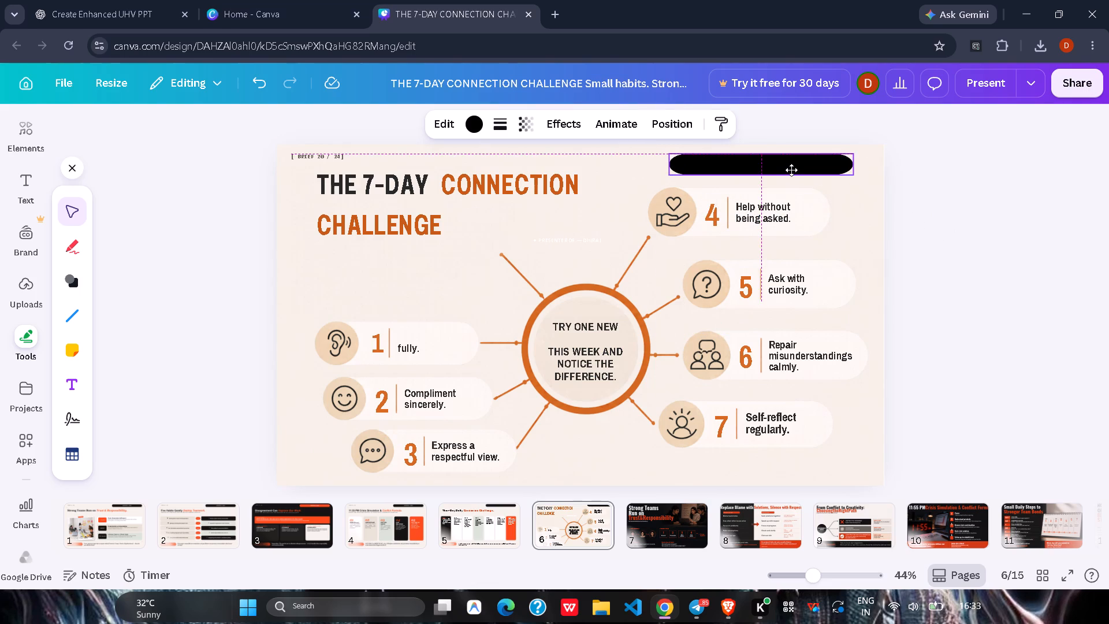
{"action": "left_click_drag", "start_coordinate": [791, 170], "coordinate": [804, 171]}
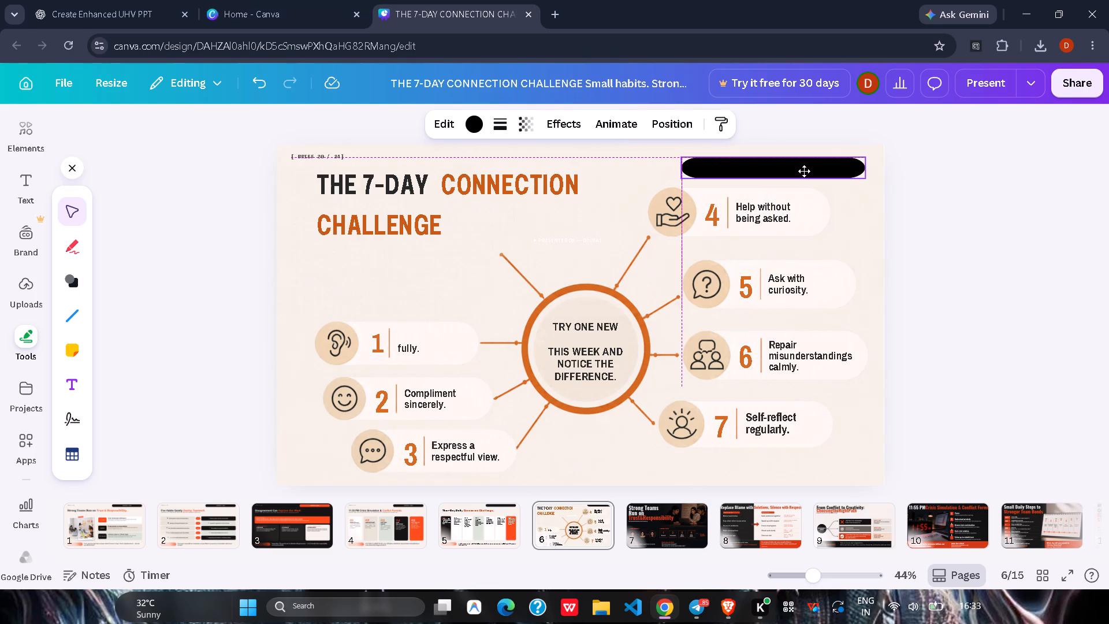
{"action": "left_click_drag", "start_coordinate": [804, 171], "coordinate": [805, 173]}
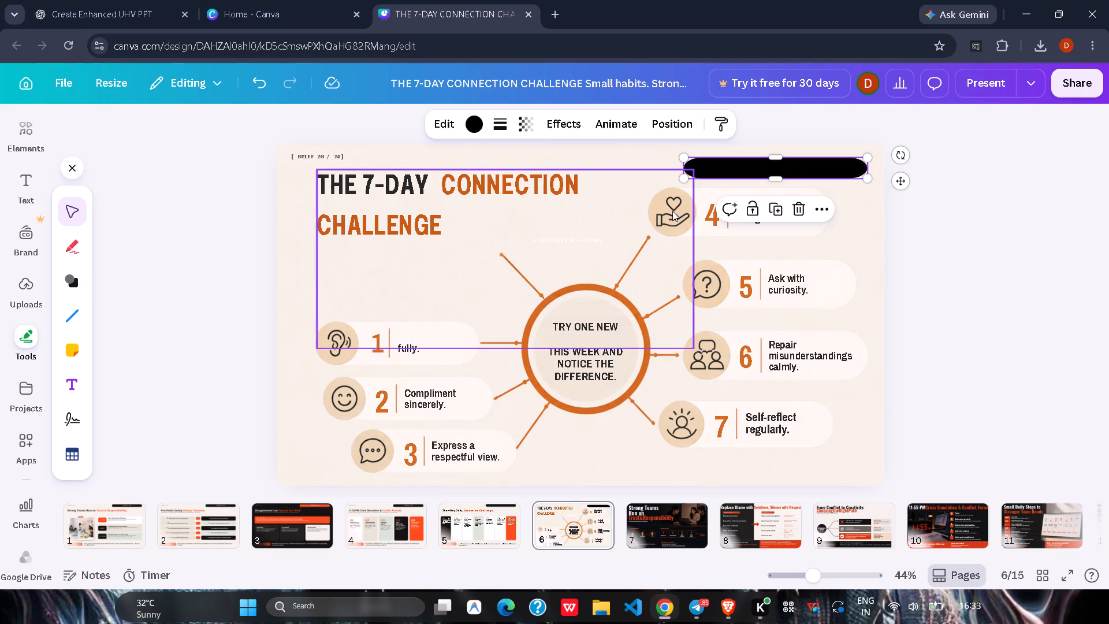
Place the white presenter label centred on the black bar and bring the label to the front.
{"action": "left_click_drag", "start_coordinate": [598, 239], "coordinate": [803, 164]}
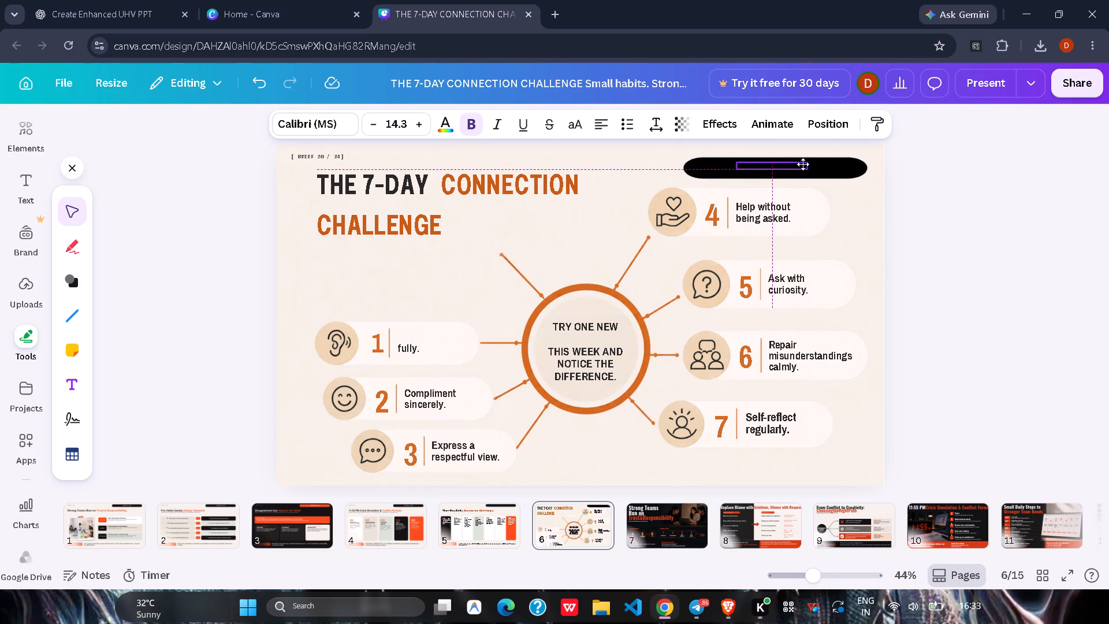
{"action": "left_click_drag", "start_coordinate": [803, 164], "coordinate": [807, 166]}
{"action": "right_click", "coordinate": [795, 166]}
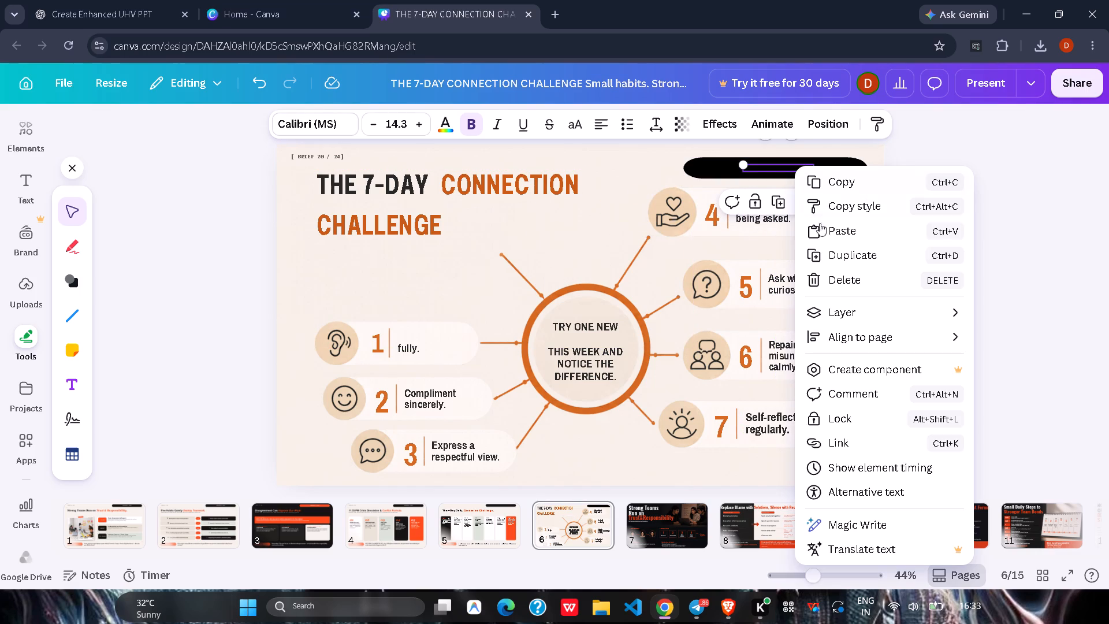
{"action": "left_click", "coordinate": [872, 309]}
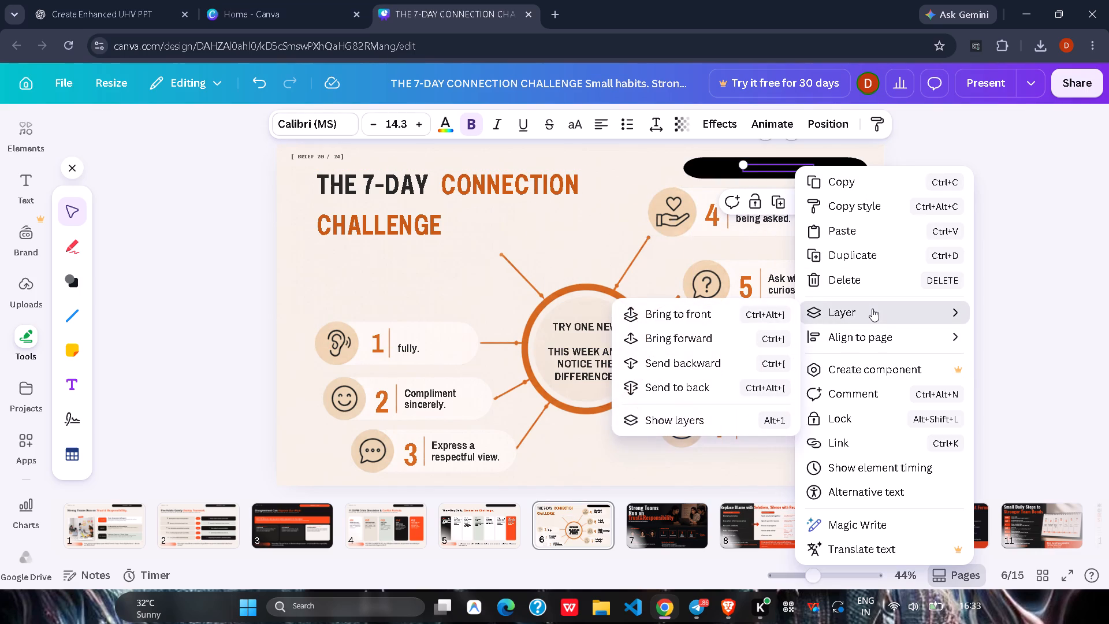
{"action": "left_click", "coordinate": [709, 320]}
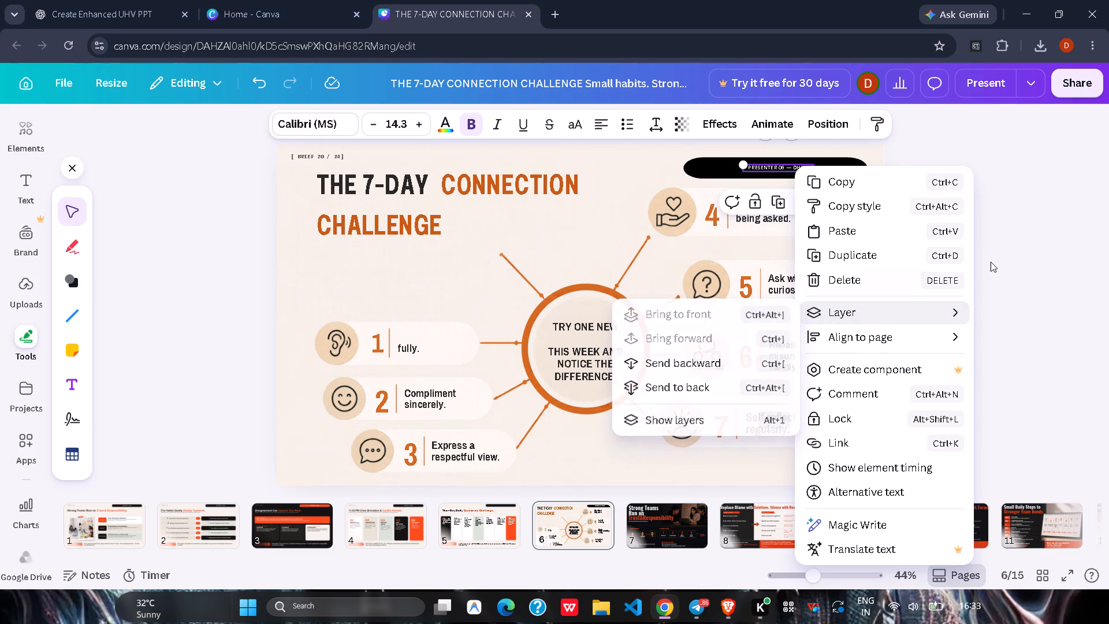
{"action": "left_click", "coordinate": [1026, 260]}
{"action": "left_click", "coordinate": [996, 283]}
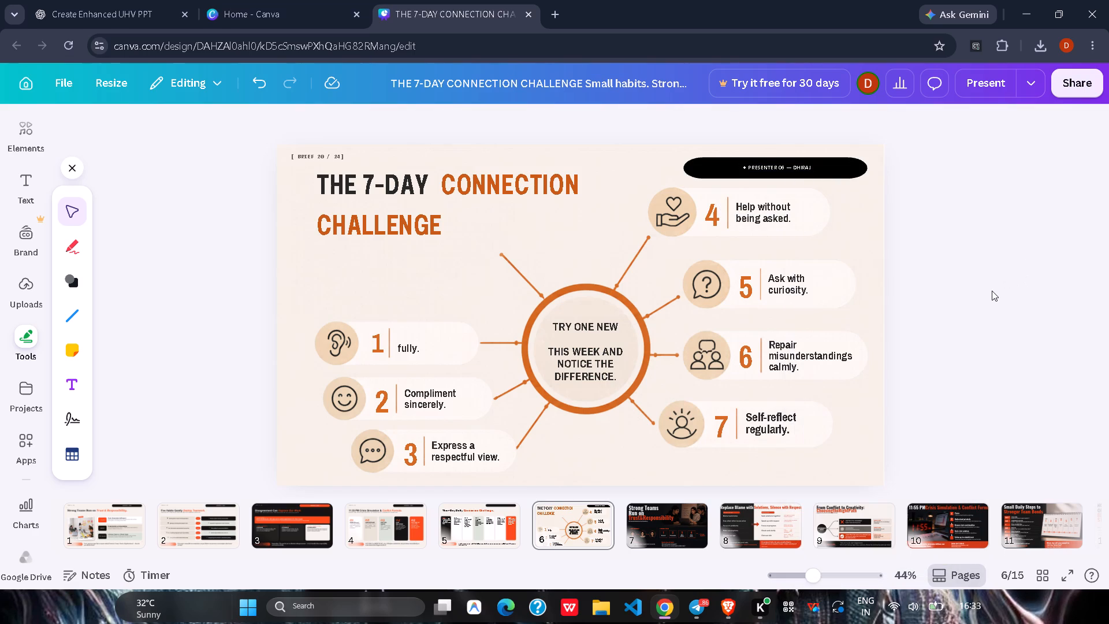
Shift the "[ BRIEF 20 / 24 ]" label slightly inward and increase its font size to 16.3.
{"action": "left_click", "coordinate": [315, 159]}
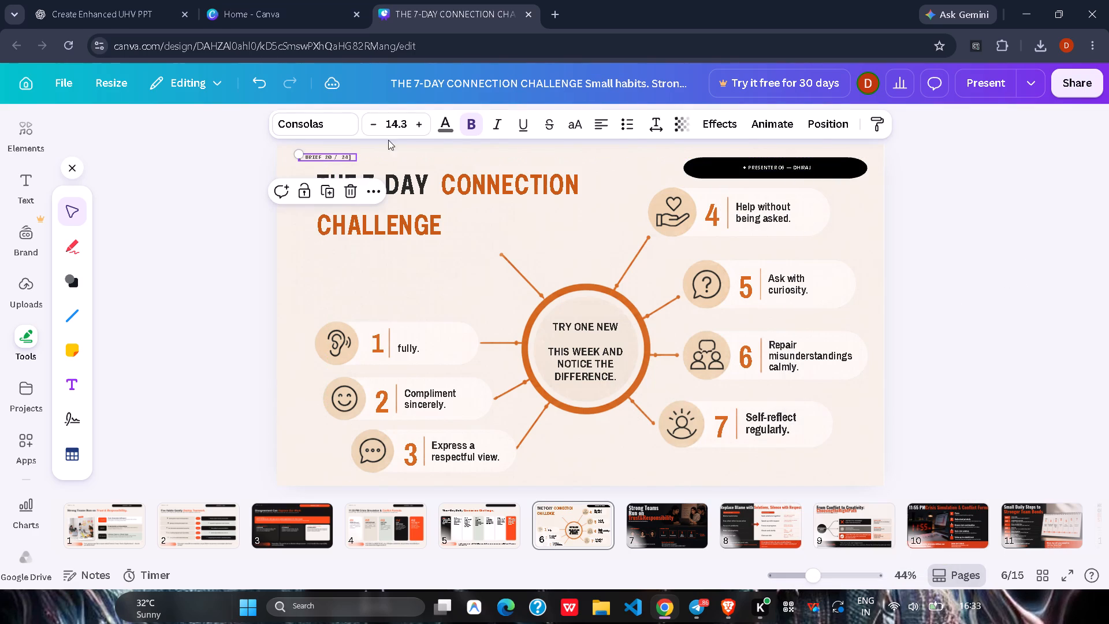
{"action": "left_click", "coordinate": [424, 128]}
{"action": "left_click", "coordinate": [424, 128]}
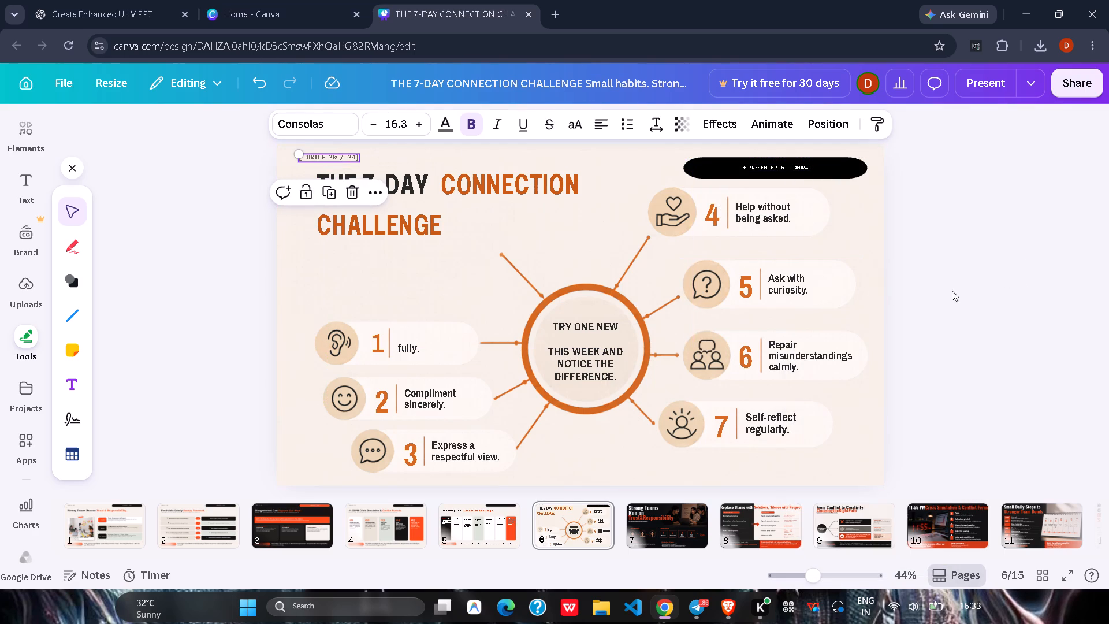
{"action": "left_click", "coordinate": [957, 288]}
Shift the "THE 7-DAY CONNECTION CHALLENGE" title slightly down and toward the slide's left edge, leaving a gap beneath the brief label.
{"action": "left_click_drag", "start_coordinate": [416, 219], "coordinate": [415, 220]}
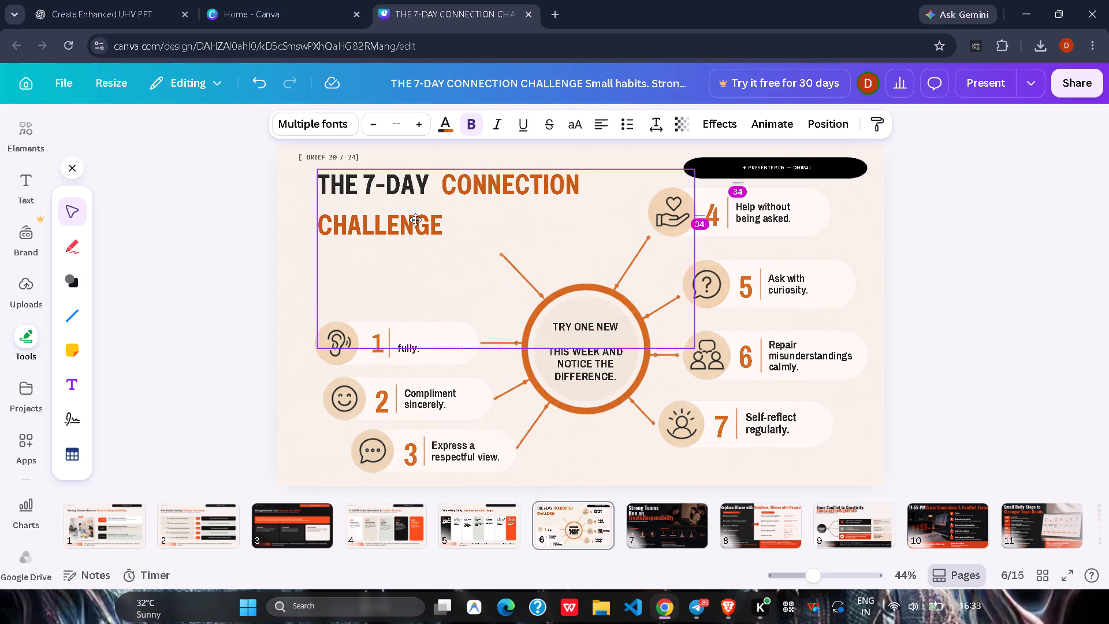
{"action": "left_click_drag", "start_coordinate": [415, 220], "coordinate": [400, 225]}
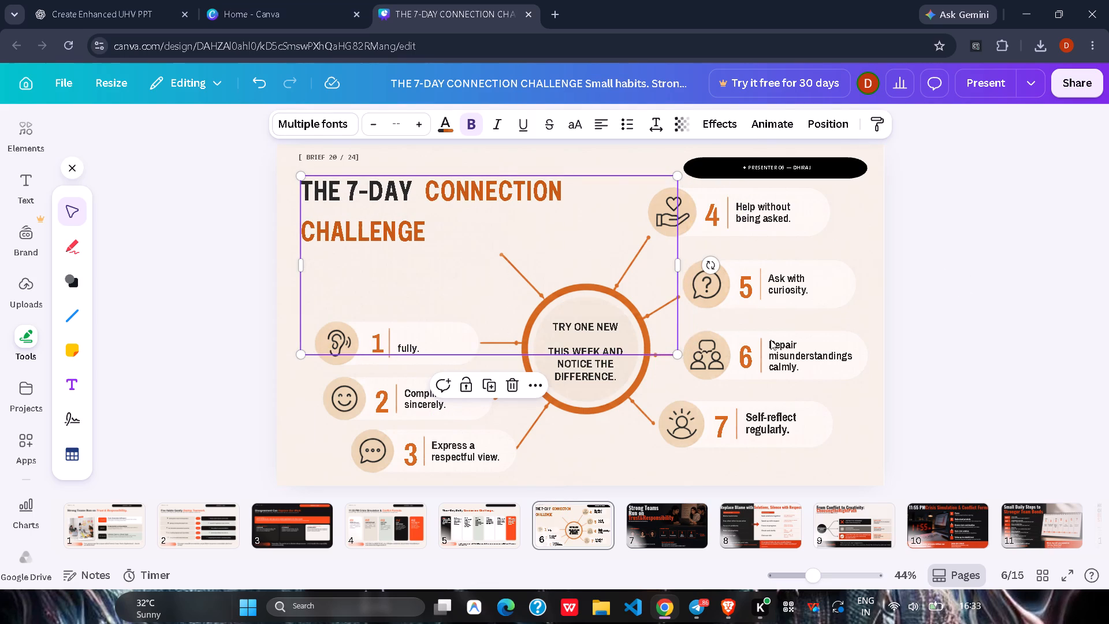
{"action": "left_click_drag", "start_coordinate": [386, 202], "coordinate": [391, 209]}
{"action": "left_click_drag", "start_coordinate": [391, 209], "coordinate": [397, 207]}
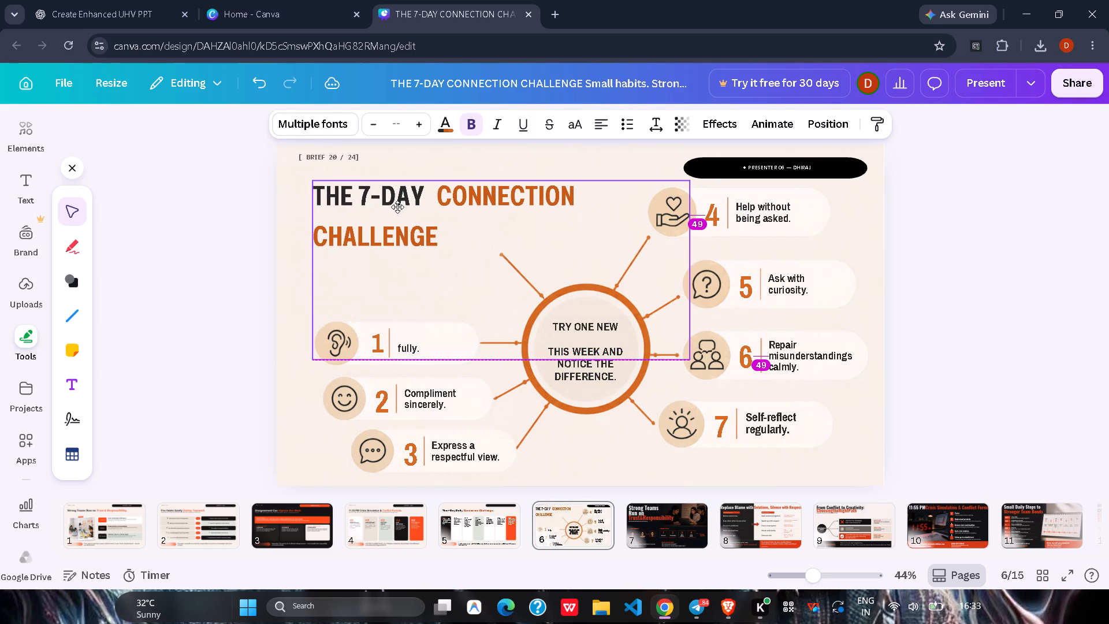
{"action": "left_click_drag", "start_coordinate": [397, 207], "coordinate": [395, 207]}
{"action": "left_click", "coordinate": [989, 321]}
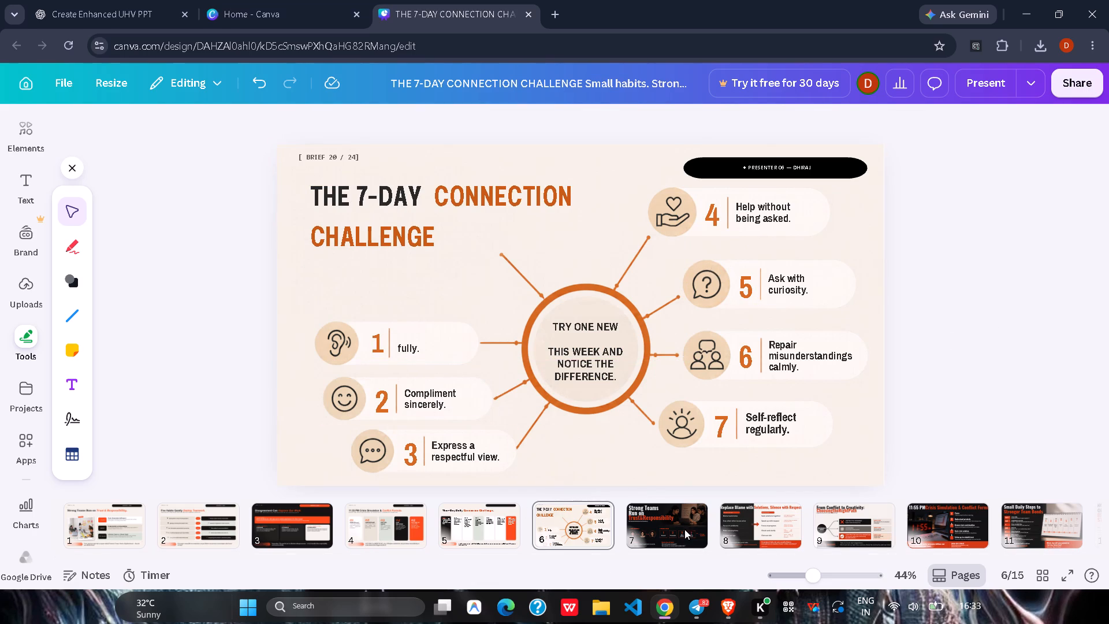
Check the first challenge's wording on slide 5, and add a subheading text reading "Listen" to slide 6.
{"action": "left_click", "coordinate": [488, 515]}
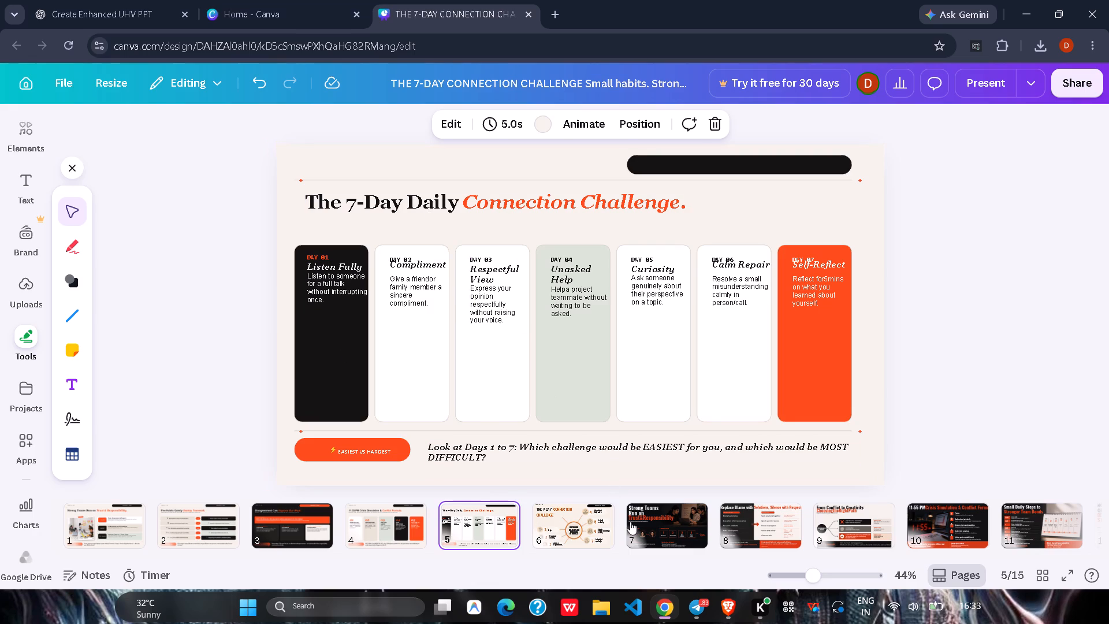
{"action": "left_click", "coordinate": [595, 527]}
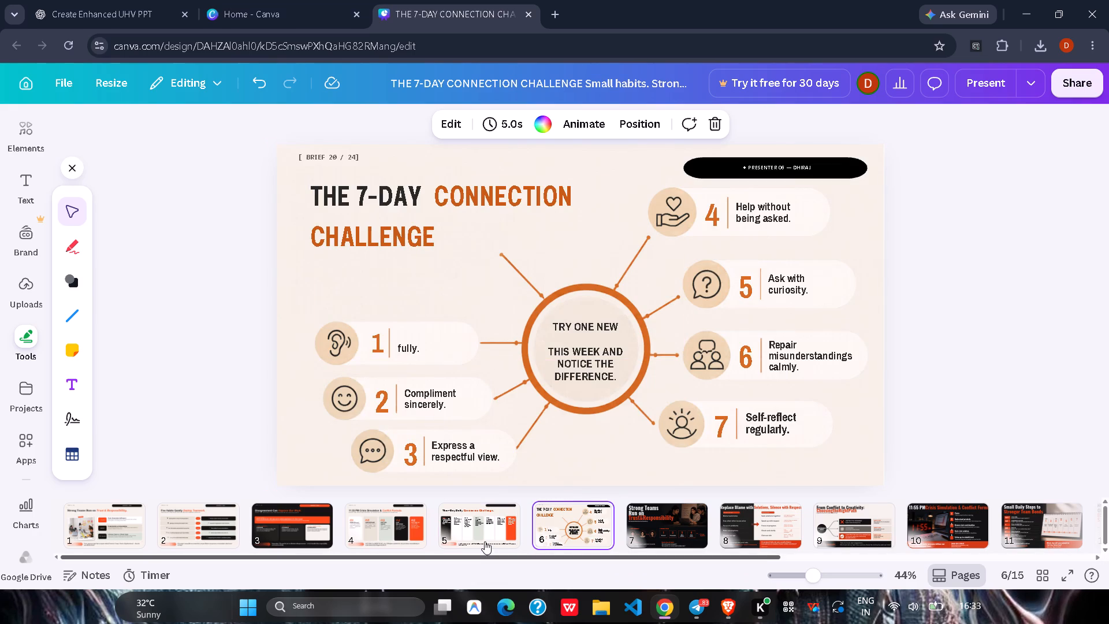
{"action": "left_click", "coordinate": [482, 532]}
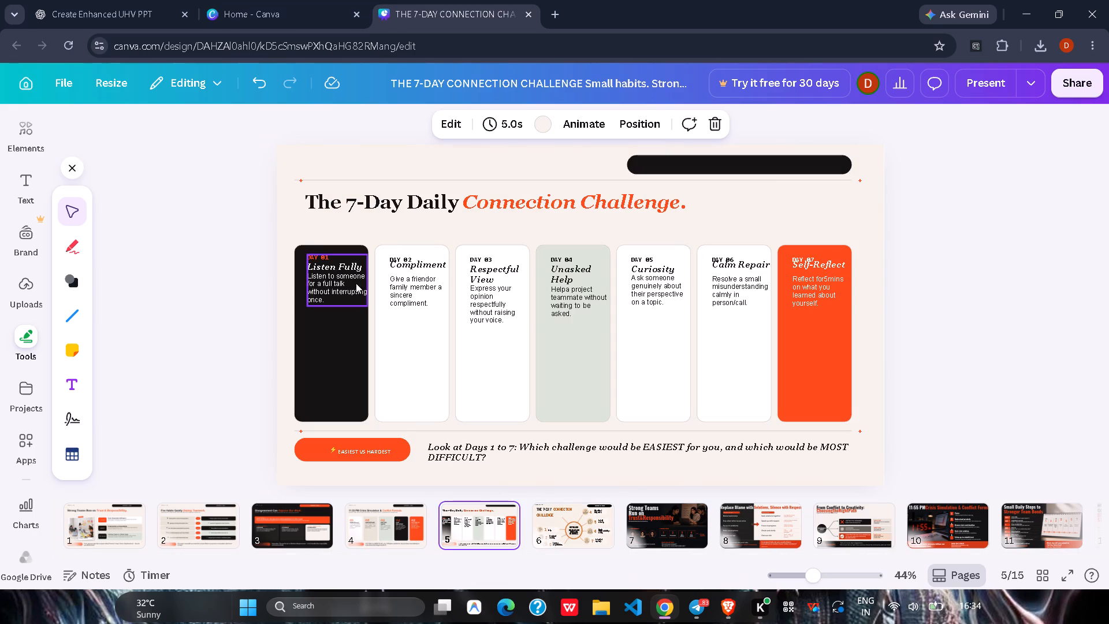
{"action": "left_click", "coordinate": [600, 520]}
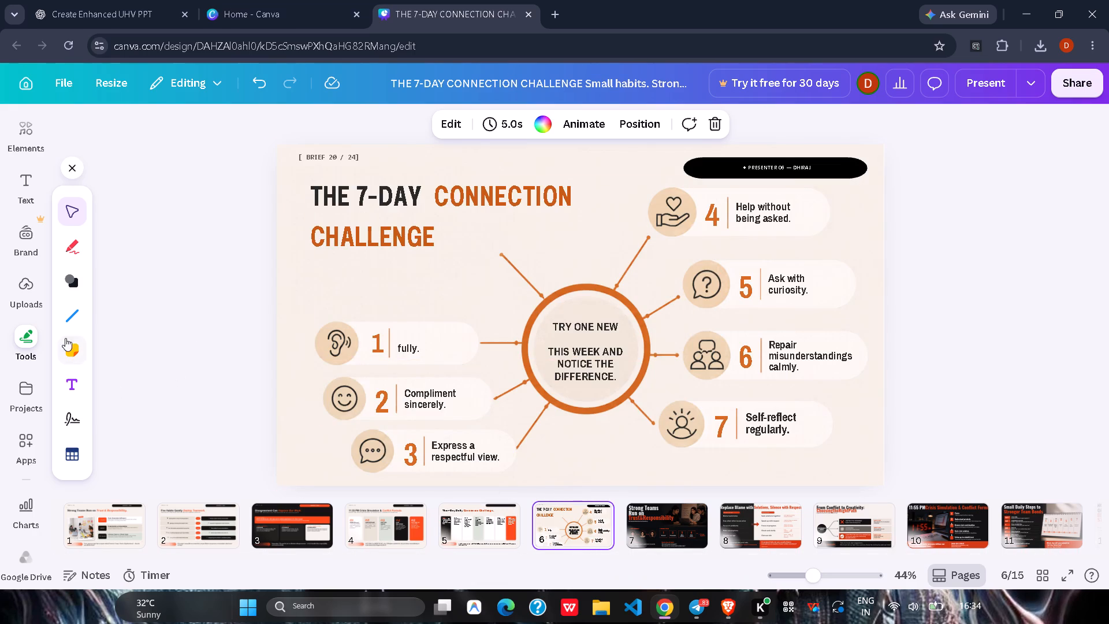
{"action": "left_click", "coordinate": [18, 183]}
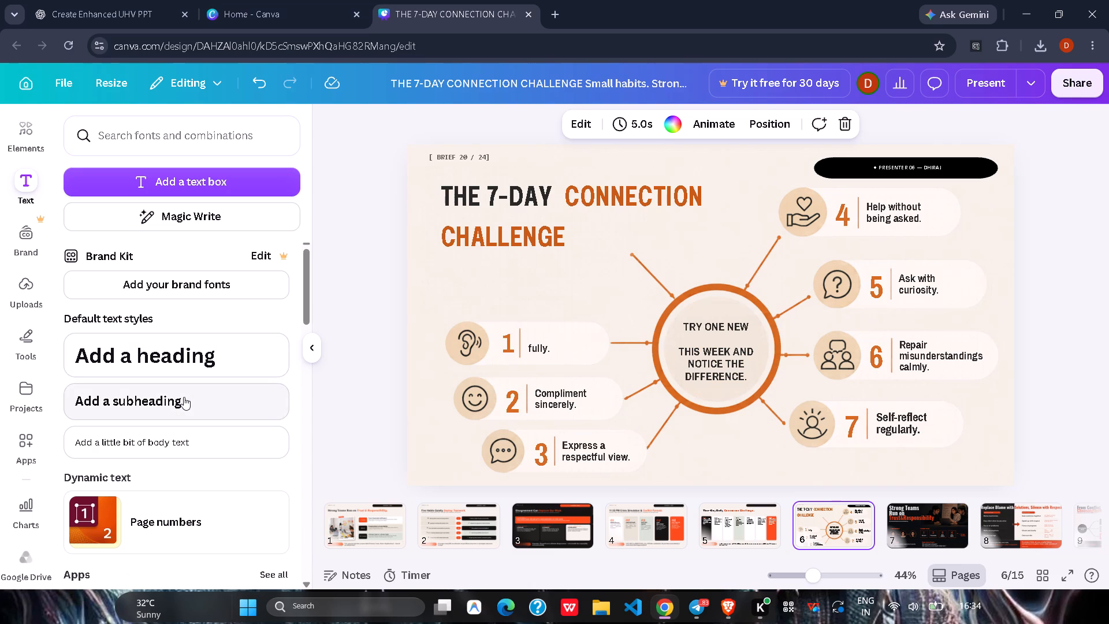
{"action": "left_click", "coordinate": [184, 397]}
{"action": "key", "text": "BackSpace"}
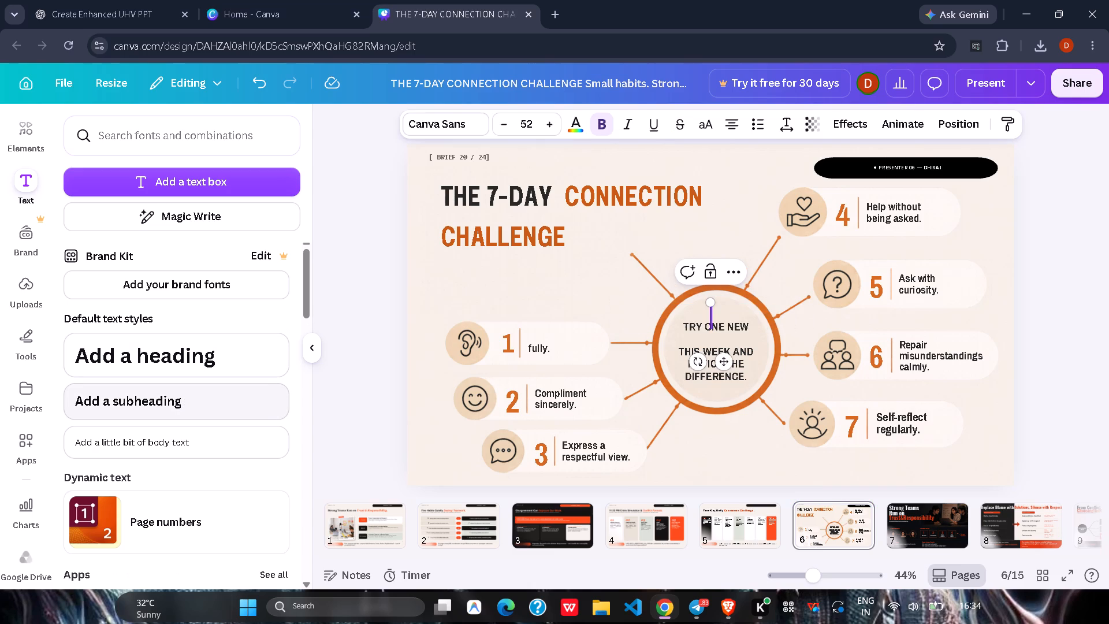
{"action": "type", "text": "LI"}
{"action": "key", "text": "BackSpace"}
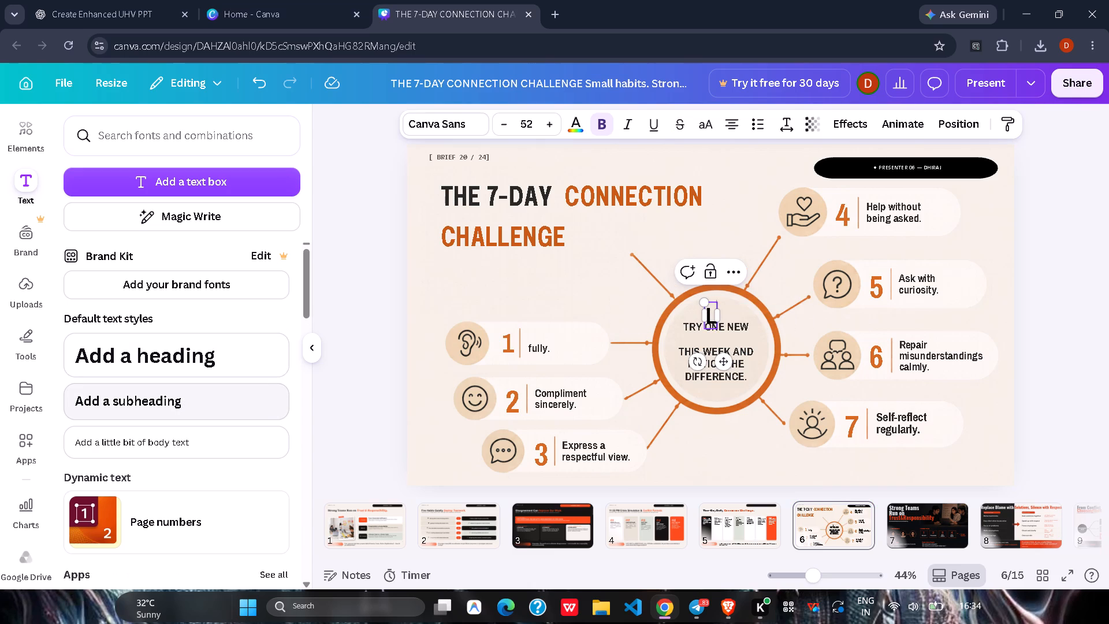
{"action": "type", "text": "isten"}
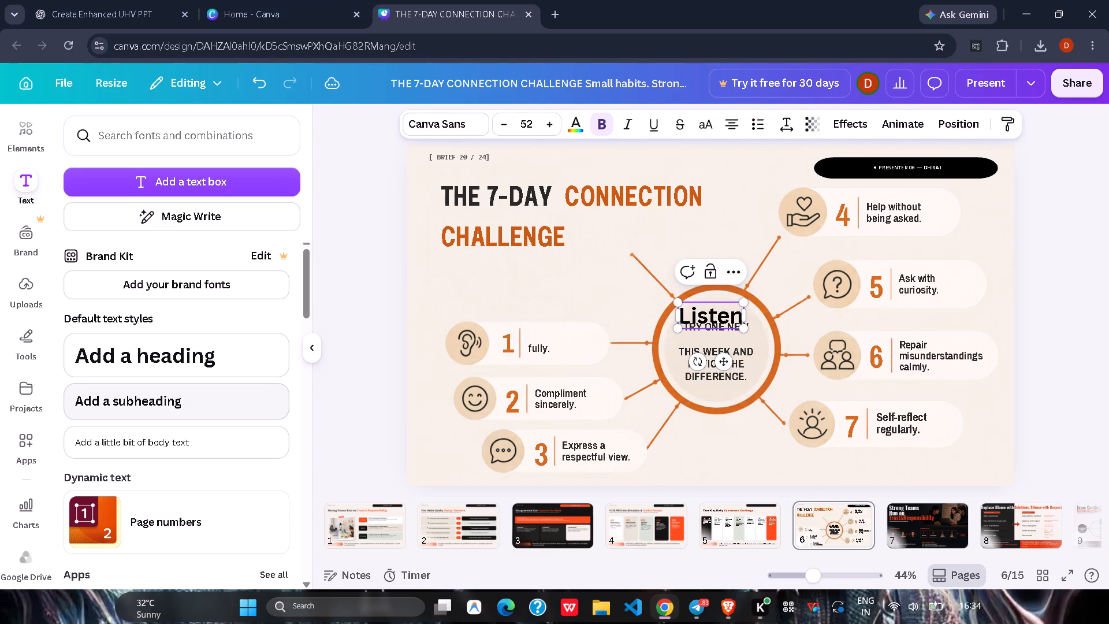
{"action": "left_click", "coordinate": [1081, 359]}
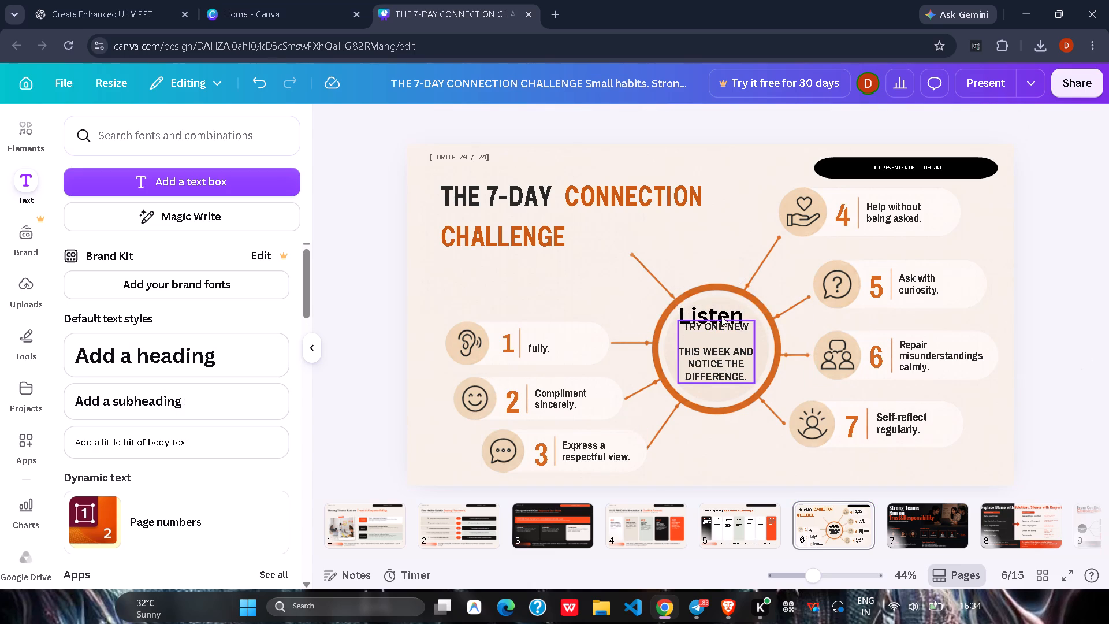
Place the "Listen" text directly above "fully." in item 1, shrinking it to font size 24.5 and aligning their left edges.
{"action": "left_click_drag", "start_coordinate": [721, 316], "coordinate": [564, 334]}
{"action": "left_click_drag", "start_coordinate": [521, 352], "coordinate": [522, 351]}
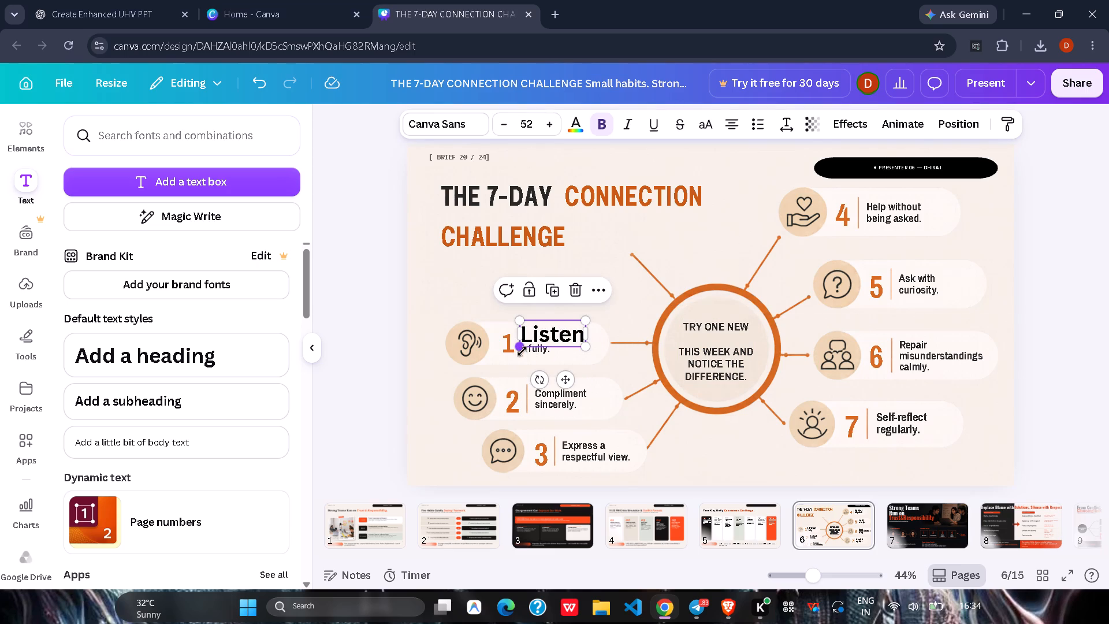
{"action": "left_click_drag", "start_coordinate": [522, 351], "coordinate": [545, 342]}
{"action": "left_click", "coordinate": [366, 302]}
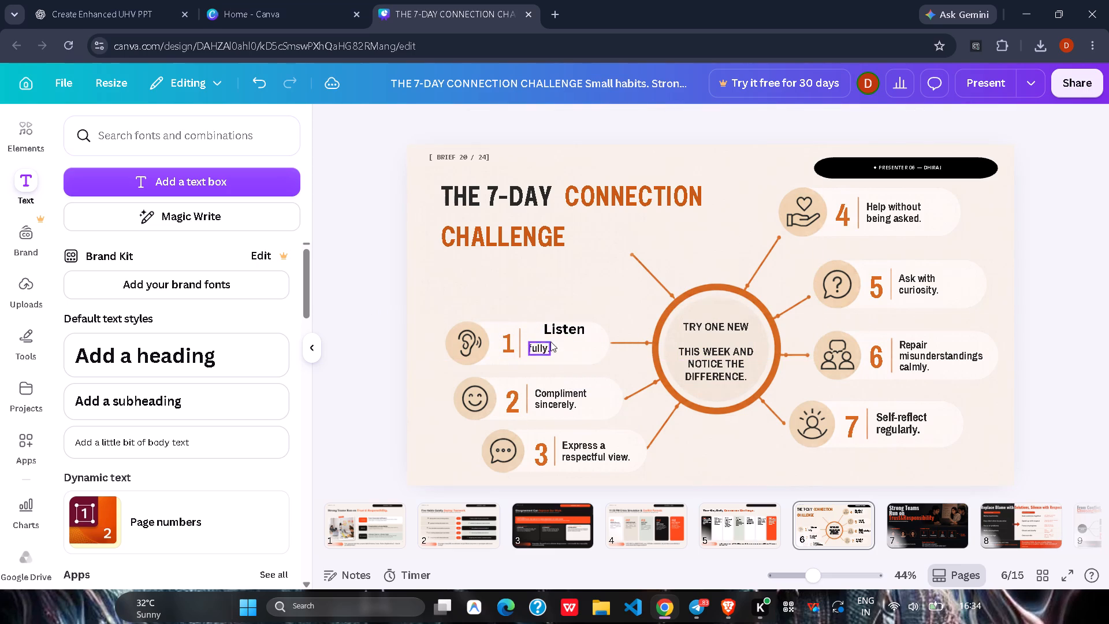
{"action": "left_click_drag", "start_coordinate": [571, 329], "coordinate": [555, 335]}
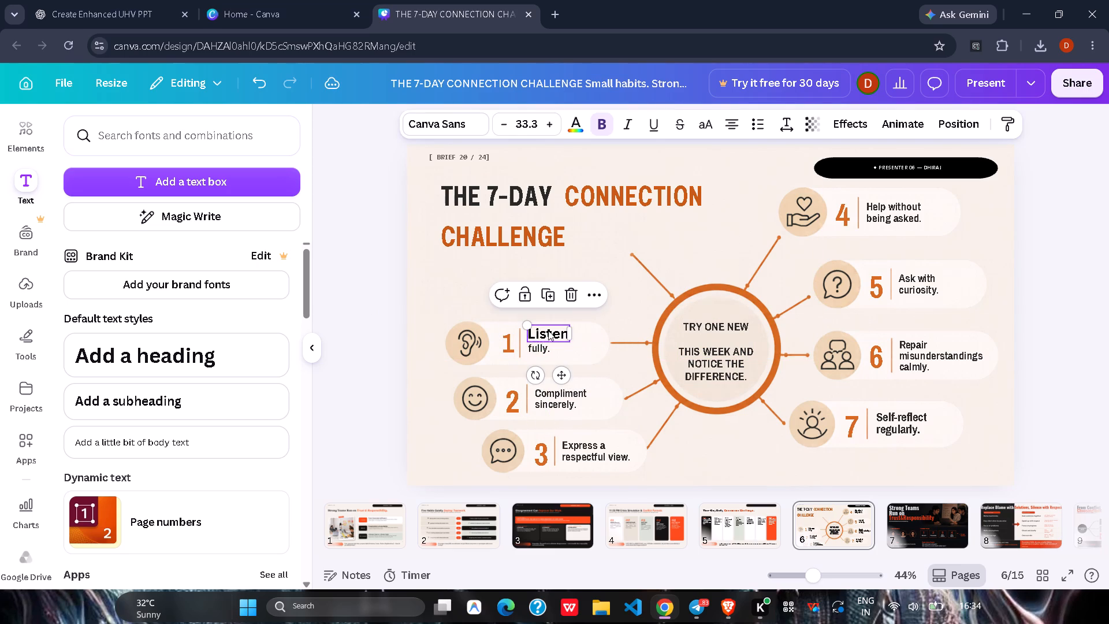
{"action": "left_click_drag", "start_coordinate": [526, 327], "coordinate": [534, 329]}
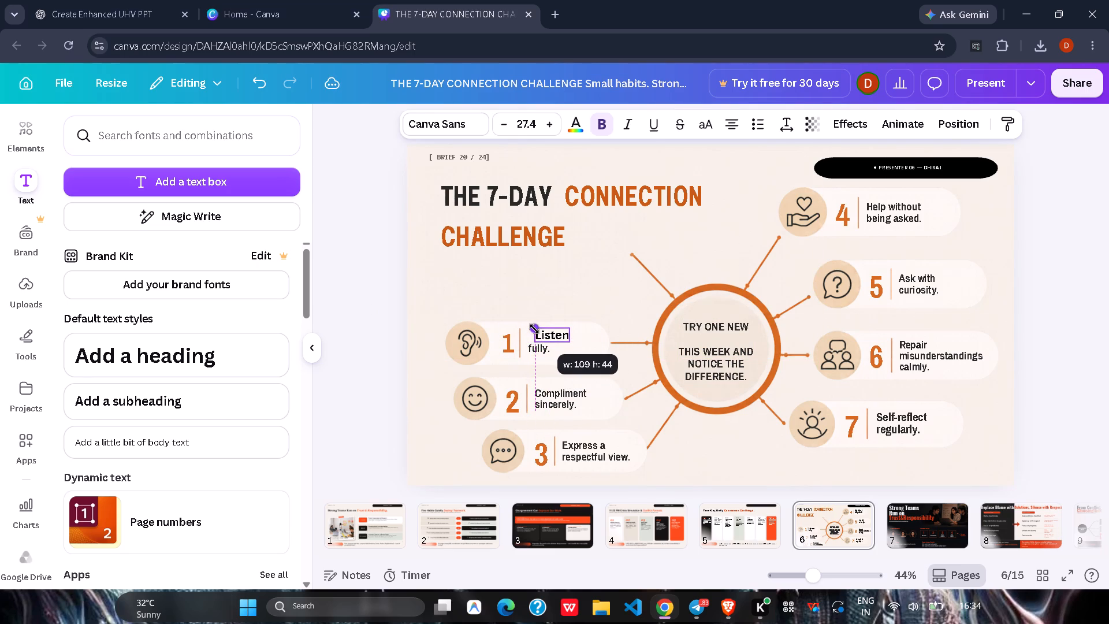
{"action": "left_click_drag", "start_coordinate": [534, 329], "coordinate": [537, 332]}
{"action": "left_click", "coordinate": [347, 343]}
{"action": "left_click_drag", "start_coordinate": [554, 336], "coordinate": [546, 335]}
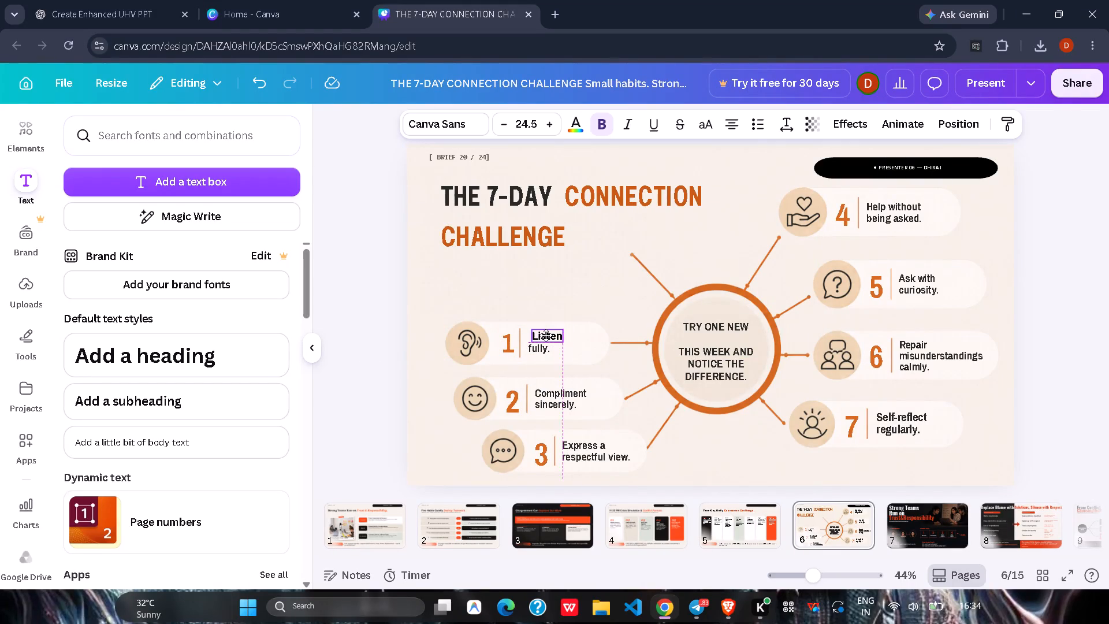
{"action": "left_click_drag", "start_coordinate": [546, 335], "coordinate": [544, 335]}
{"action": "left_click", "coordinate": [384, 359]}
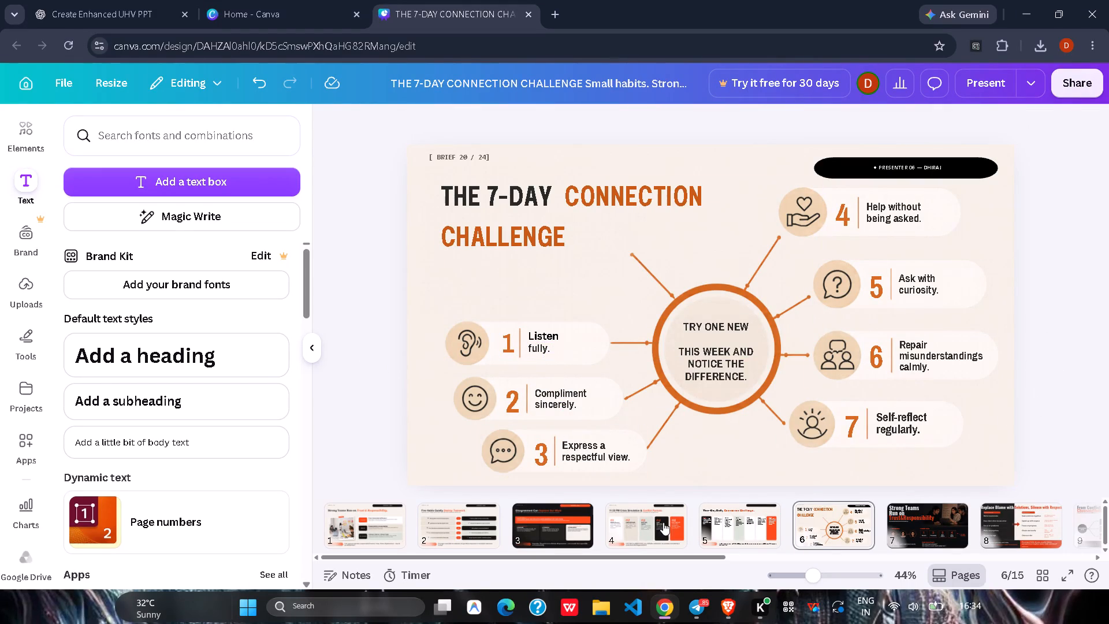
Compare the original 7-Day Daily Connection Challenge on slide 5 with the redesigned version on slide 6.
{"action": "left_click", "coordinate": [738, 534]}
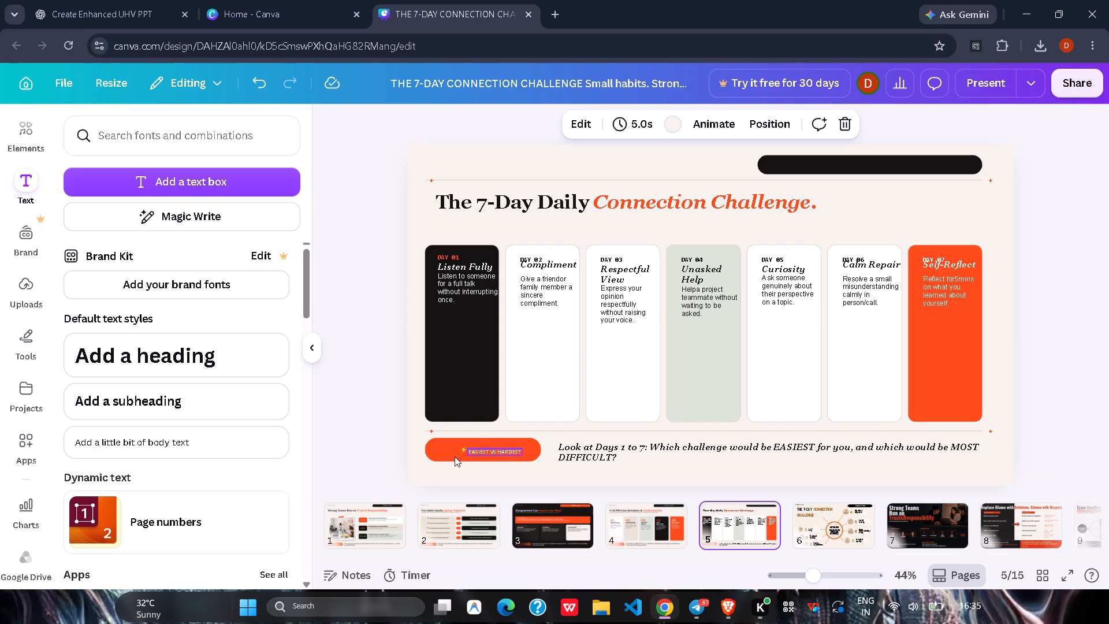
{"action": "left_click", "coordinate": [843, 533]}
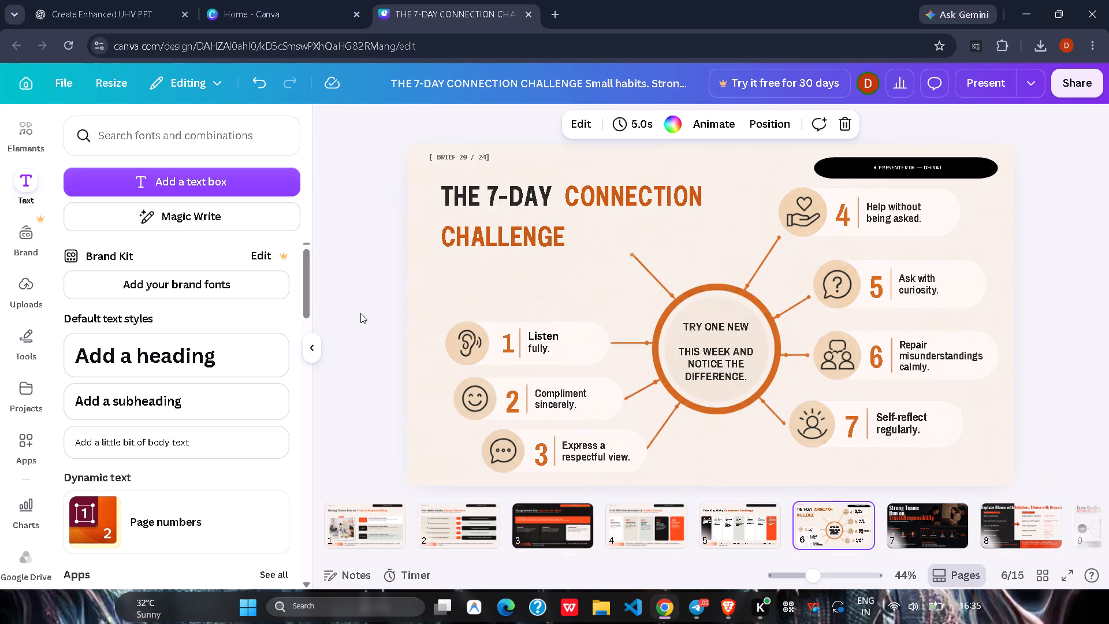
{"action": "left_click", "coordinate": [734, 534]}
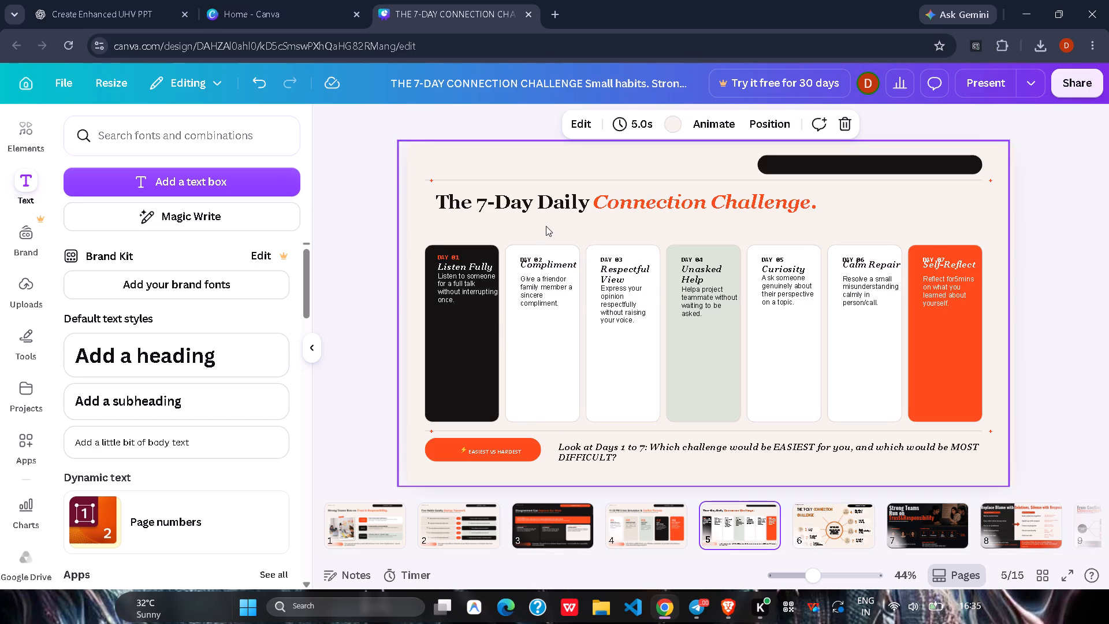
{"action": "left_click", "coordinate": [822, 532]}
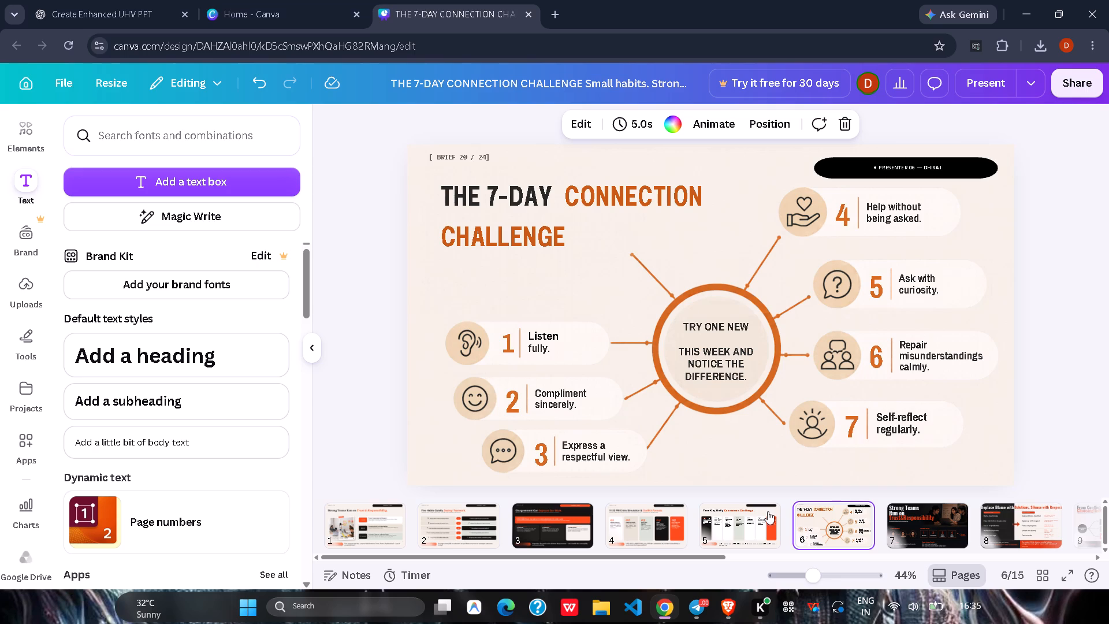
{"action": "left_click", "coordinate": [728, 533]}
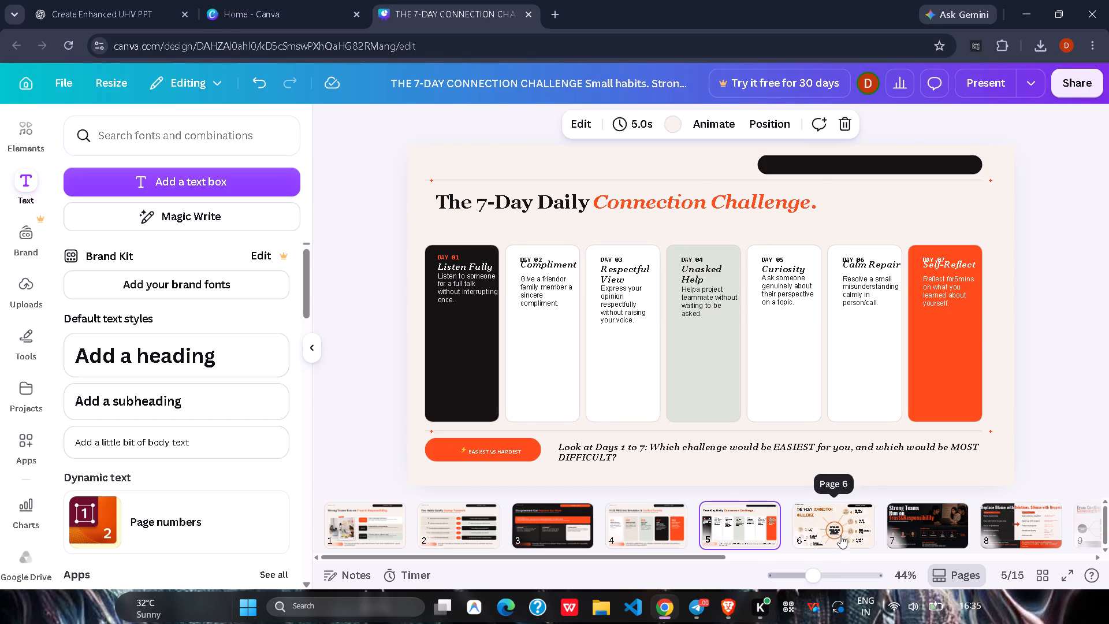
{"action": "left_click", "coordinate": [844, 530]}
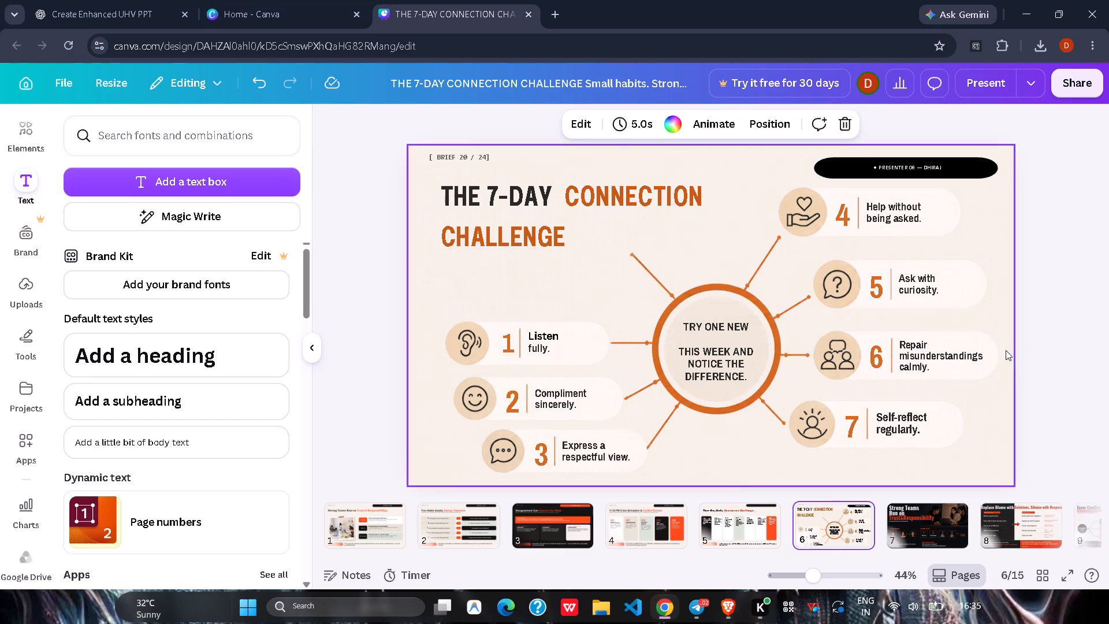
{"action": "left_click", "coordinate": [737, 534]}
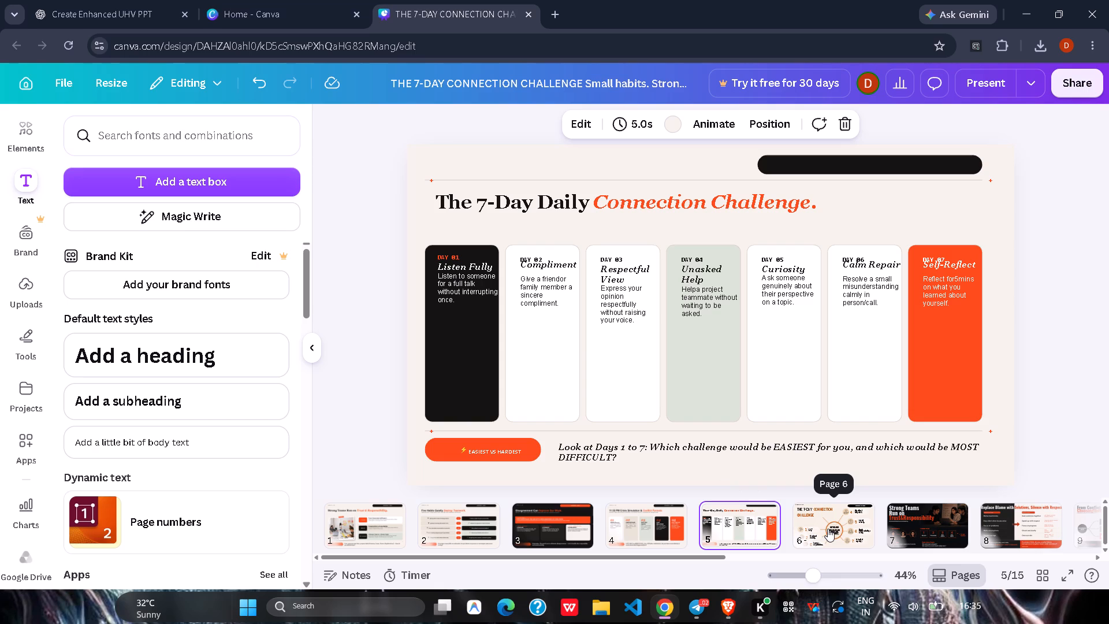
{"action": "left_click", "coordinate": [838, 517]}
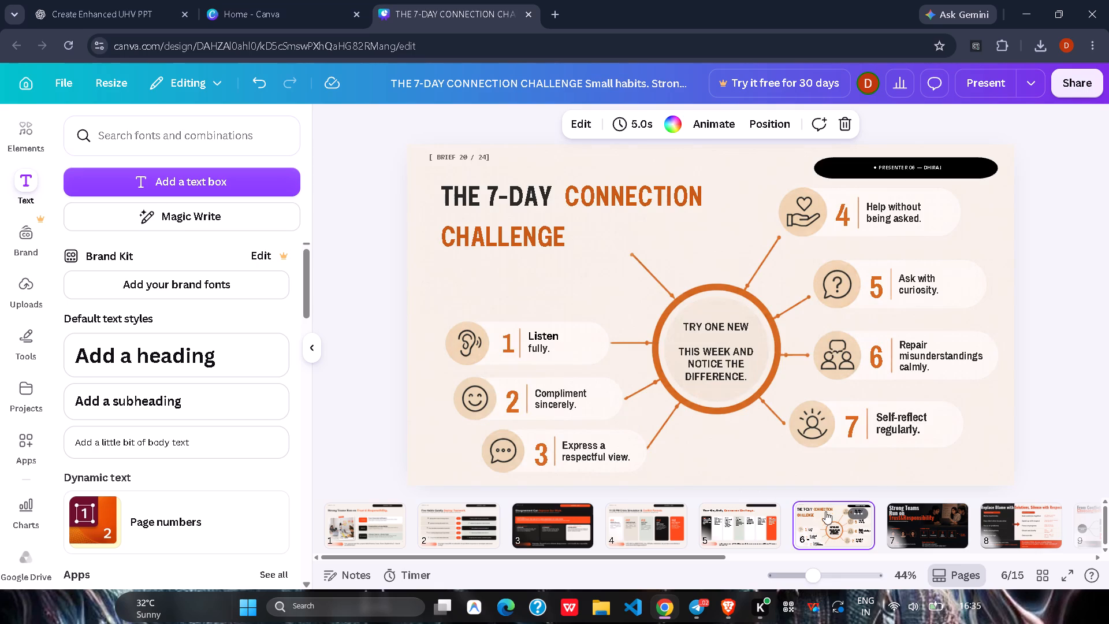
{"action": "left_click", "coordinate": [740, 534]}
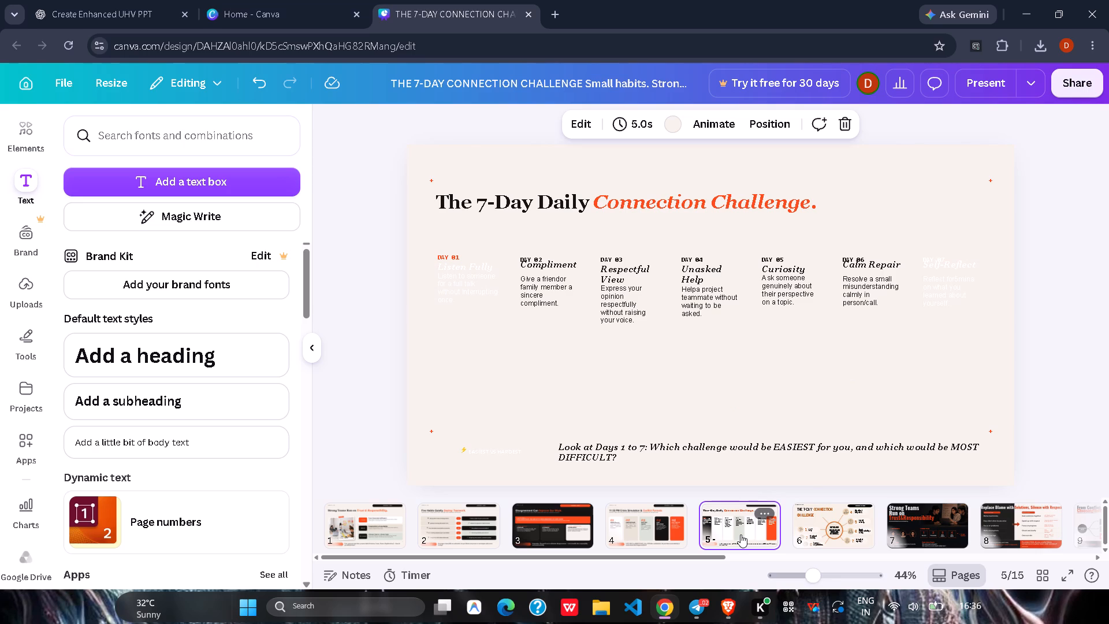
{"action": "left_click", "coordinate": [810, 520]}
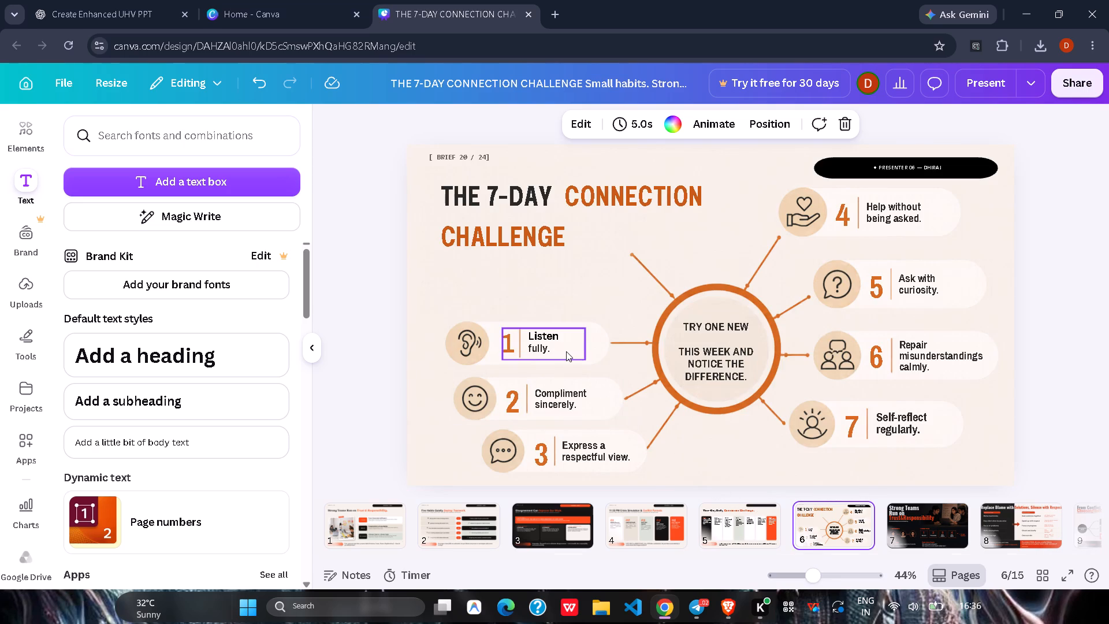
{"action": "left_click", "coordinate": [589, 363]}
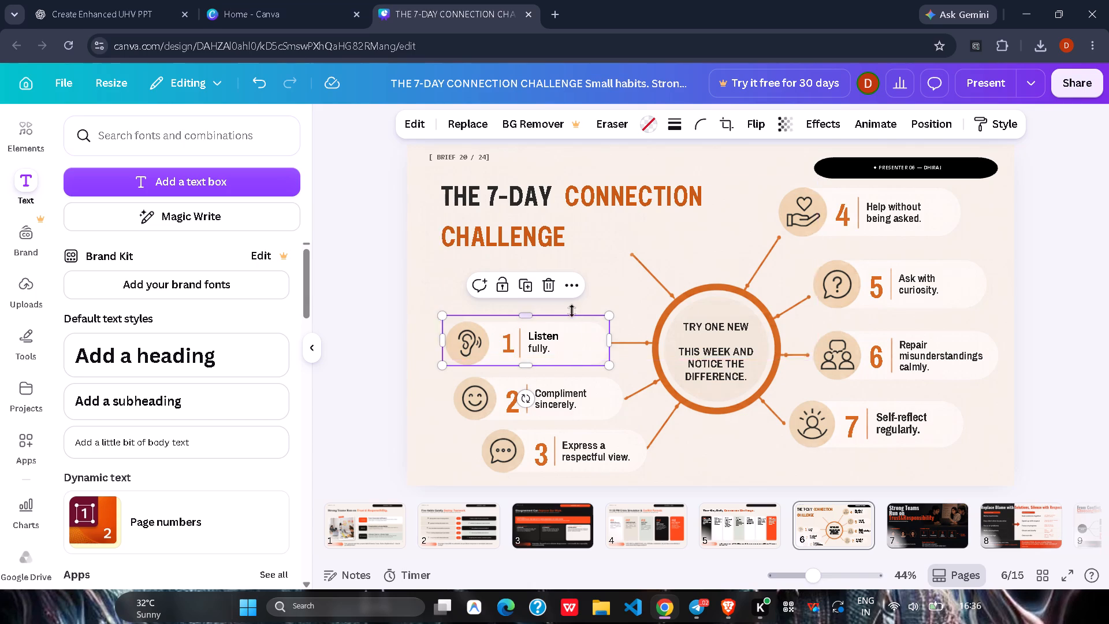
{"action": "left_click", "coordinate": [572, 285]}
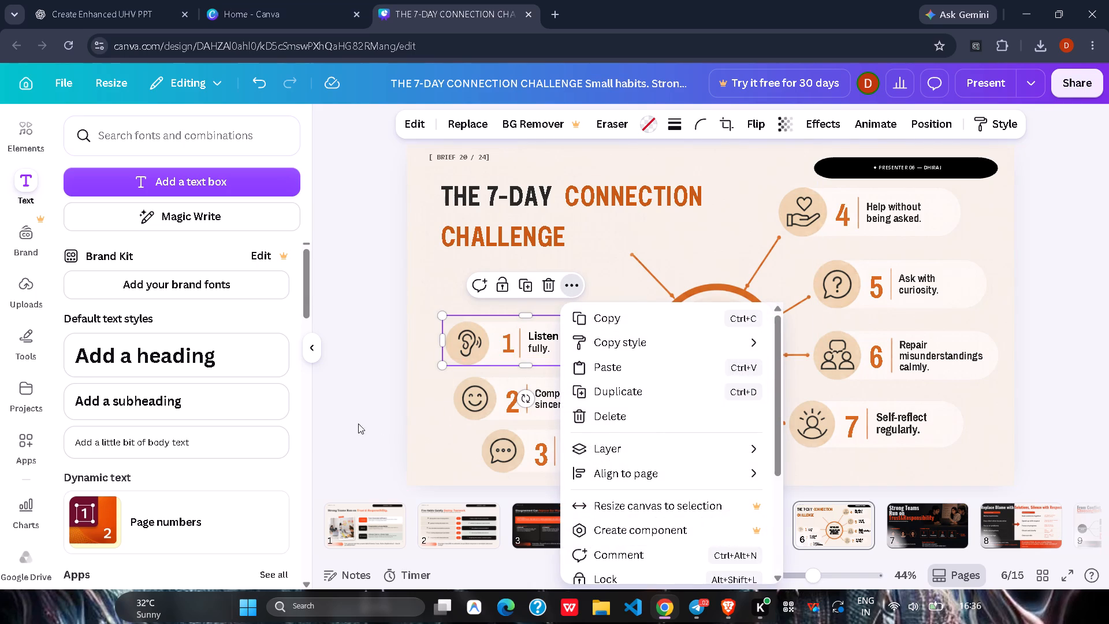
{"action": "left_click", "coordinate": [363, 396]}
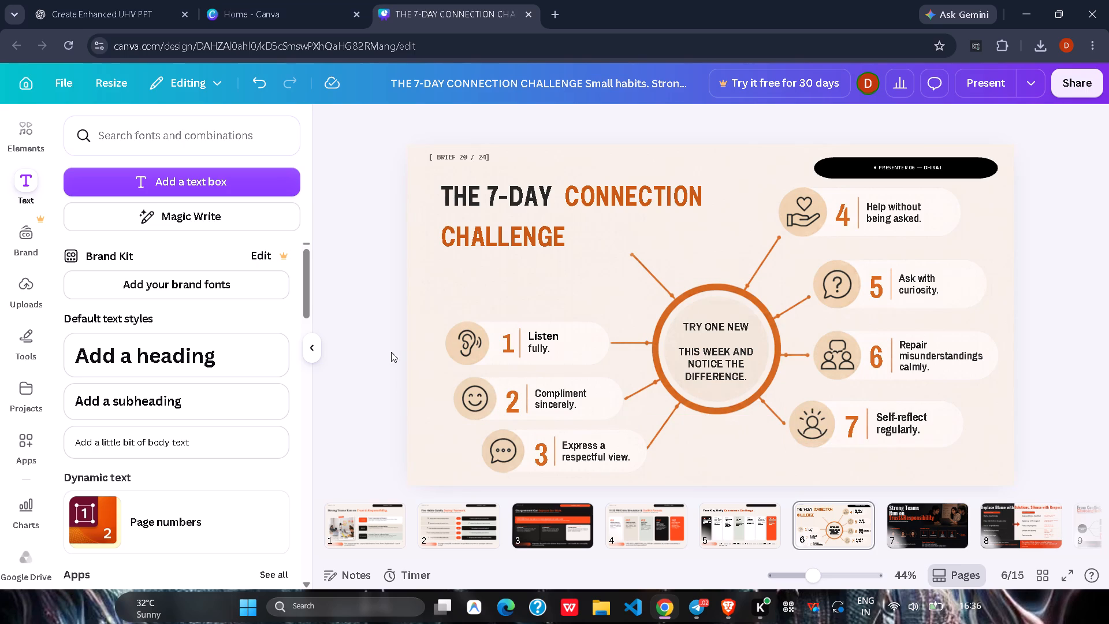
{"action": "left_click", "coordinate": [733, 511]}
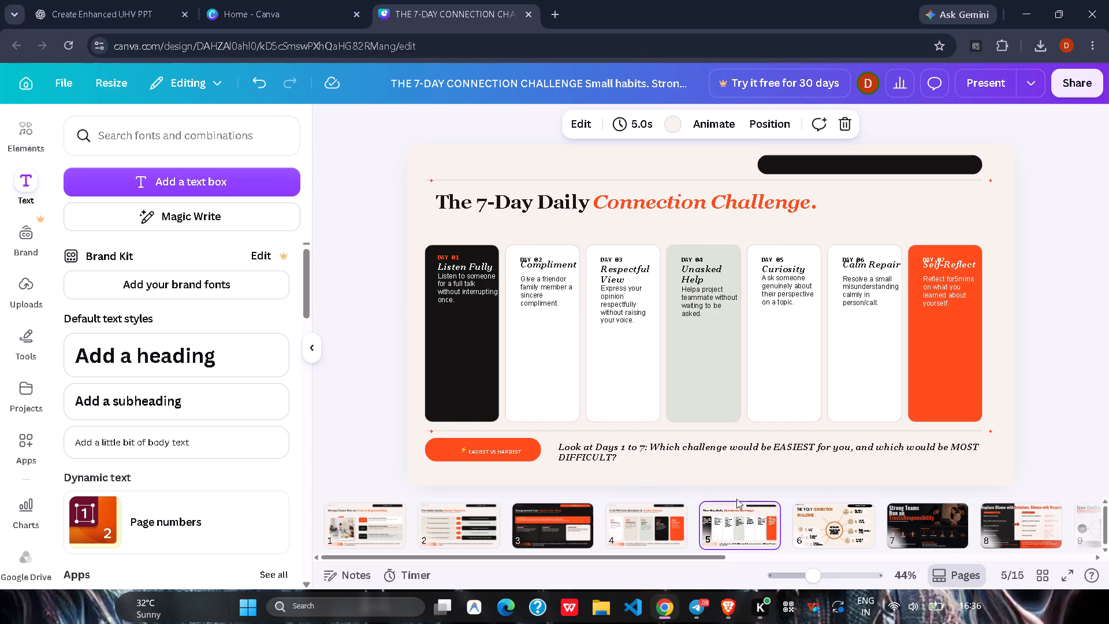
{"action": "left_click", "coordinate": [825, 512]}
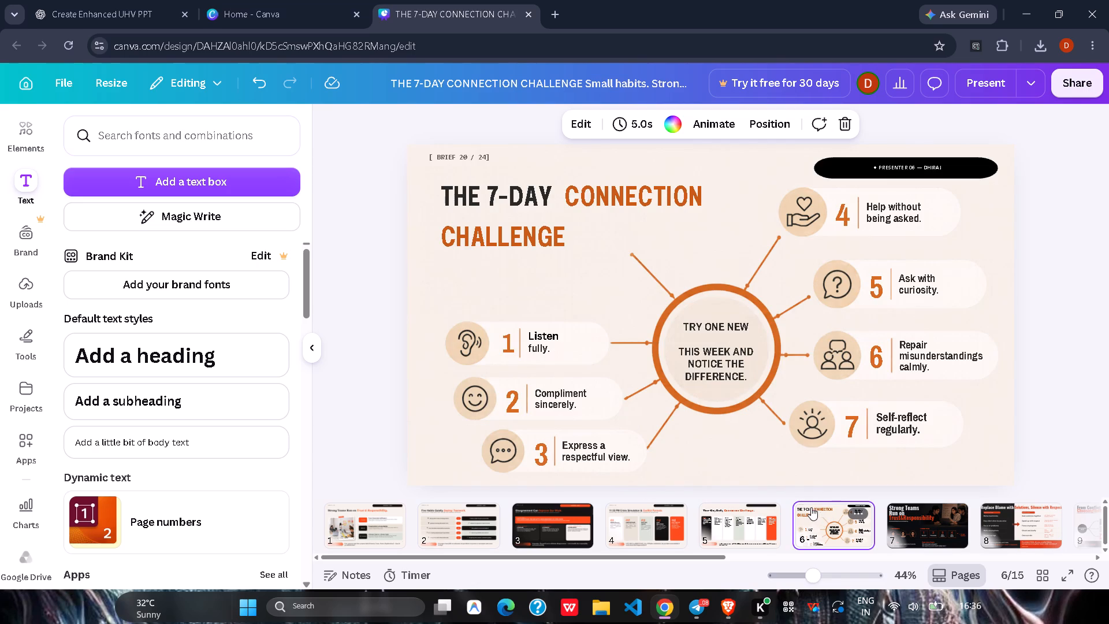
{"action": "left_click_drag", "start_coordinate": [500, 231], "coordinate": [494, 230]}
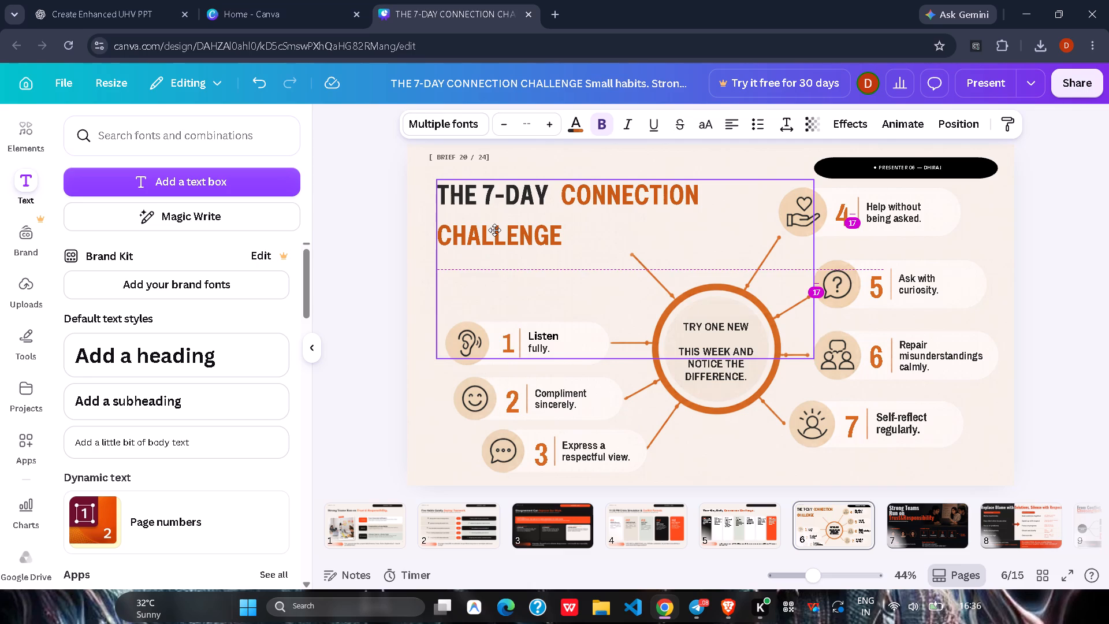
{"action": "left_click_drag", "start_coordinate": [494, 230], "coordinate": [494, 233]}
{"action": "left_click", "coordinate": [386, 251]}
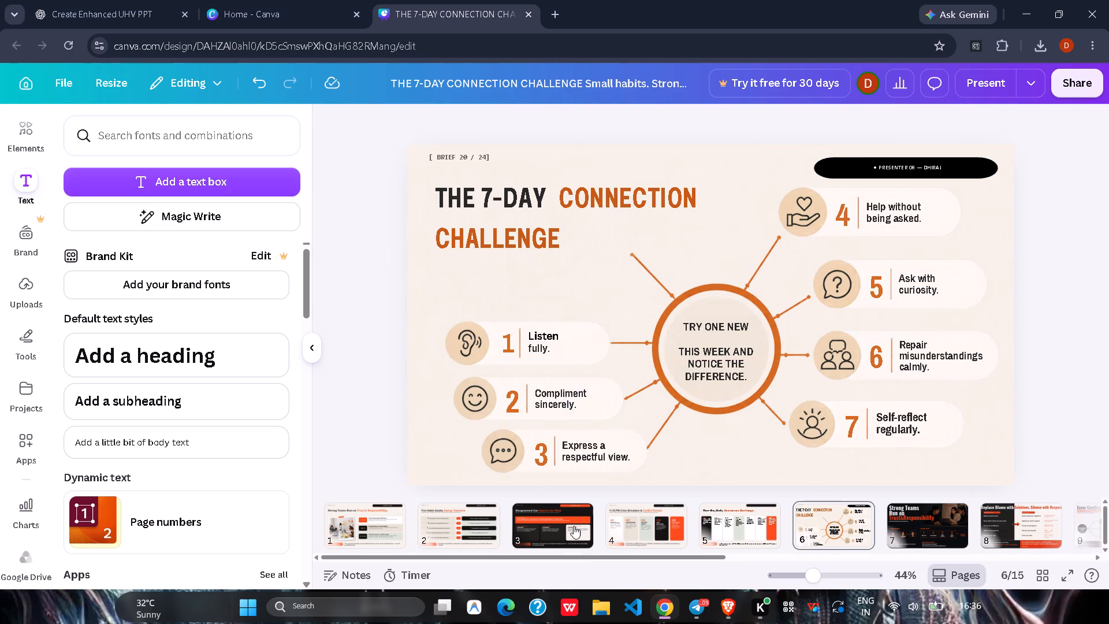
{"action": "left_click", "coordinate": [568, 230]}
{"action": "left_click", "coordinate": [566, 232]}
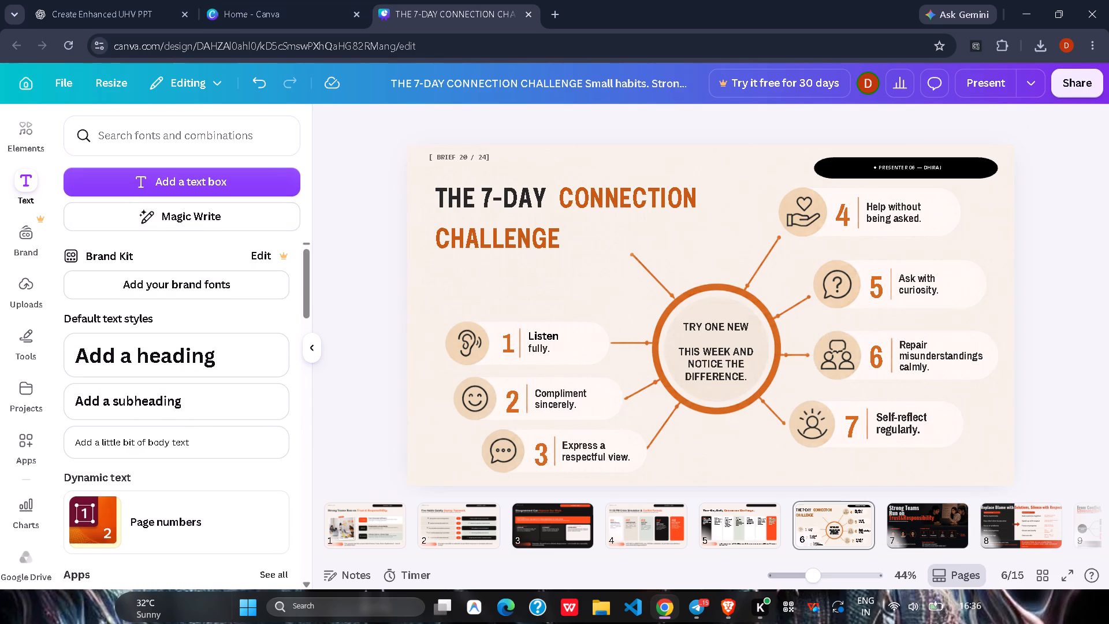
Search the elements library for "the seven day connection challenge" and show the full set of graphics results.
{"action": "left_click", "coordinate": [29, 129]}
{"action": "left_click", "coordinate": [155, 138]}
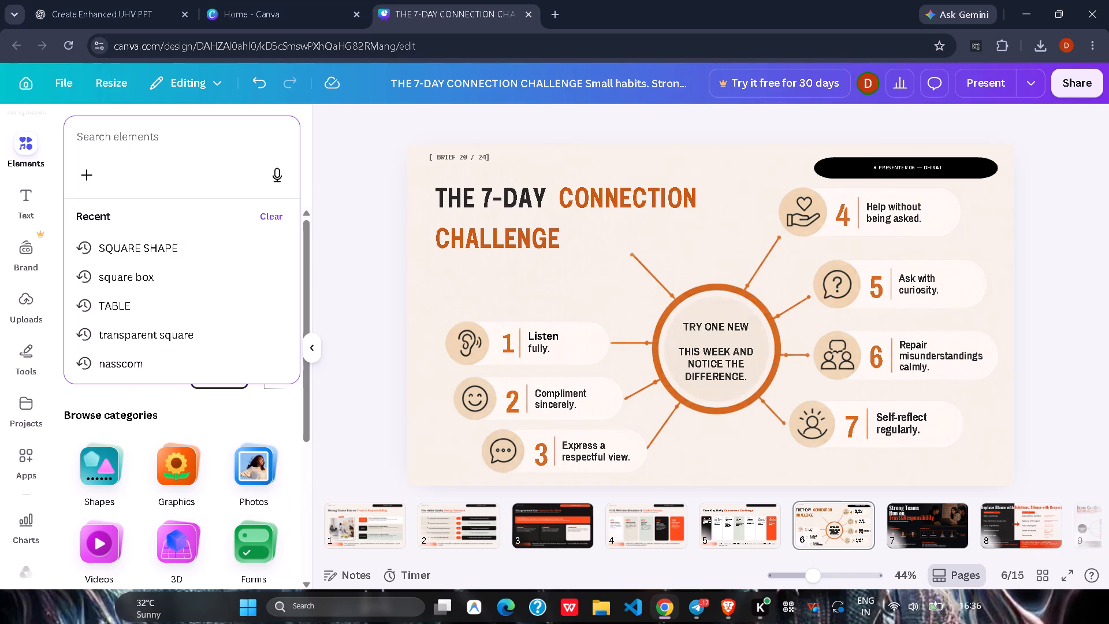
{"action": "type", "text": "the seven day connection challenge"}
{"action": "key", "text": "space"}
{"action": "key", "text": "Return"}
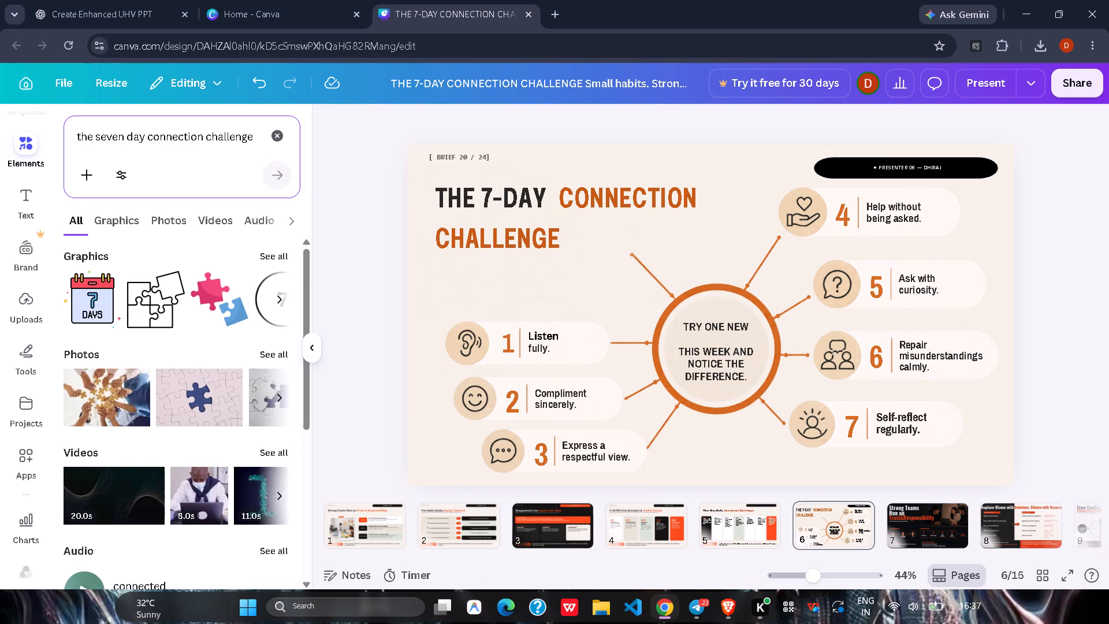
{"action": "scroll", "coordinate": [197, 409], "scroll_direction": "down", "scroll_amount": 1}
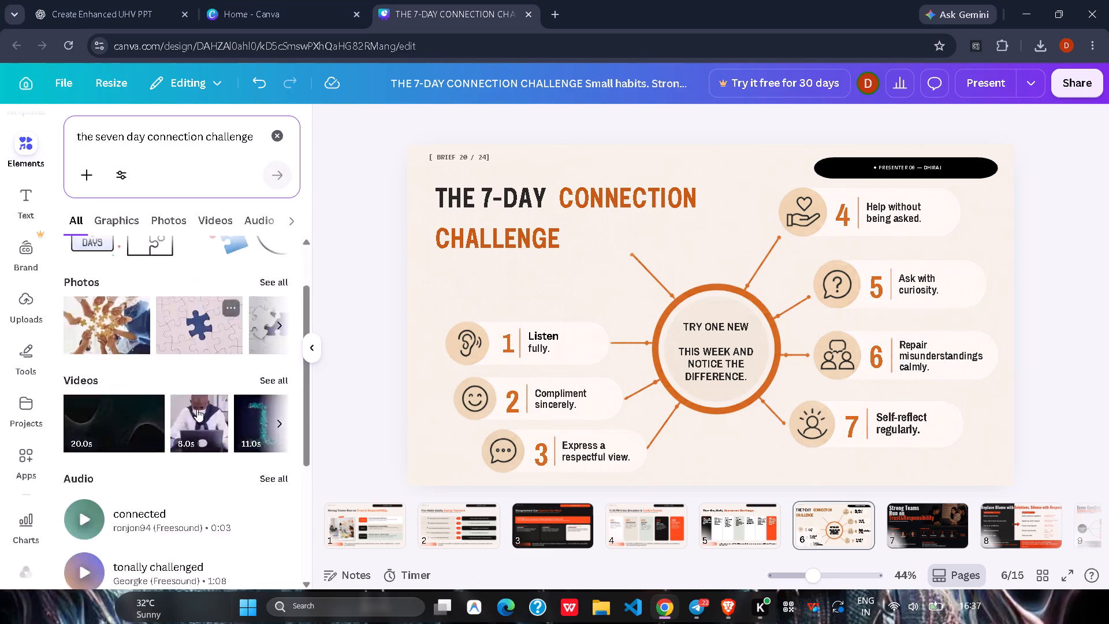
{"action": "scroll", "coordinate": [197, 409], "scroll_direction": "down", "scroll_amount": 2}
{"action": "scroll", "coordinate": [195, 408], "scroll_direction": "up", "scroll_amount": 3}
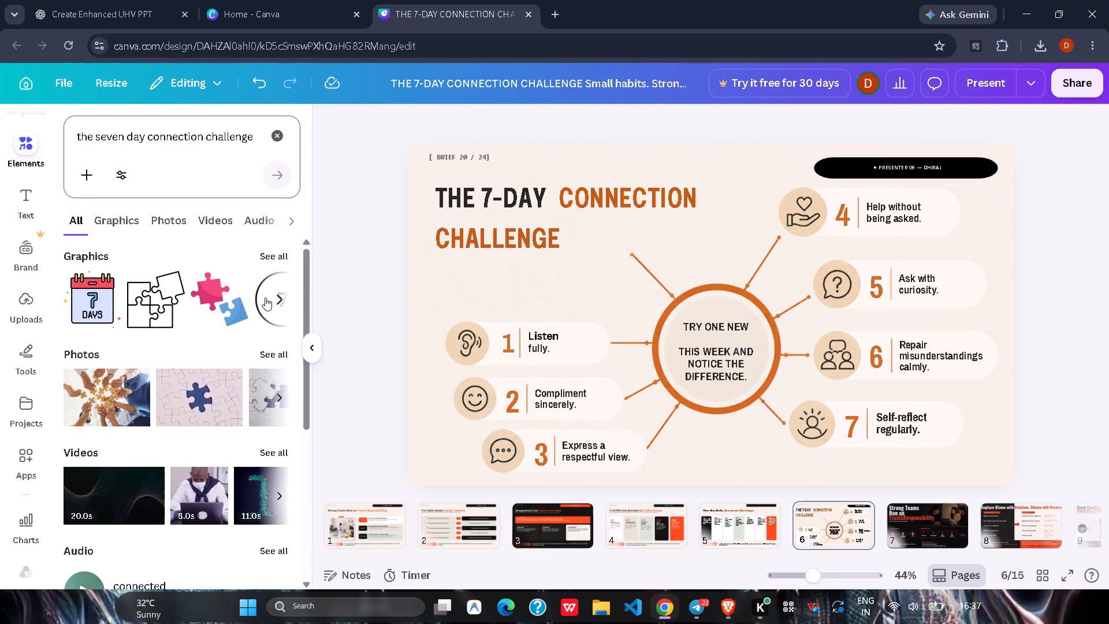
{"action": "left_click", "coordinate": [265, 298]}
{"action": "left_click", "coordinate": [265, 298]}
{"action": "left_click", "coordinate": [265, 298]}
{"action": "left_click", "coordinate": [265, 298]}
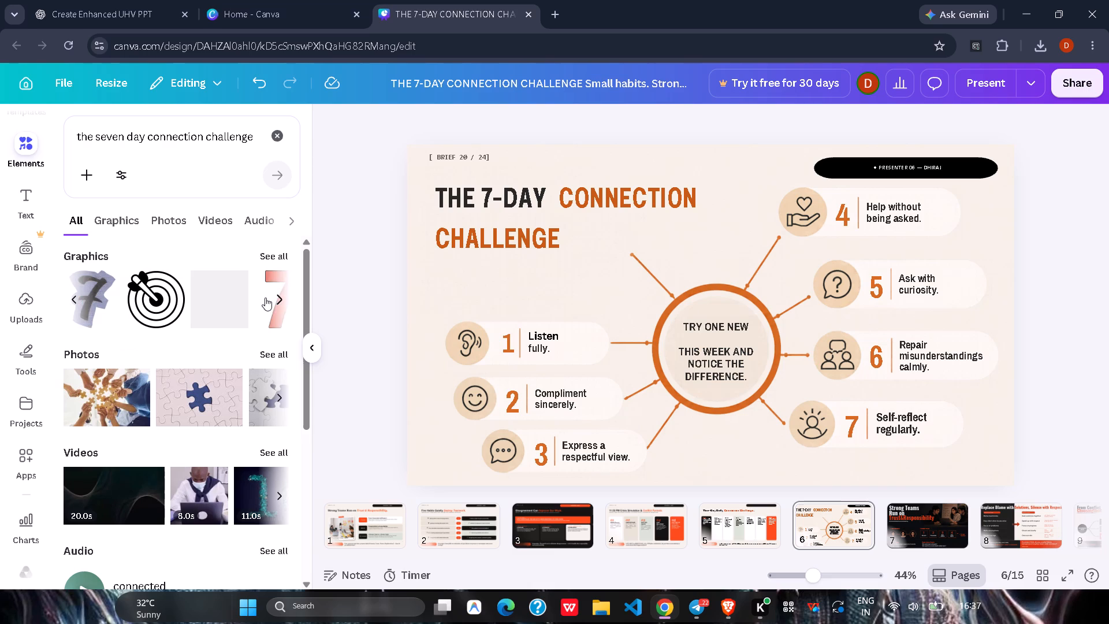
{"action": "left_click", "coordinate": [265, 298]}
{"action": "double_click", "coordinate": [265, 298]}
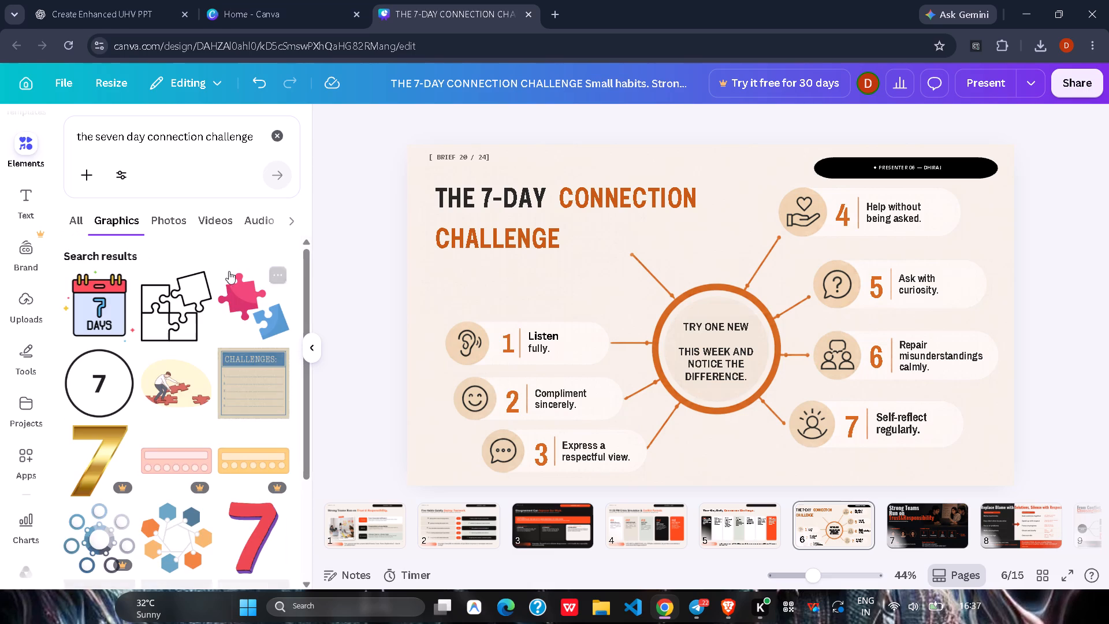
Browse the graphics results for an illustration that suits the connection challenge slide.
{"action": "scroll", "coordinate": [155, 361], "scroll_direction": "down", "scroll_amount": 4}
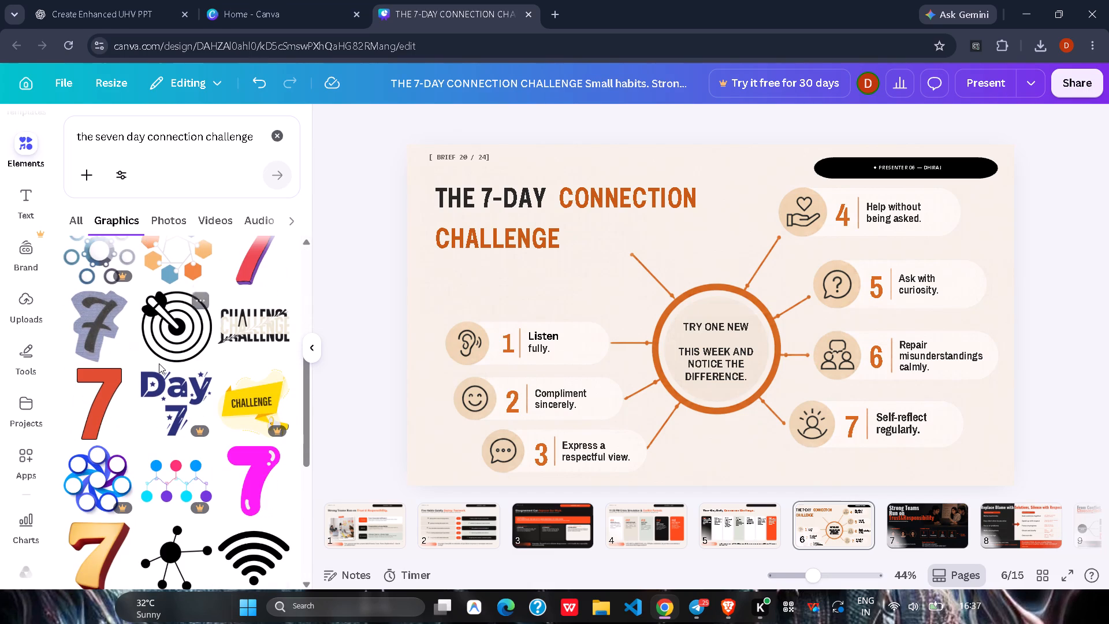
{"action": "scroll", "coordinate": [204, 409], "scroll_direction": "down", "scroll_amount": 2}
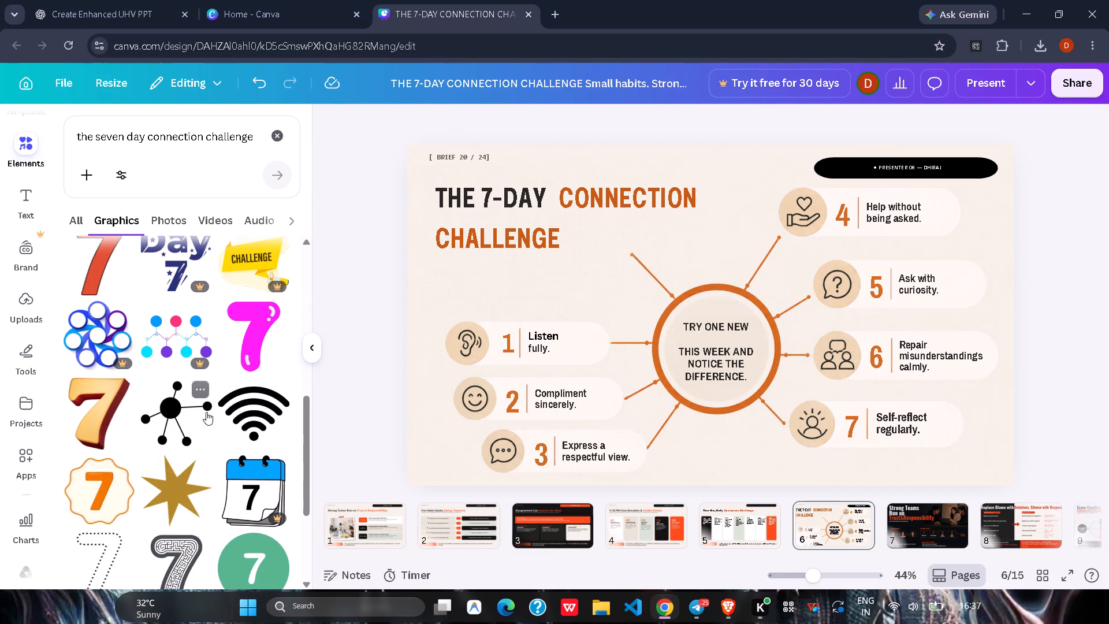
{"action": "scroll", "coordinate": [206, 412], "scroll_direction": "up", "scroll_amount": 3}
{"action": "scroll", "coordinate": [206, 412], "scroll_direction": "down", "scroll_amount": 4}
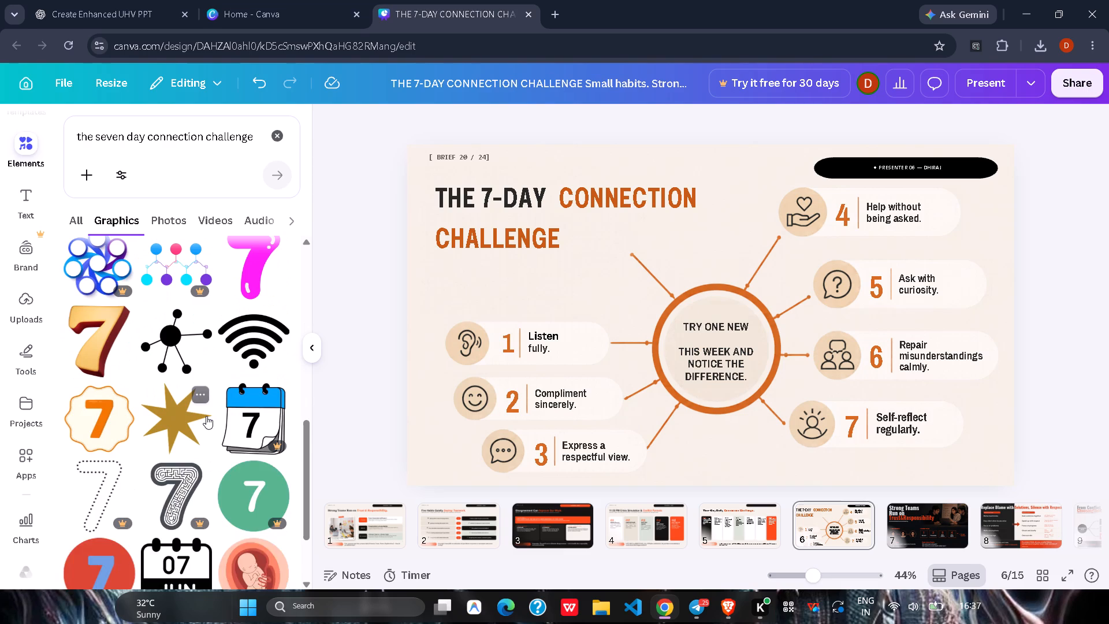
{"action": "scroll", "coordinate": [206, 416], "scroll_direction": "down", "scroll_amount": 4}
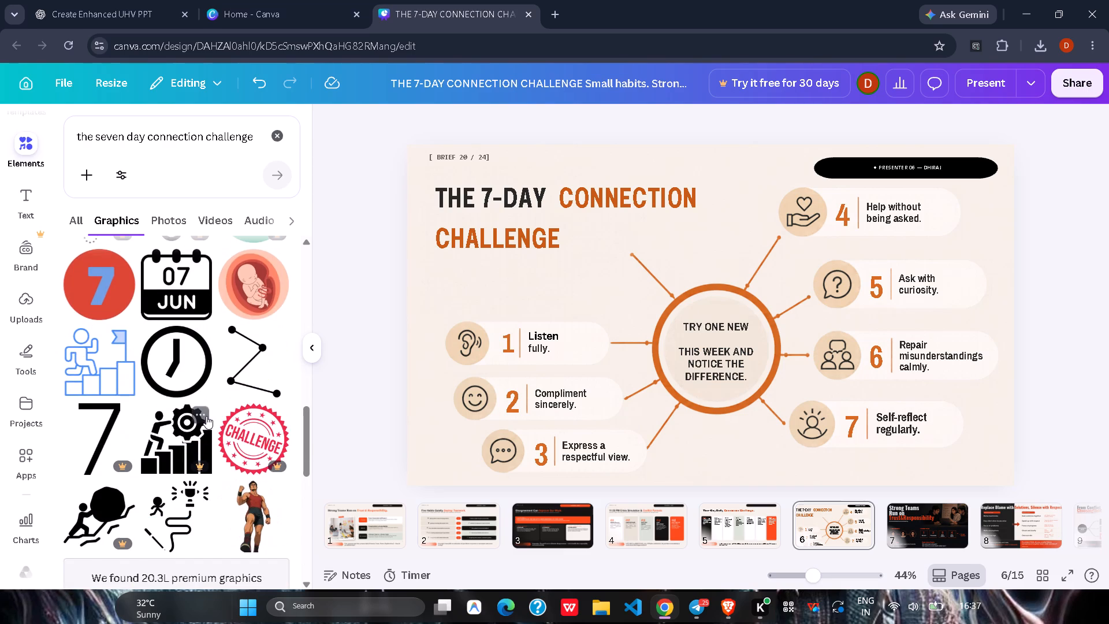
{"action": "scroll", "coordinate": [206, 416], "scroll_direction": "down", "scroll_amount": 2}
{"action": "scroll", "coordinate": [206, 416], "scroll_direction": "up", "scroll_amount": 2}
{"action": "scroll", "coordinate": [206, 416], "scroll_direction": "down", "scroll_amount": 1}
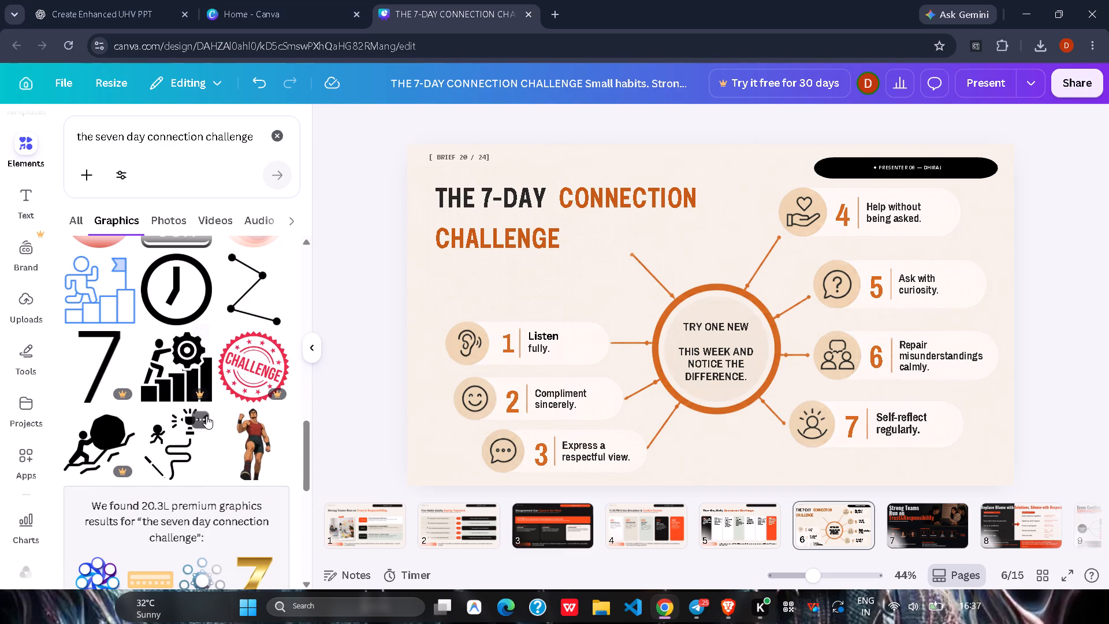
{"action": "scroll", "coordinate": [206, 416], "scroll_direction": "up", "scroll_amount": 1}
{"action": "scroll", "coordinate": [206, 416], "scroll_direction": "down", "scroll_amount": 2}
{"action": "scroll", "coordinate": [206, 416], "scroll_direction": "up", "scroll_amount": 3}
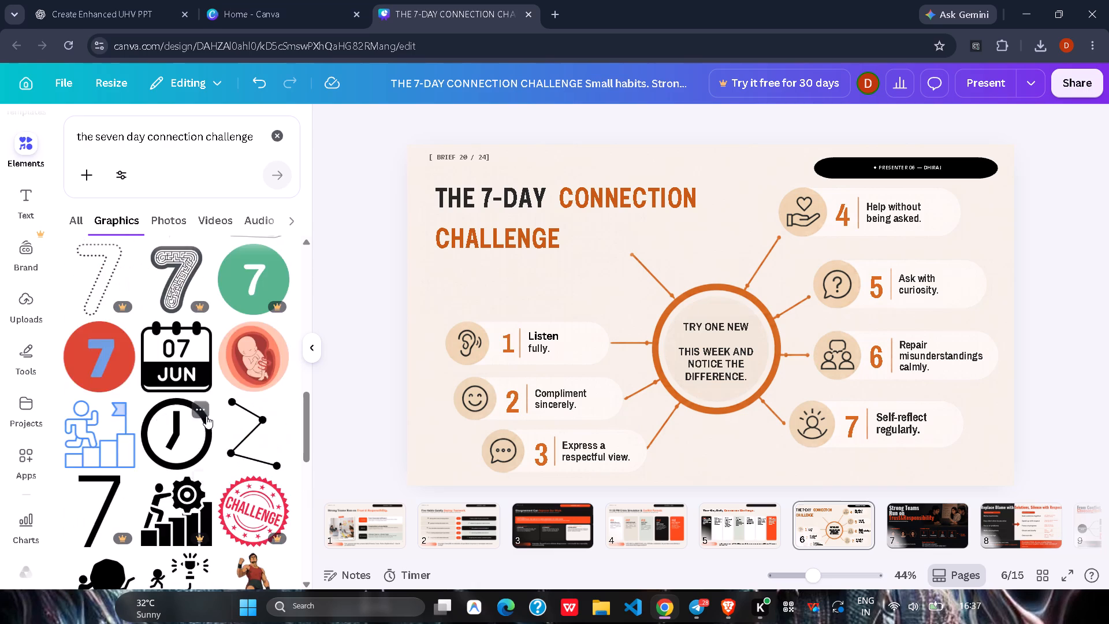
{"action": "scroll", "coordinate": [206, 416], "scroll_direction": "up", "scroll_amount": 2}
{"action": "scroll", "coordinate": [206, 416], "scroll_direction": "down", "scroll_amount": 13}
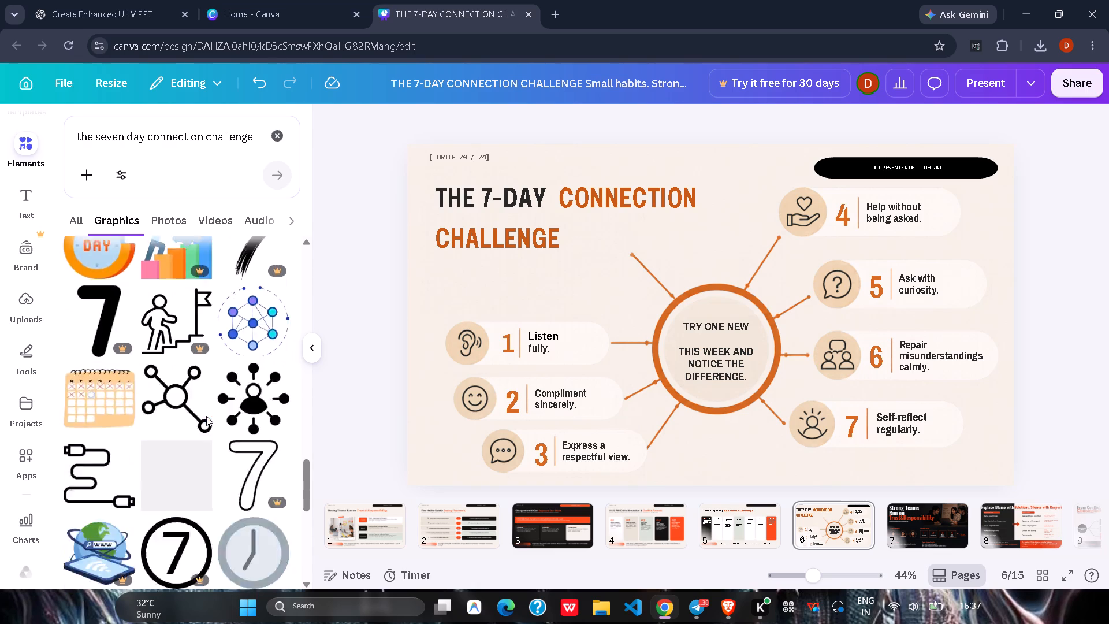
{"action": "scroll", "coordinate": [206, 416], "scroll_direction": "down", "scroll_amount": 2}
{"action": "scroll", "coordinate": [206, 416], "scroll_direction": "up", "scroll_amount": 4}
{"action": "scroll", "coordinate": [206, 416], "scroll_direction": "down", "scroll_amount": 6}
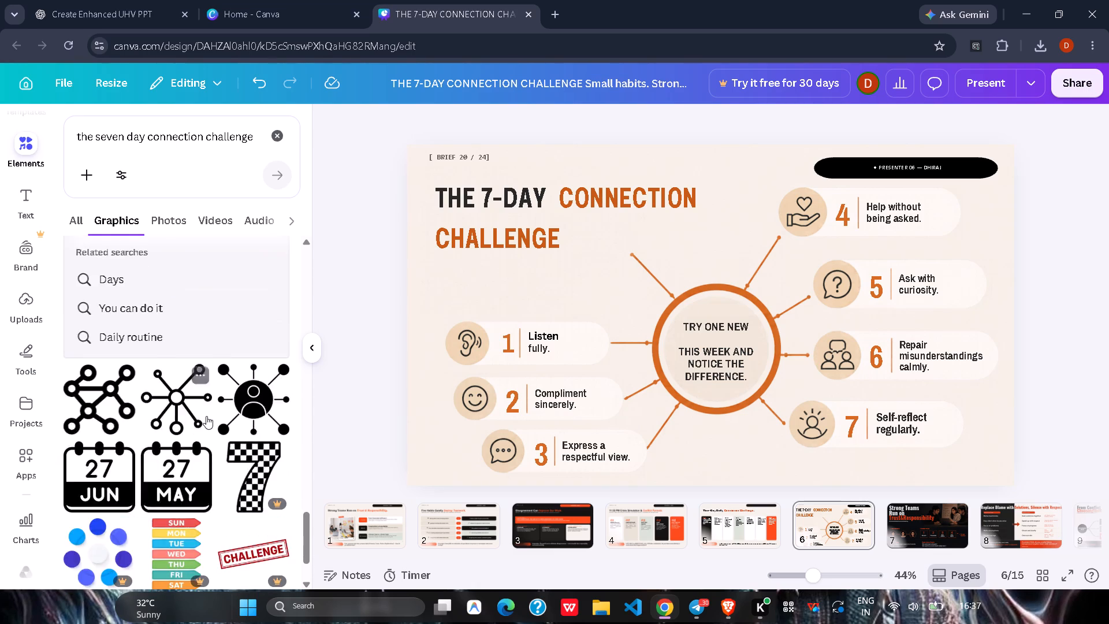
{"action": "scroll", "coordinate": [206, 416], "scroll_direction": "down", "scroll_amount": 6}
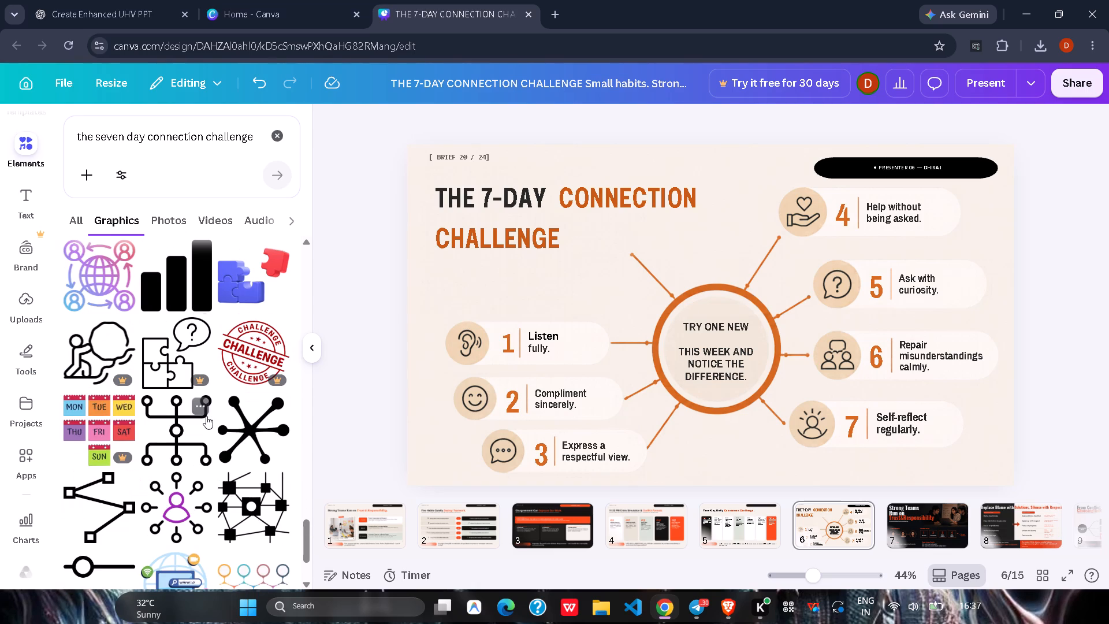
{"action": "scroll", "coordinate": [206, 416], "scroll_direction": "down", "scroll_amount": 3}
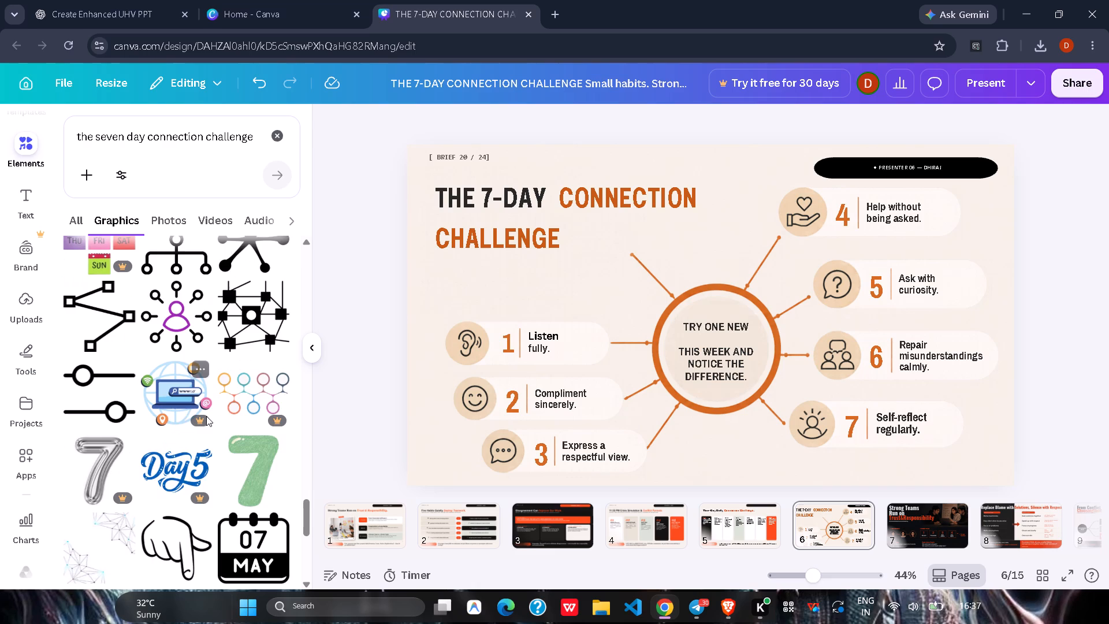
{"action": "scroll", "coordinate": [206, 416], "scroll_direction": "down", "scroll_amount": 2}
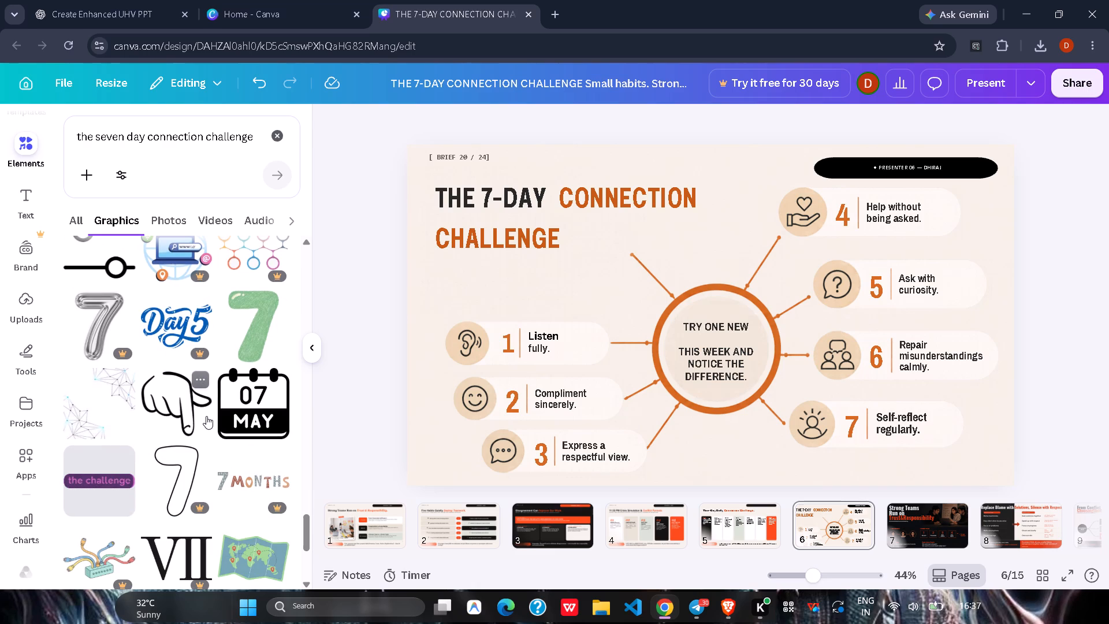
Insert the outlined downward-pointing hand graphic on slide 6, shrink it, and place it just above the central circle.
{"action": "left_click", "coordinate": [180, 396]}
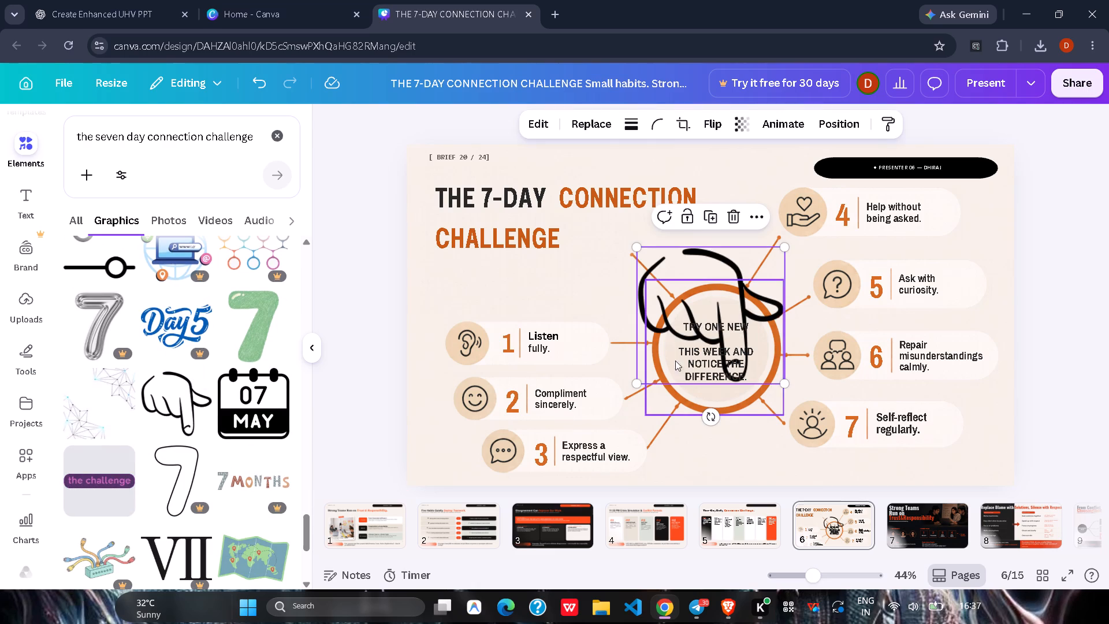
{"action": "left_click_drag", "start_coordinate": [713, 280], "coordinate": [708, 244]}
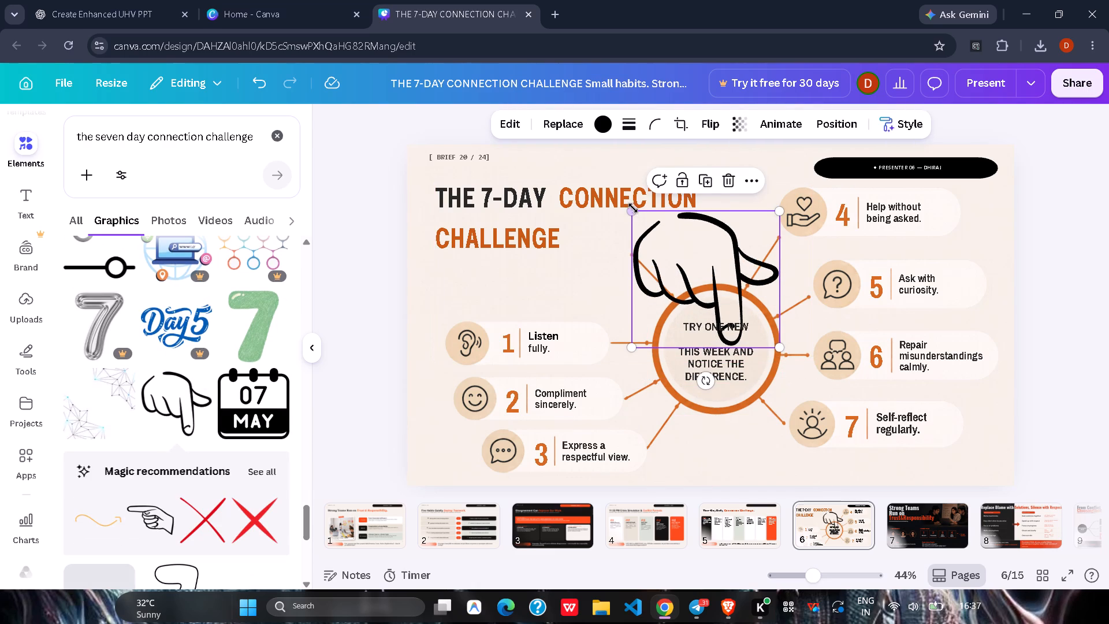
{"action": "left_click_drag", "start_coordinate": [637, 211], "coordinate": [720, 247]}
{"action": "left_click_drag", "start_coordinate": [735, 293], "coordinate": [701, 236]}
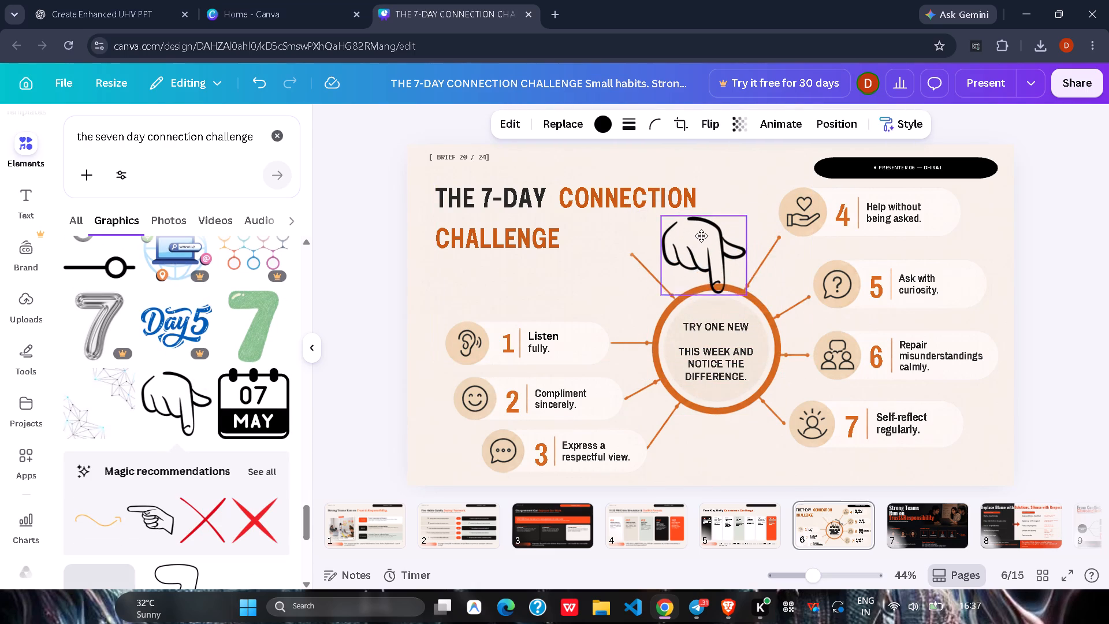
{"action": "left_click_drag", "start_coordinate": [701, 236], "coordinate": [709, 231]}
{"action": "left_click_drag", "start_coordinate": [667, 207], "coordinate": [678, 217]}
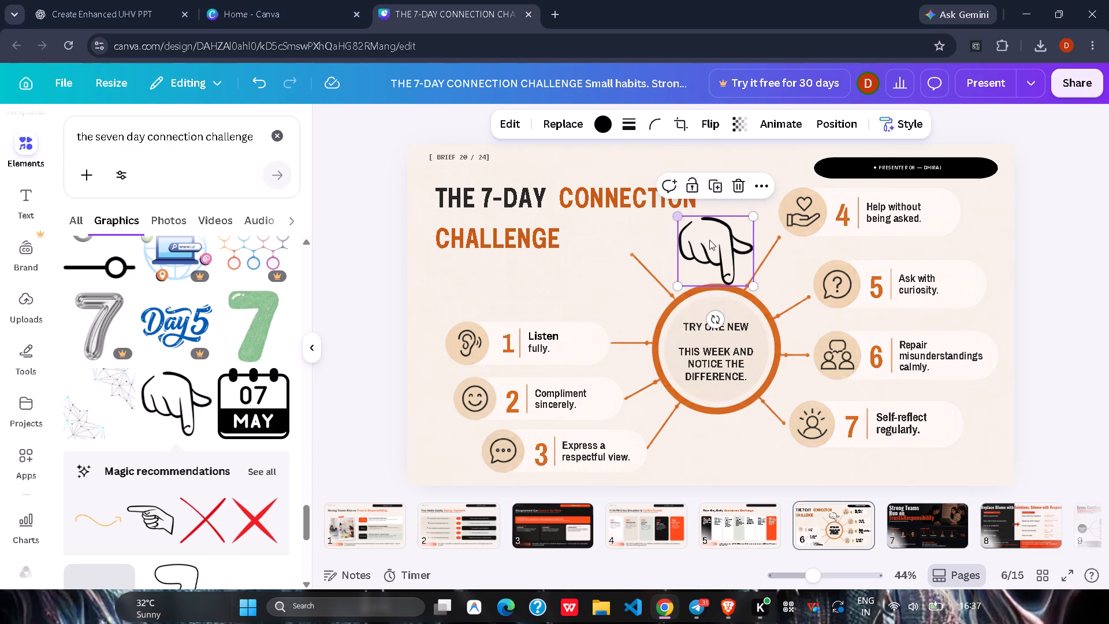
{"action": "left_click_drag", "start_coordinate": [713, 241], "coordinate": [700, 239]}
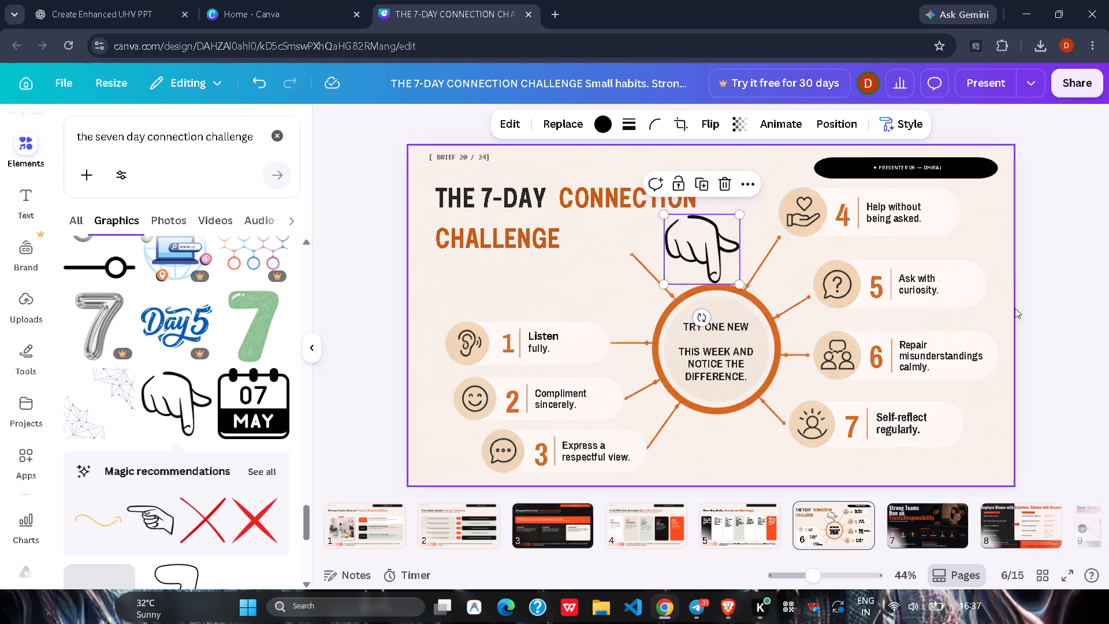
{"action": "left_click", "coordinate": [1045, 305]}
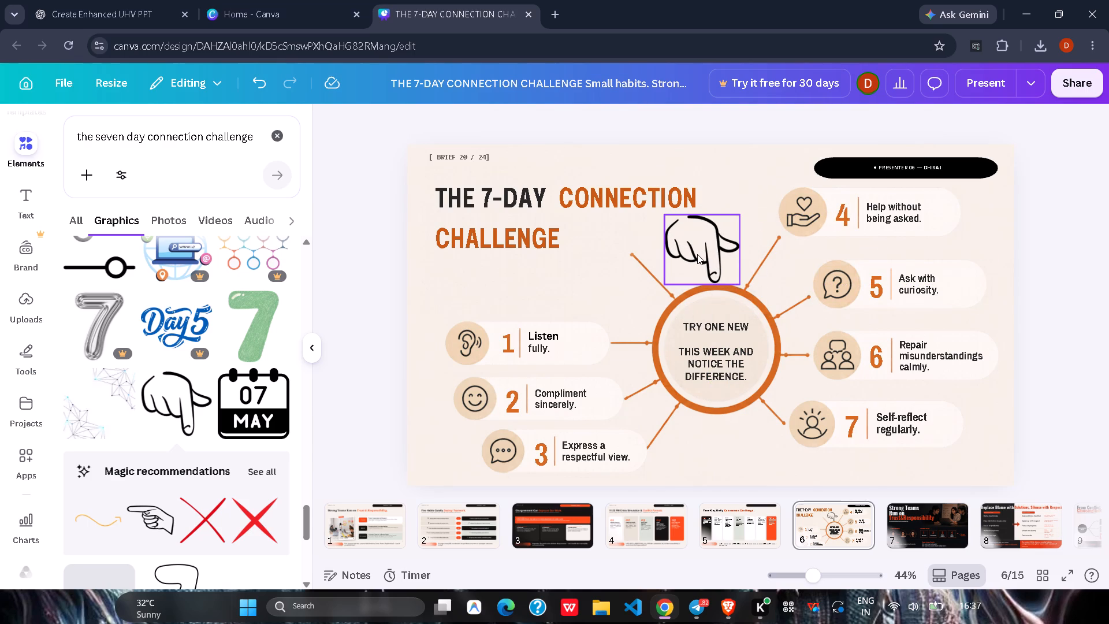
Tilt the pointing hand counterclockwise, shift it over the loose connector below the title, and enlarge it so the finger points at the central circle.
{"action": "left_click_drag", "start_coordinate": [697, 254], "coordinate": [680, 244]}
{"action": "left_click_drag", "start_coordinate": [680, 244], "coordinate": [691, 252]}
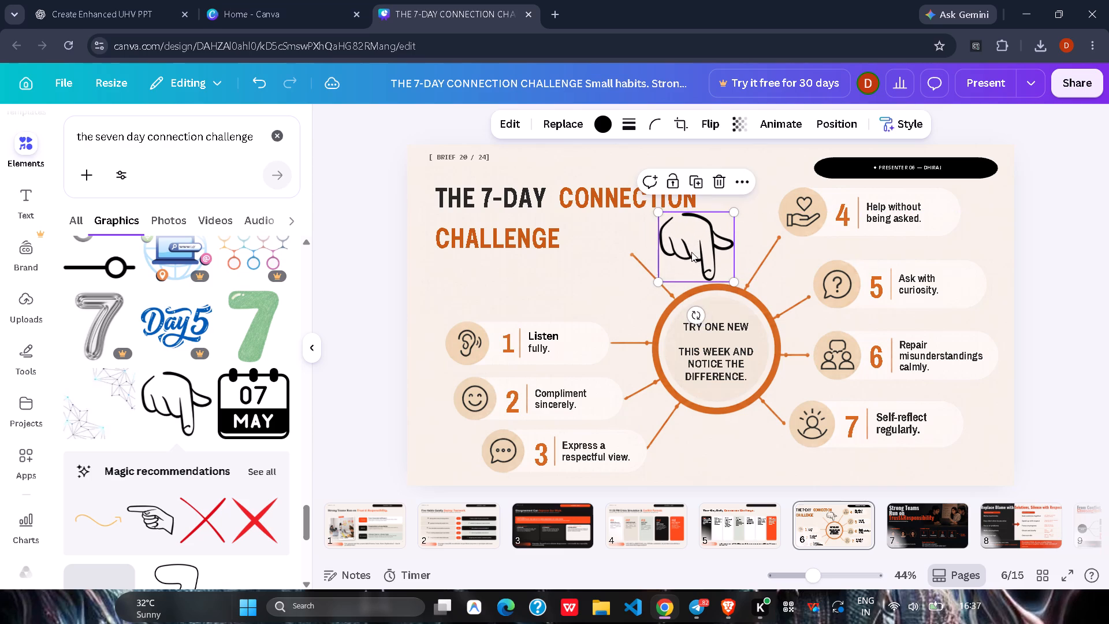
{"action": "left_click_drag", "start_coordinate": [659, 210], "coordinate": [649, 223]}
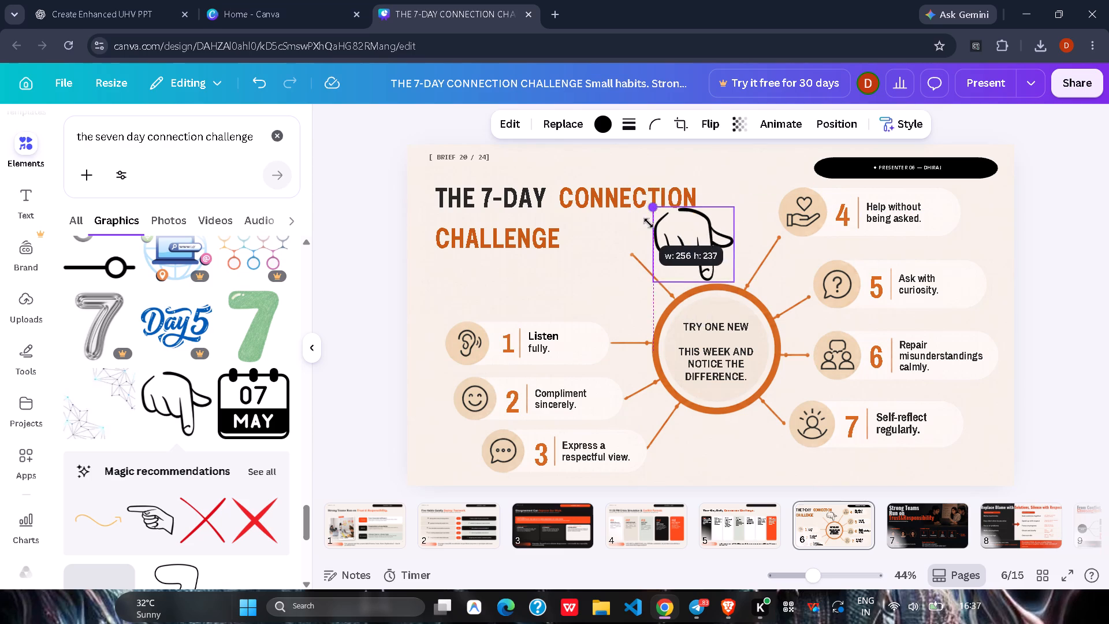
{"action": "left_click_drag", "start_coordinate": [649, 223], "coordinate": [655, 225]}
{"action": "left_click_drag", "start_coordinate": [704, 313], "coordinate": [725, 309]}
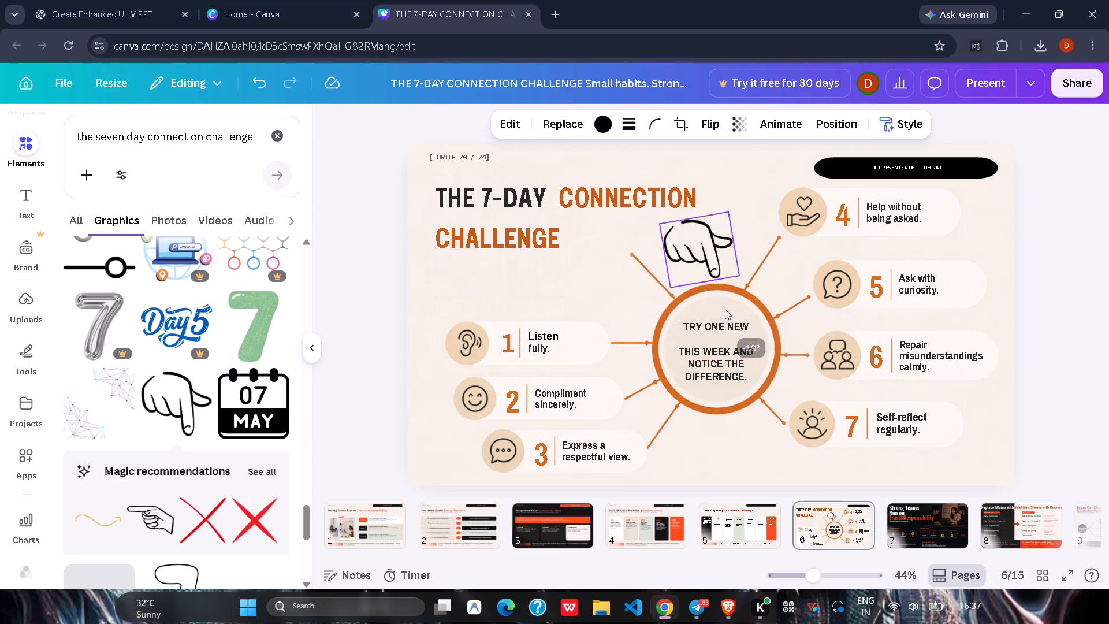
{"action": "left_click_drag", "start_coordinate": [725, 309], "coordinate": [733, 309]}
{"action": "left_click_drag", "start_coordinate": [696, 248], "coordinate": [678, 259]}
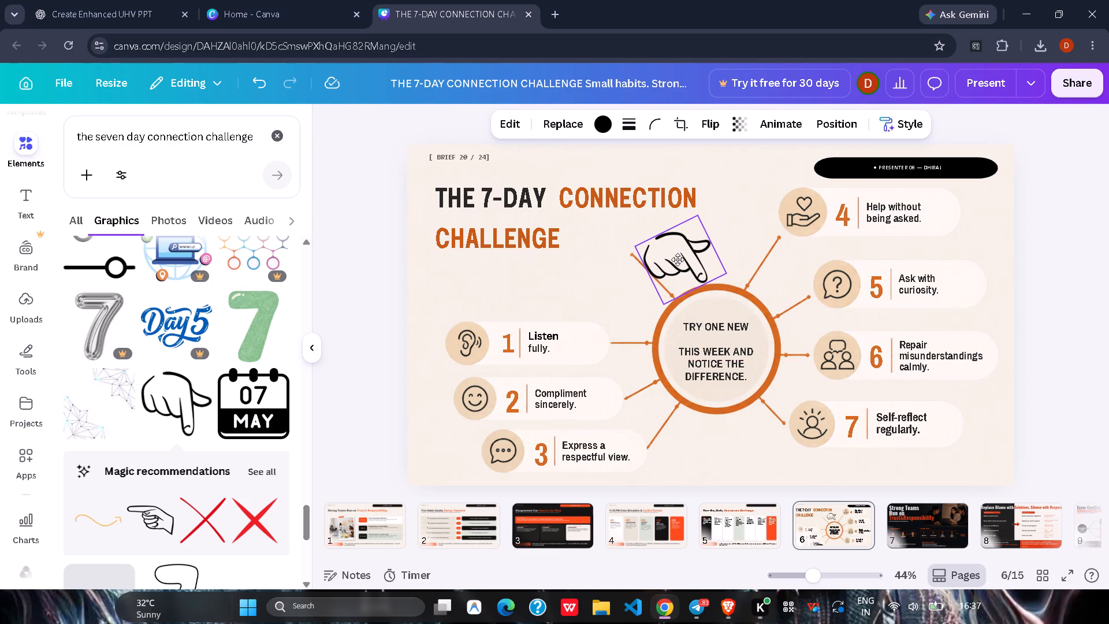
{"action": "left_click_drag", "start_coordinate": [635, 244], "coordinate": [630, 242]}
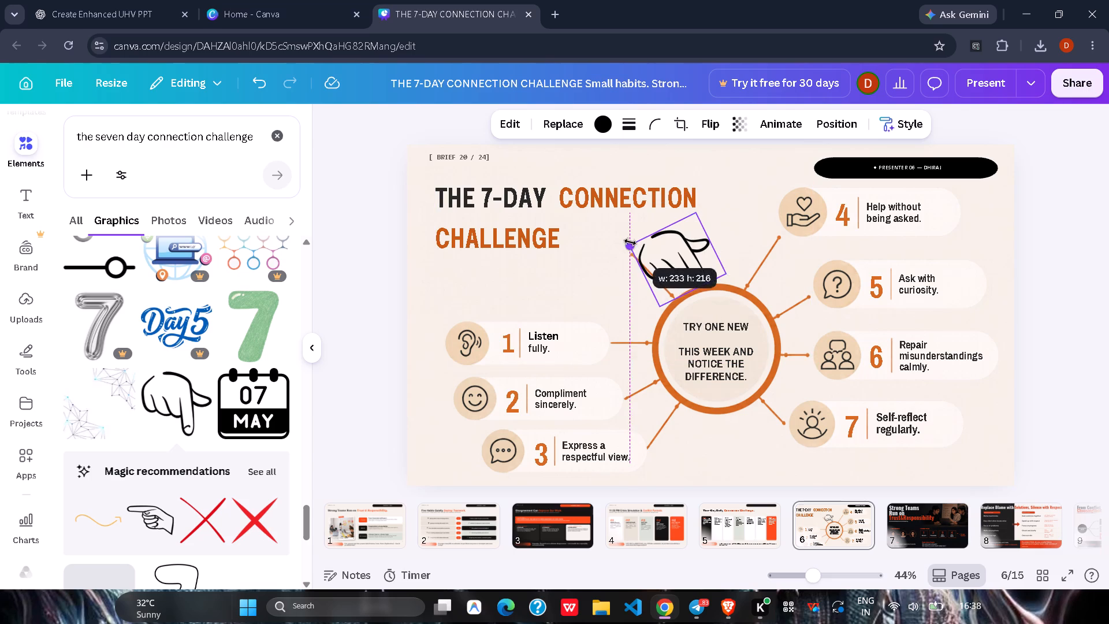
{"action": "left_click_drag", "start_coordinate": [630, 242], "coordinate": [611, 231]}
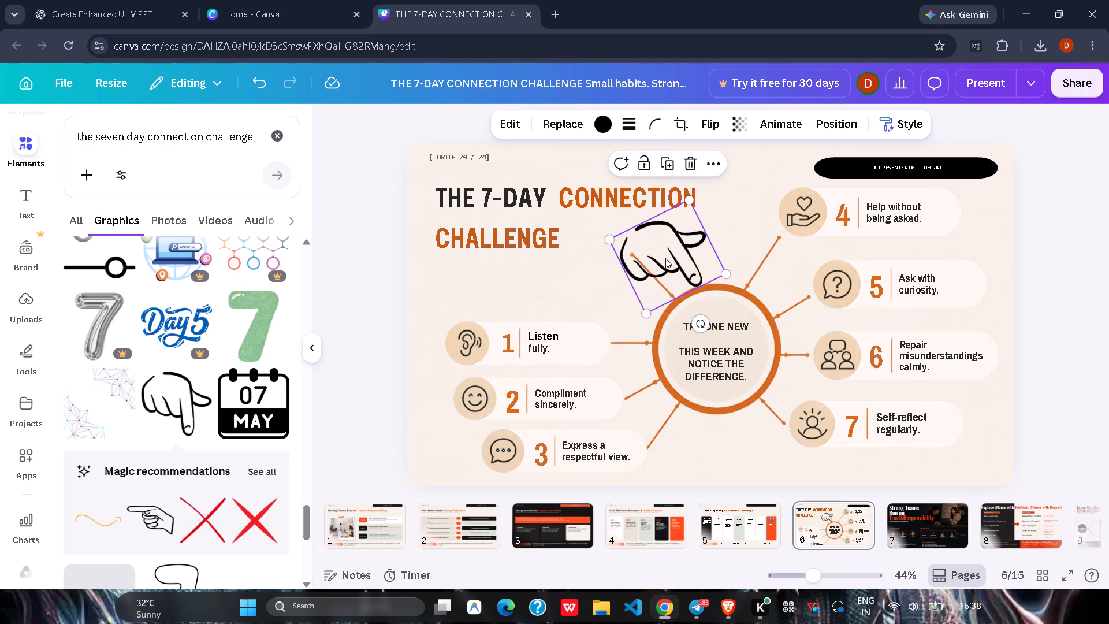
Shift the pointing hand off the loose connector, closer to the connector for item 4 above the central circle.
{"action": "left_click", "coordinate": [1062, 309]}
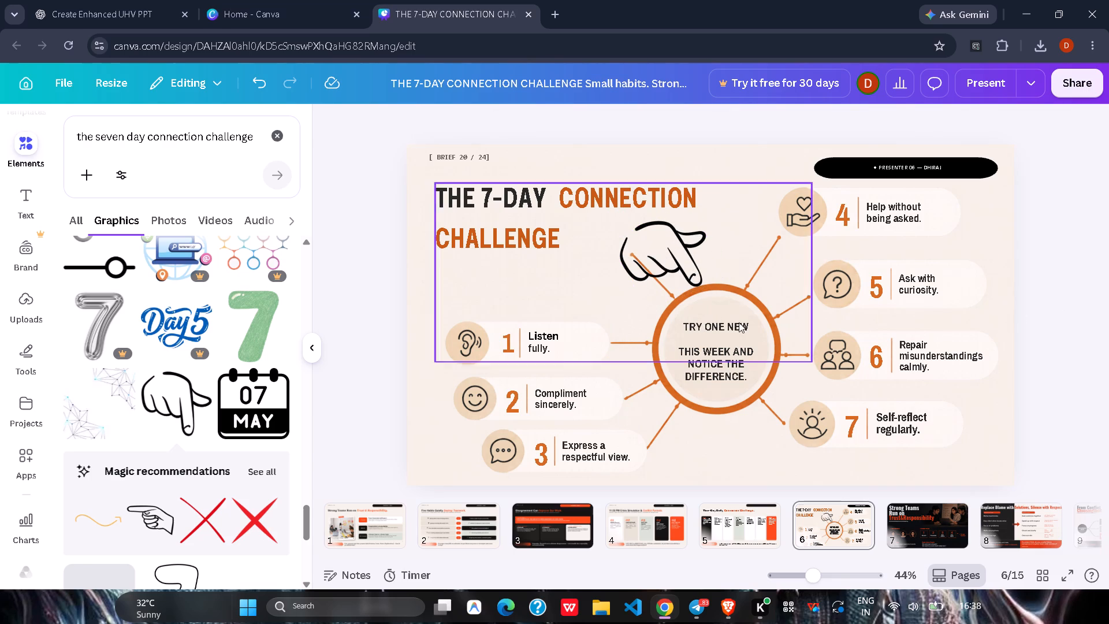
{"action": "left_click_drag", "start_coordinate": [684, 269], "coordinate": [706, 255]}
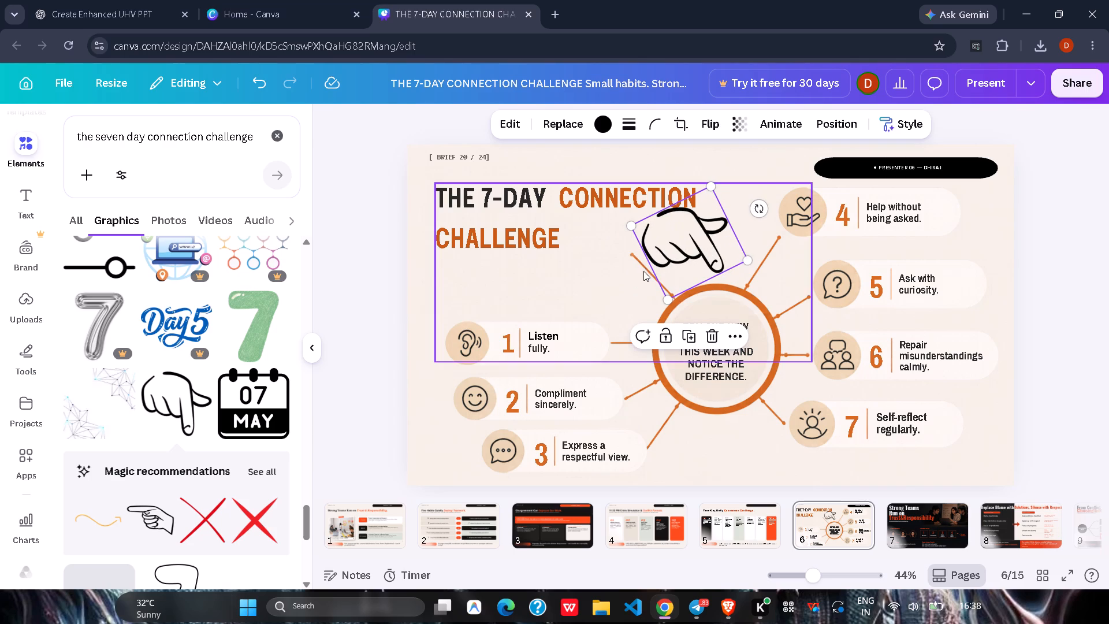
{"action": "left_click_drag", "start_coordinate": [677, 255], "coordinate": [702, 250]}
Nudge the "THE 7-DAY CONNECTION CHALLENGE" title block slightly up and left, keeping it just below the brief label.
{"action": "left_click", "coordinate": [647, 269]}
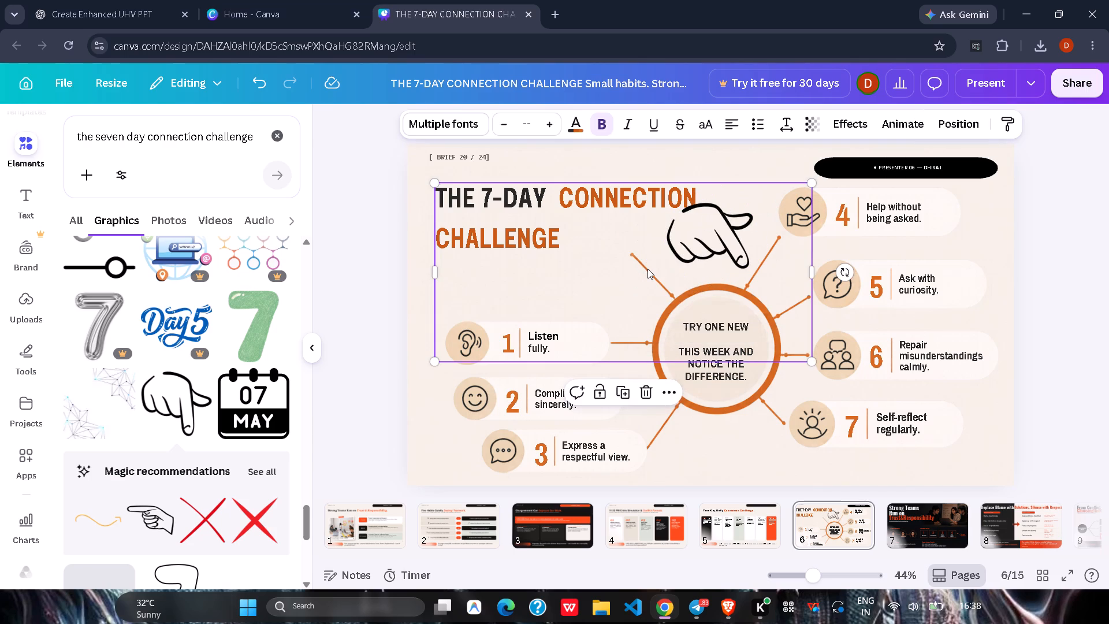
{"action": "left_click_drag", "start_coordinate": [712, 245], "coordinate": [706, 247]}
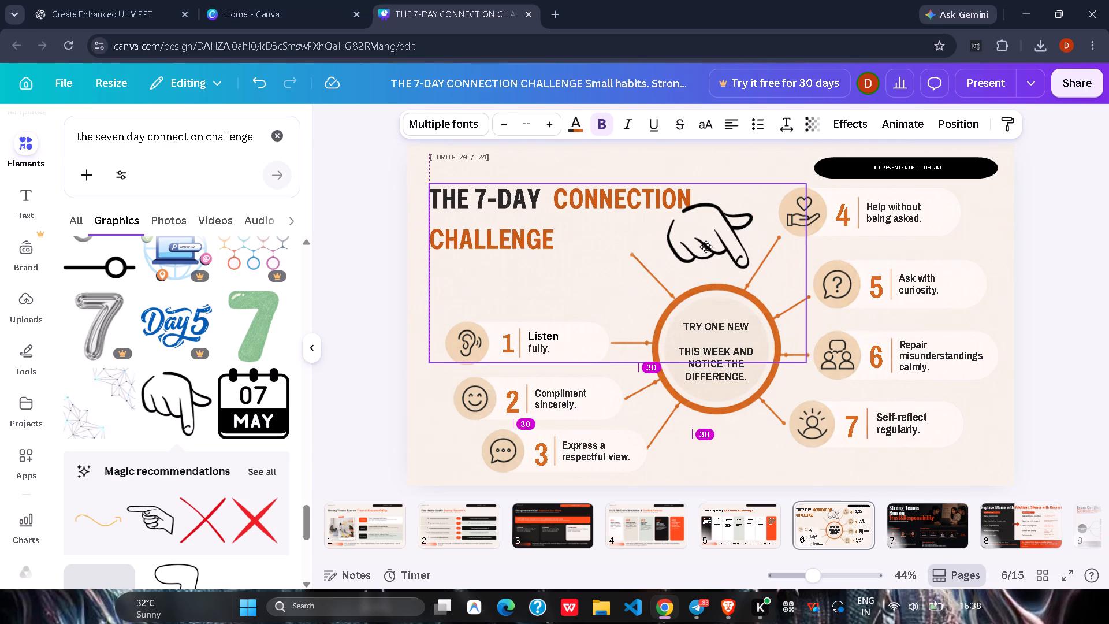
{"action": "left_click_drag", "start_coordinate": [706, 247], "coordinate": [699, 247]}
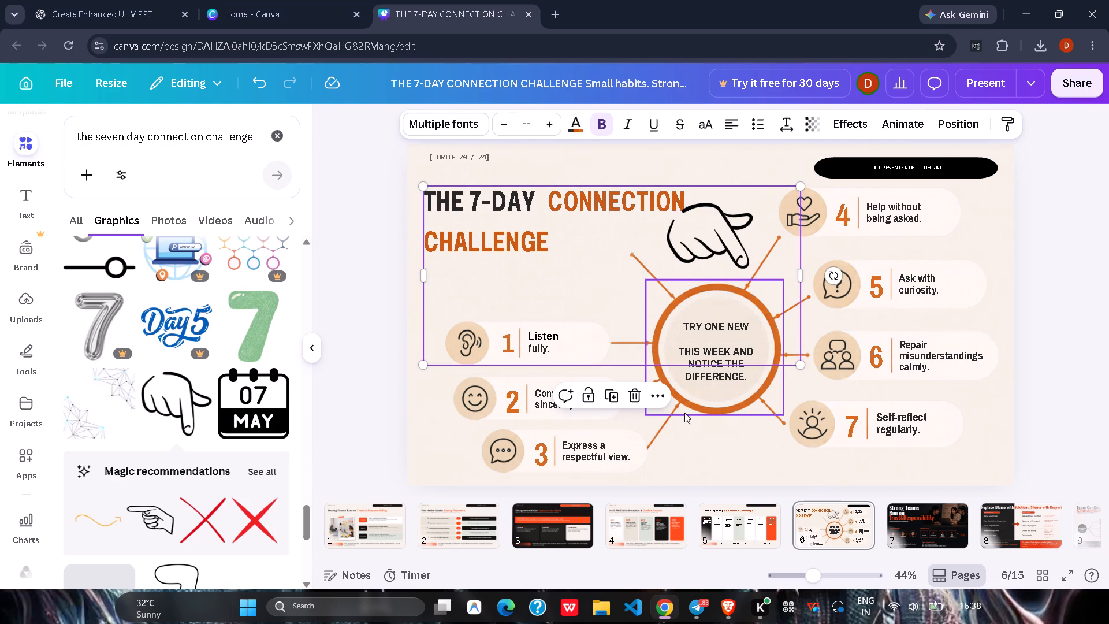
{"action": "left_click", "coordinate": [376, 297]}
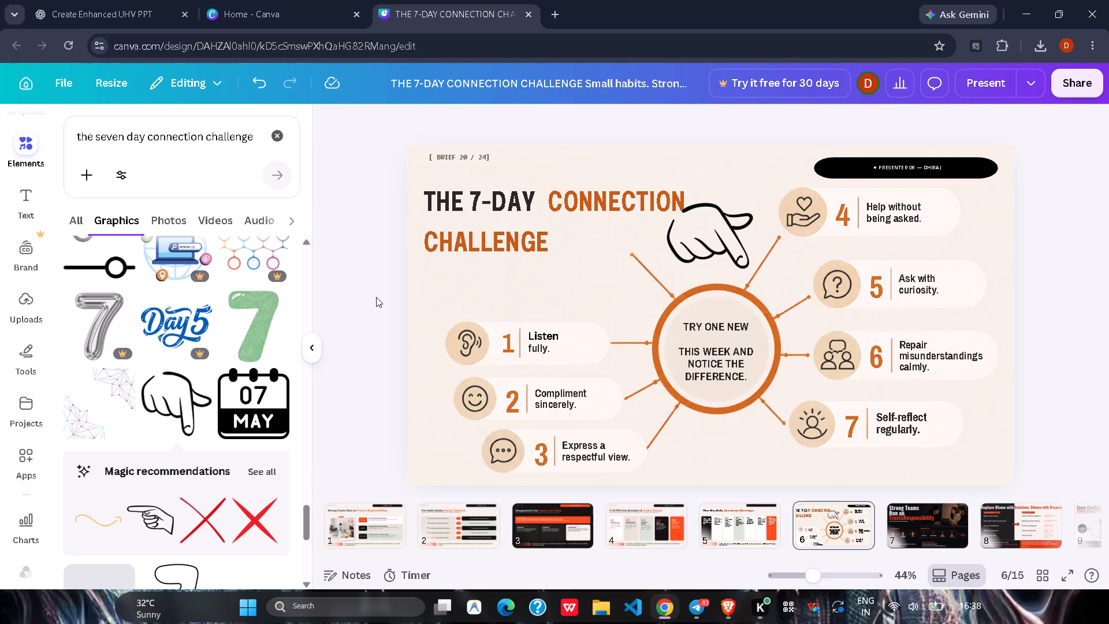
{"action": "left_click_drag", "start_coordinate": [524, 235], "coordinate": [534, 227]}
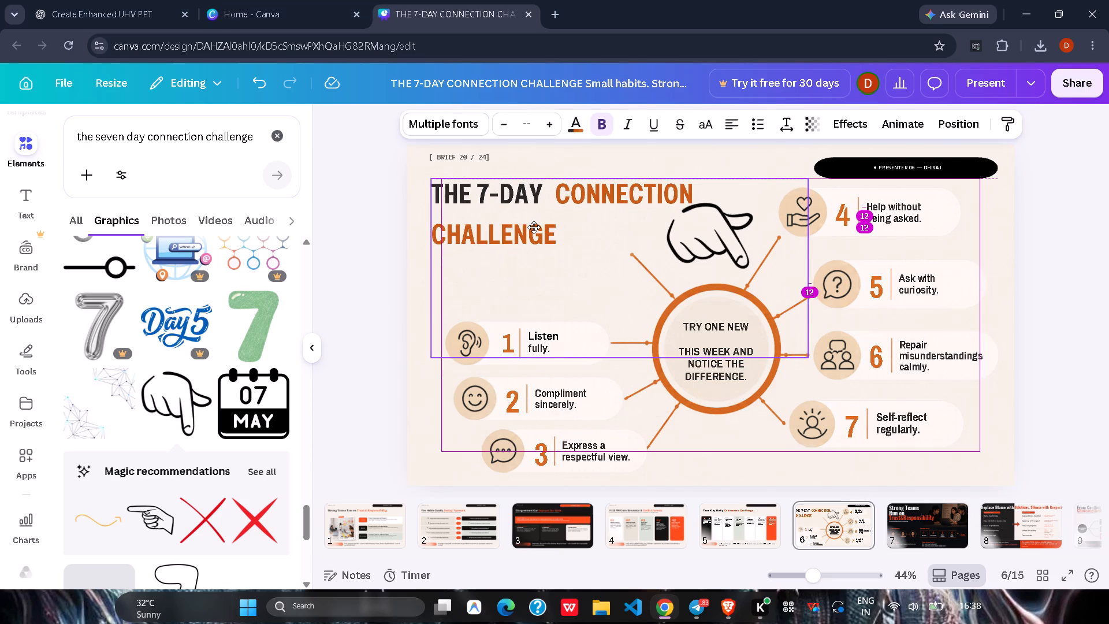
{"action": "left_click_drag", "start_coordinate": [534, 227], "coordinate": [533, 227]}
Delete the pointing-hand graphic from slide 6.
{"action": "left_click", "coordinate": [689, 239]}
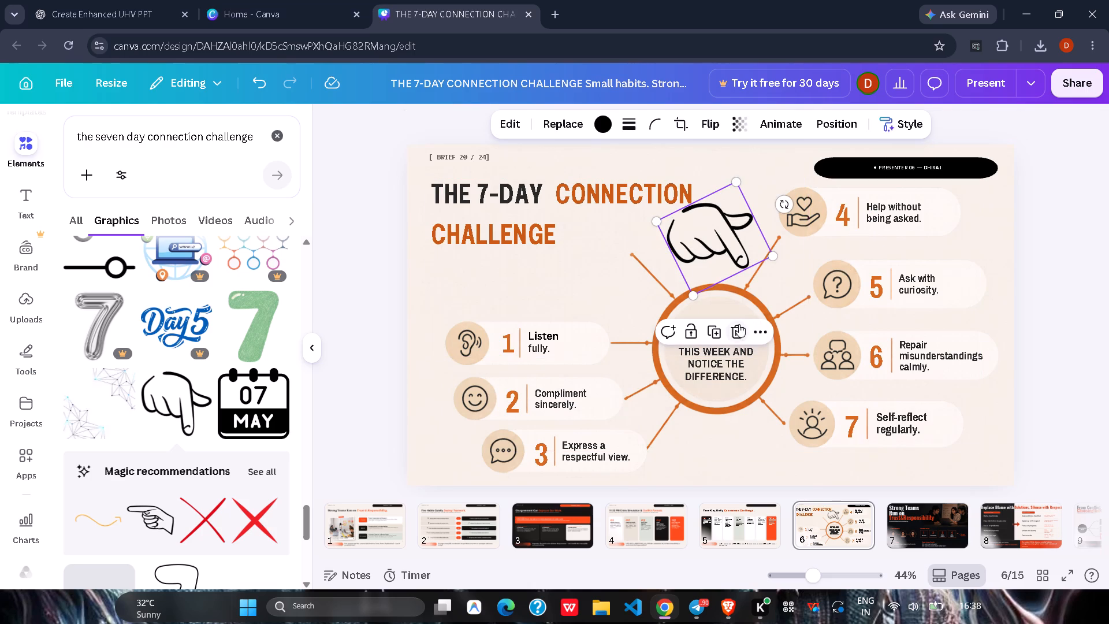
{"action": "left_click", "coordinate": [739, 326]}
{"action": "left_click", "coordinate": [546, 238]}
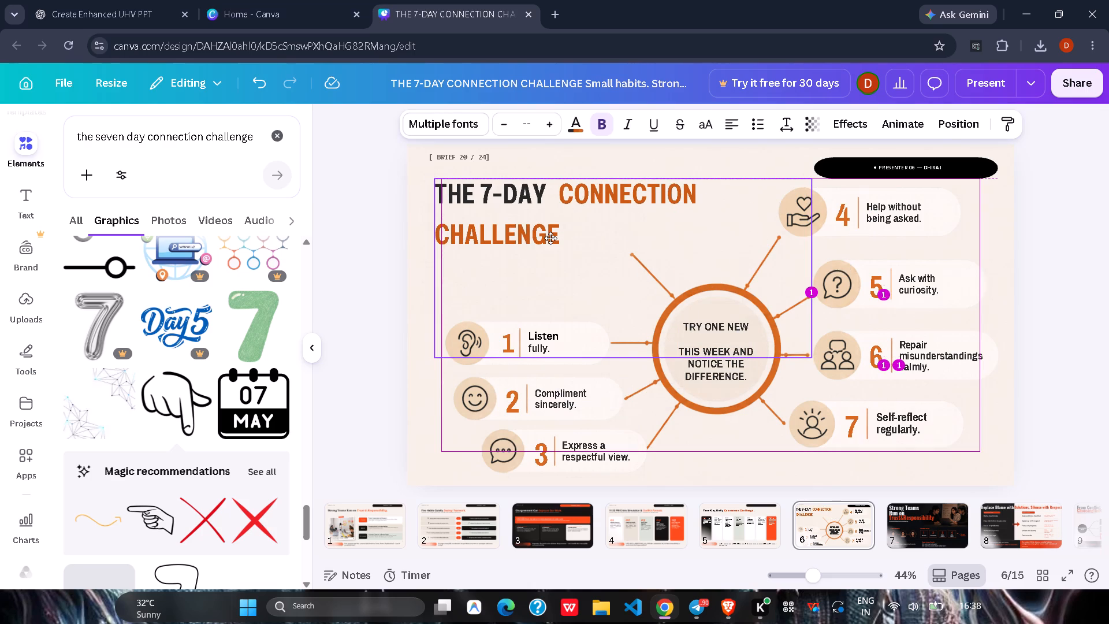
{"action": "left_click", "coordinate": [1051, 303]}
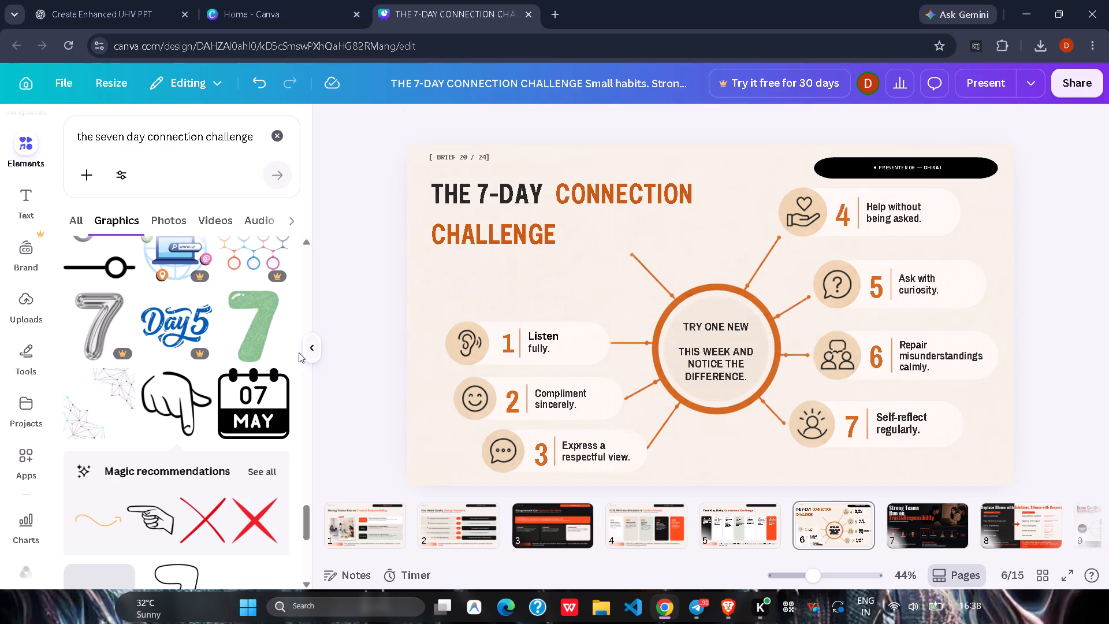
Browse the connection challenge graphics again and insert the black bullseye target with an arrow on slide 6.
{"action": "scroll", "coordinate": [222, 392], "scroll_direction": "down", "scroll_amount": 8}
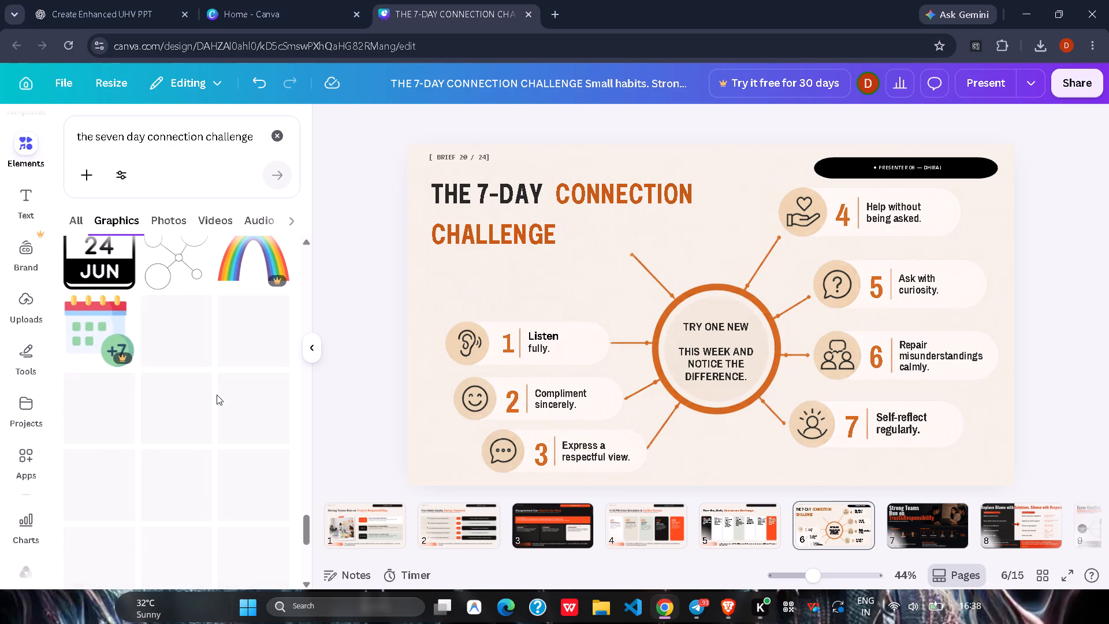
{"action": "scroll", "coordinate": [217, 395], "scroll_direction": "down", "scroll_amount": 1}
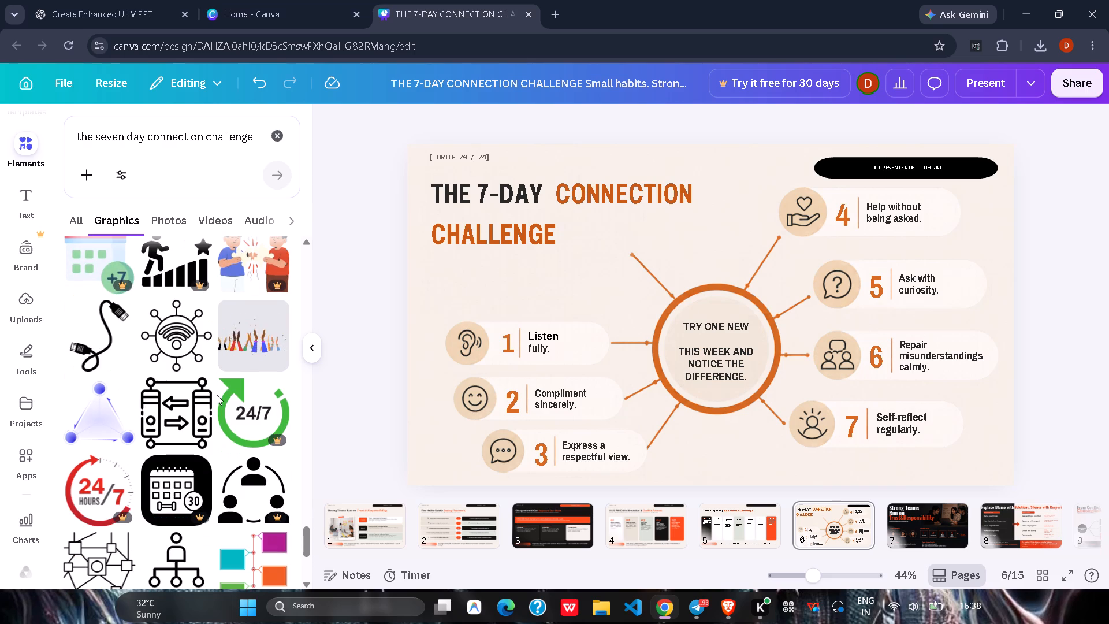
{"action": "scroll", "coordinate": [217, 395], "scroll_direction": "up", "scroll_amount": 20}
{"action": "scroll", "coordinate": [217, 395], "scroll_direction": "up", "scroll_amount": 13}
{"action": "scroll", "coordinate": [217, 395], "scroll_direction": "down", "scroll_amount": 1}
{"action": "scroll", "coordinate": [217, 395], "scroll_direction": "up", "scroll_amount": 2}
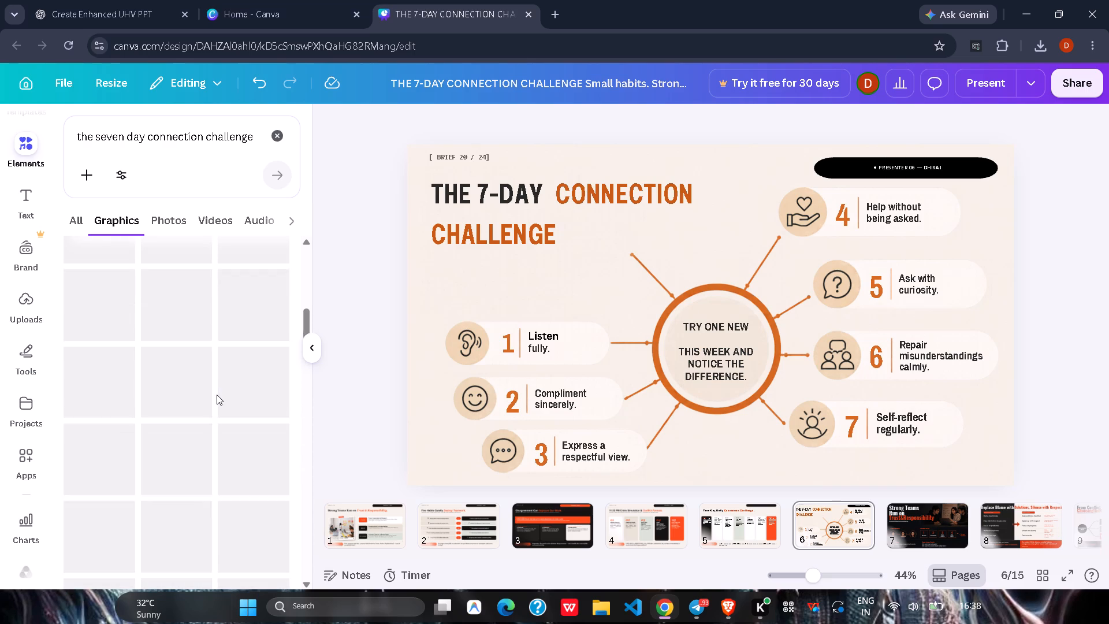
{"action": "scroll", "coordinate": [217, 395], "scroll_direction": "up", "scroll_amount": 3}
{"action": "scroll", "coordinate": [217, 395], "scroll_direction": "down", "scroll_amount": 1}
{"action": "scroll", "coordinate": [217, 395], "scroll_direction": "up", "scroll_amount": 19}
{"action": "scroll", "coordinate": [182, 392], "scroll_direction": "down", "scroll_amount": 1}
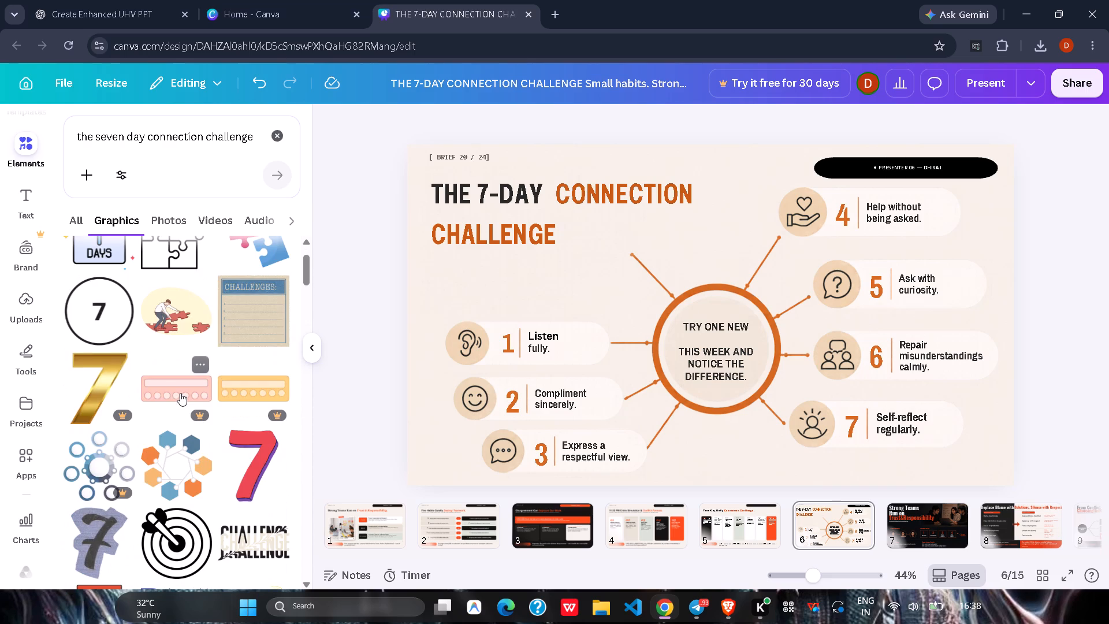
{"action": "scroll", "coordinate": [180, 393], "scroll_direction": "down", "scroll_amount": 5}
{"action": "scroll", "coordinate": [180, 393], "scroll_direction": "up", "scroll_amount": 2}
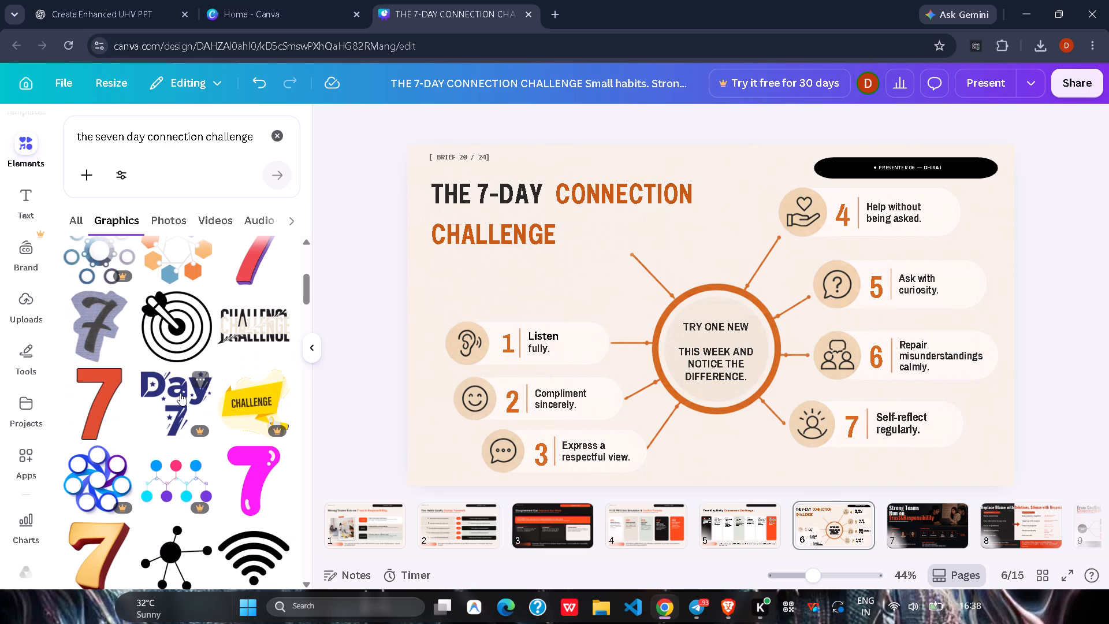
{"action": "left_click", "coordinate": [166, 333]}
Shrink the target graphic to icon size and place it beside the word "CHALLENGE" in the title.
{"action": "left_click", "coordinate": [719, 329]}
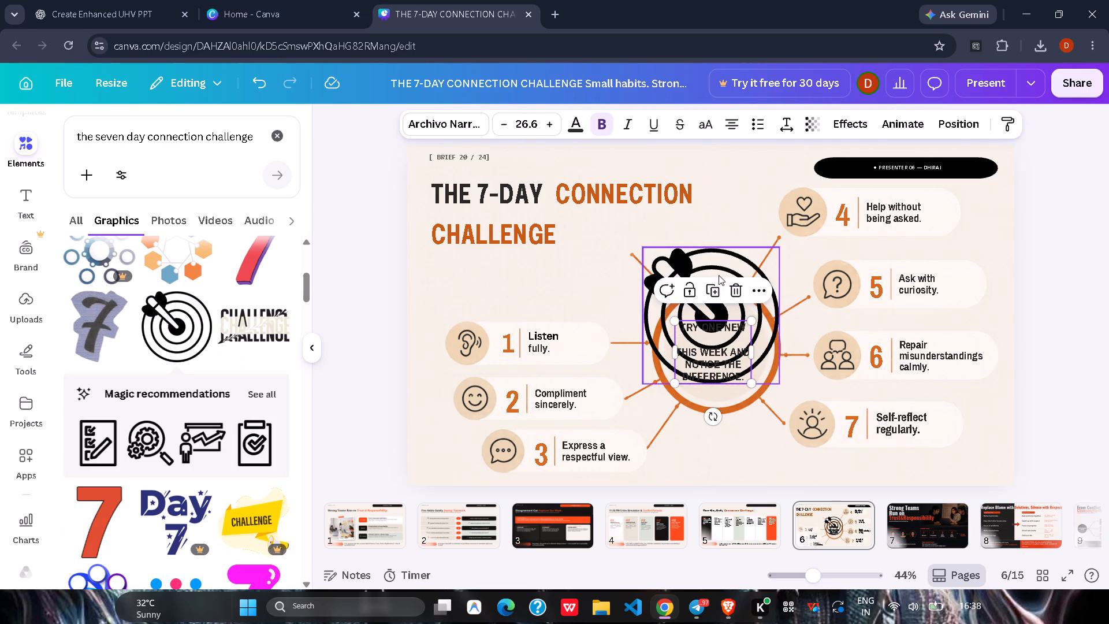
{"action": "left_click_drag", "start_coordinate": [719, 275], "coordinate": [601, 252]}
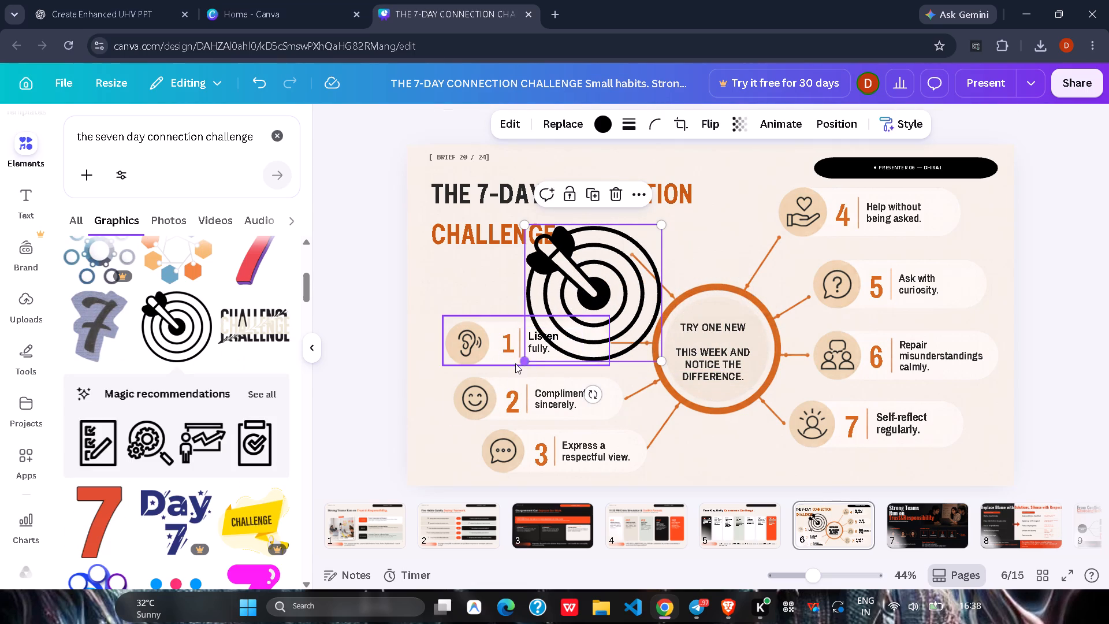
{"action": "left_click_drag", "start_coordinate": [525, 359], "coordinate": [597, 296]}
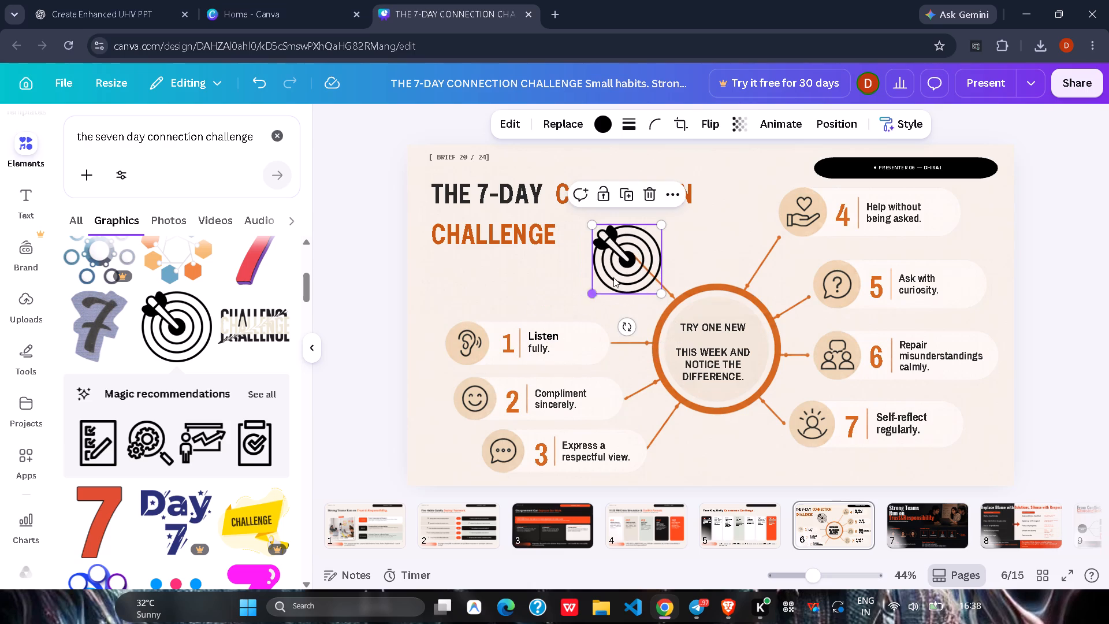
{"action": "left_click_drag", "start_coordinate": [619, 243], "coordinate": [589, 228]}
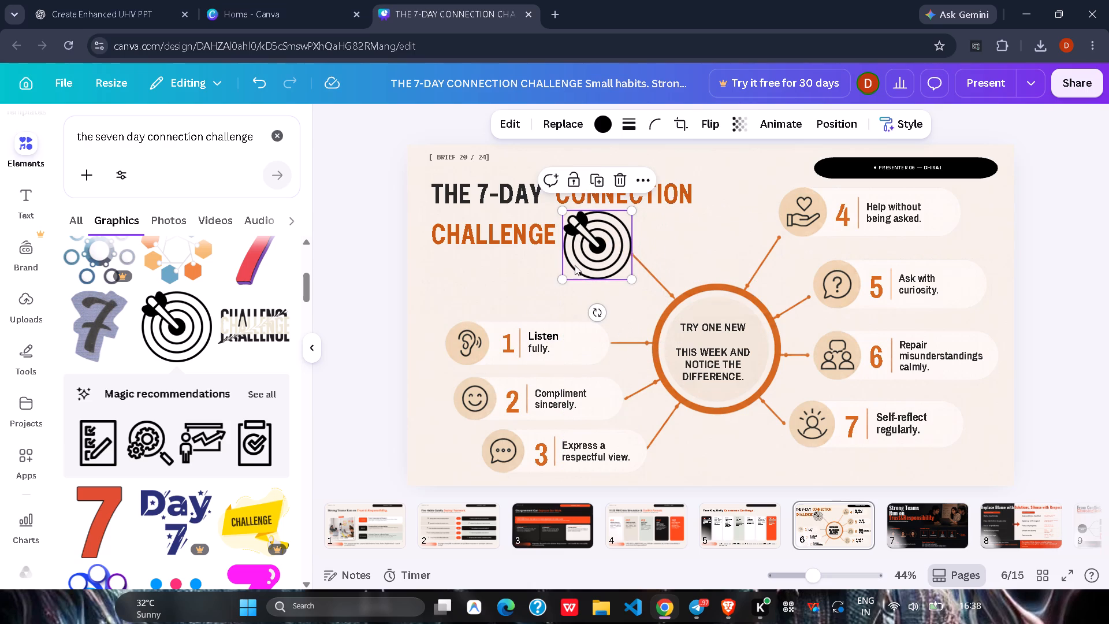
{"action": "left_click_drag", "start_coordinate": [560, 280], "coordinate": [575, 265]}
{"action": "left_click_drag", "start_coordinate": [611, 237], "coordinate": [604, 234]}
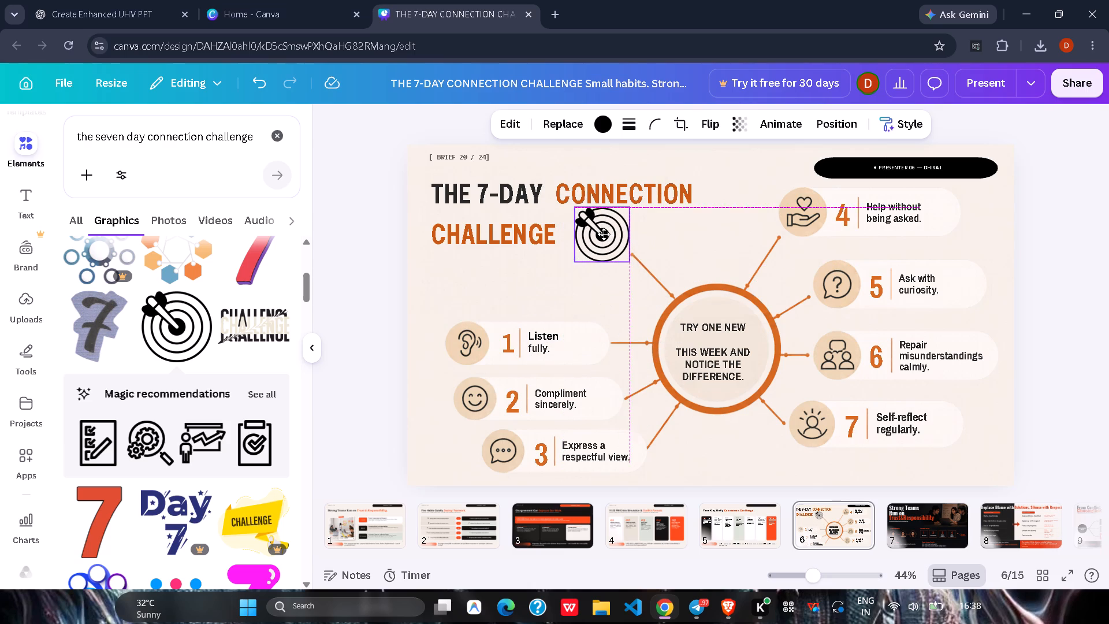
{"action": "left_click_drag", "start_coordinate": [604, 234], "coordinate": [600, 237]}
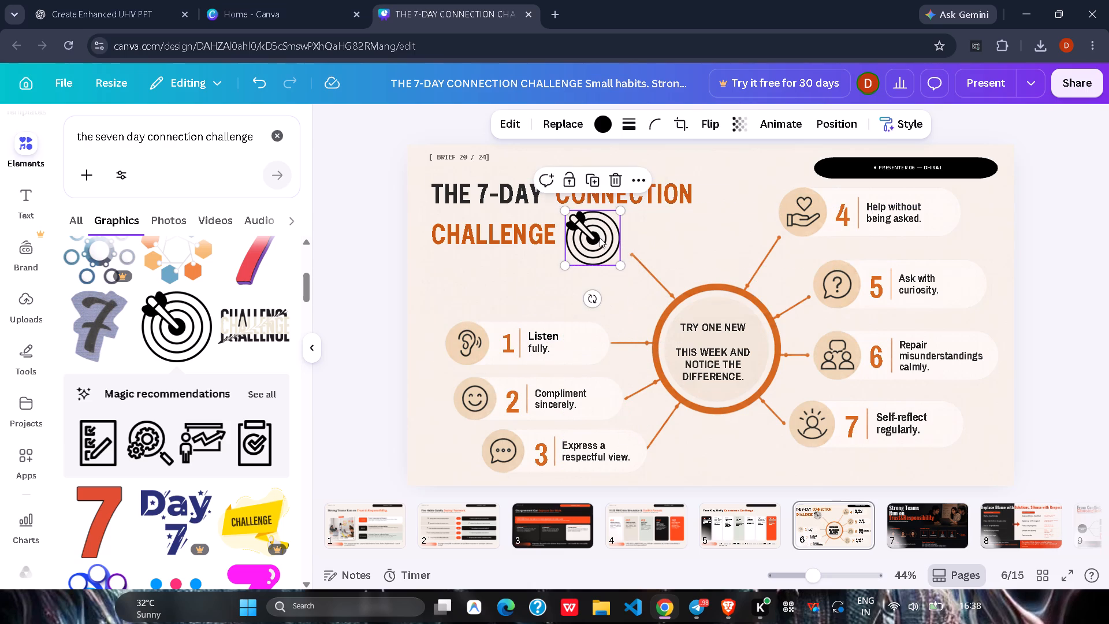
{"action": "left_click", "coordinate": [1051, 258]}
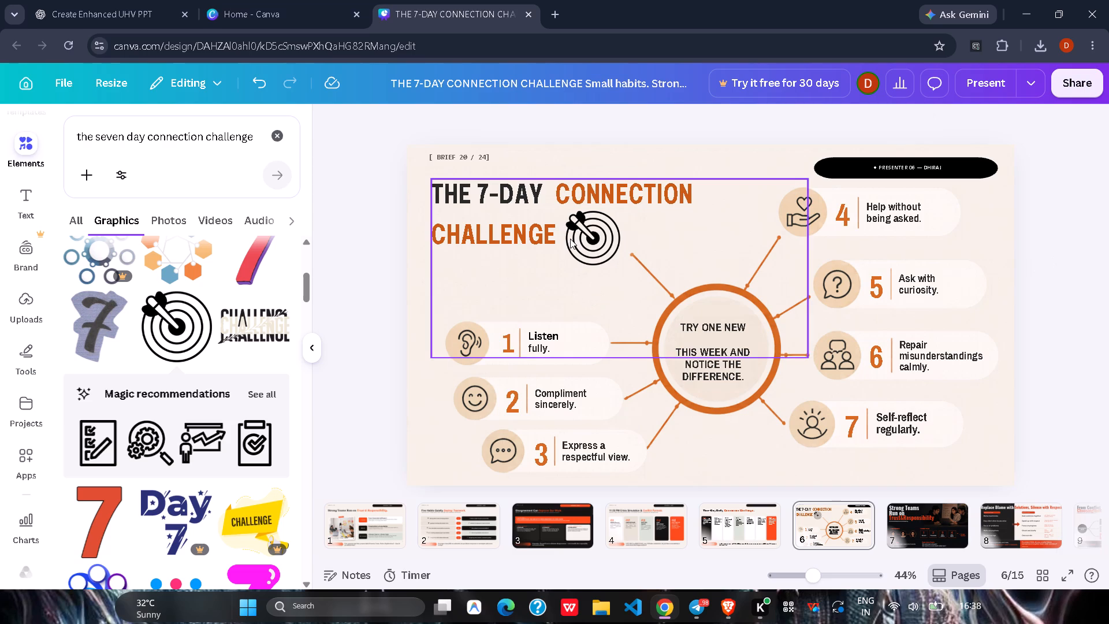
Make the target graphic slightly smaller and align it with the word "CHALLENGE", leaving a small gap between them.
{"action": "left_click", "coordinate": [571, 239]}
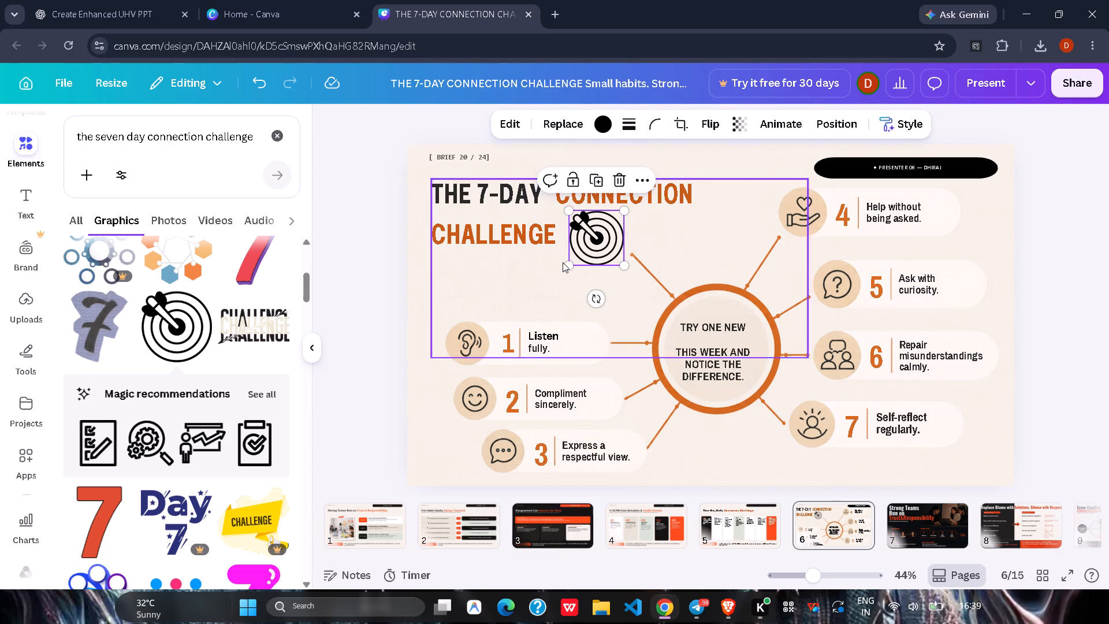
{"action": "left_click_drag", "start_coordinate": [566, 262], "coordinate": [572, 256]}
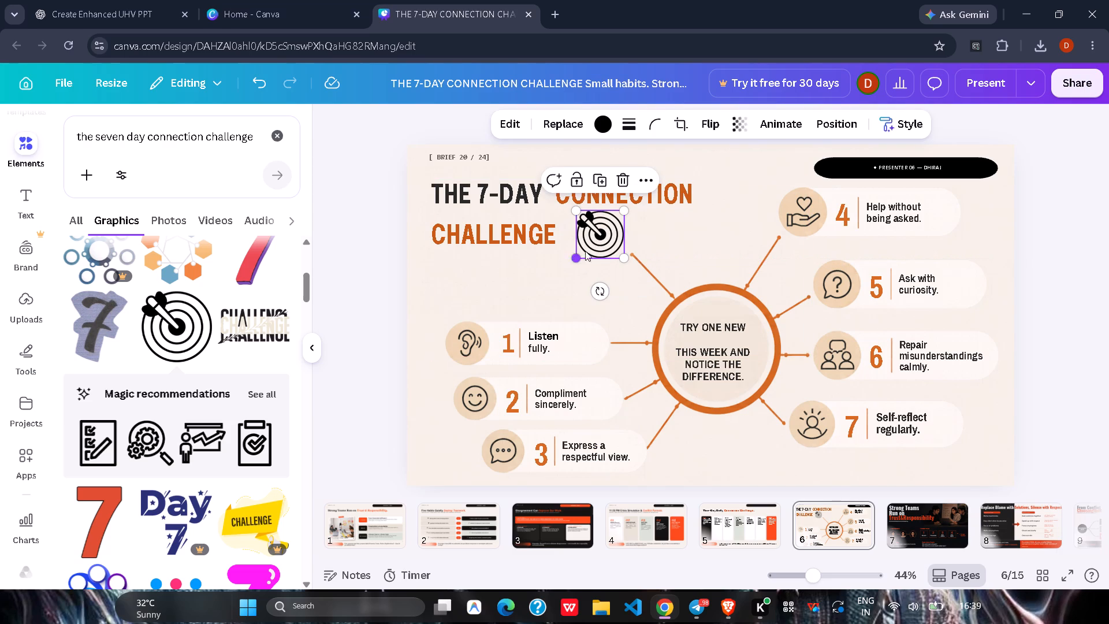
{"action": "left_click_drag", "start_coordinate": [600, 238], "coordinate": [593, 236]}
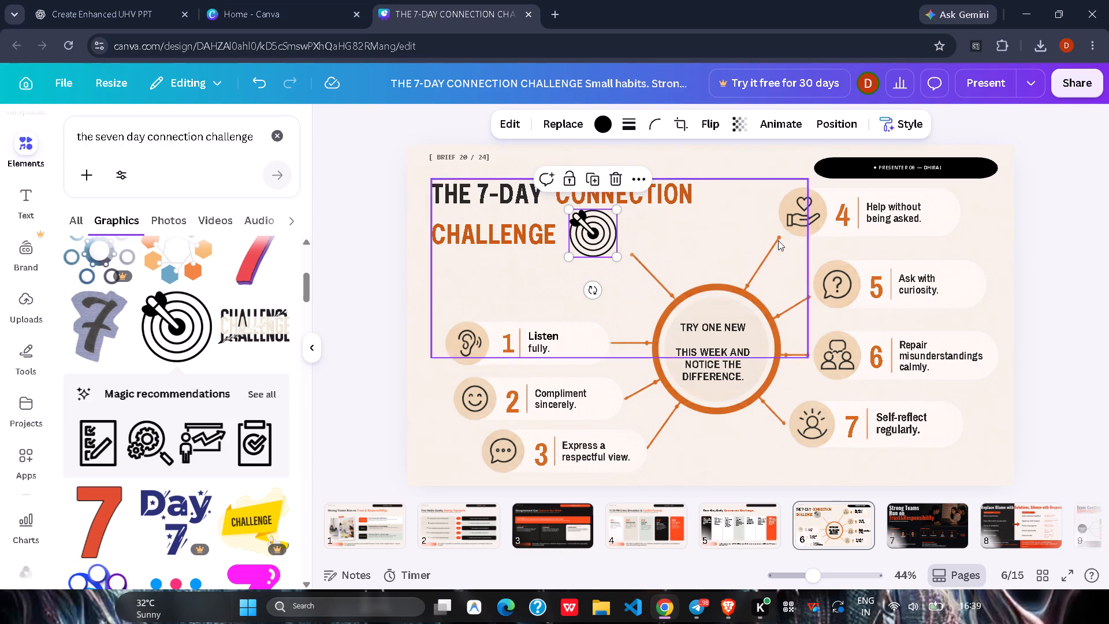
{"action": "left_click", "coordinate": [1045, 287]}
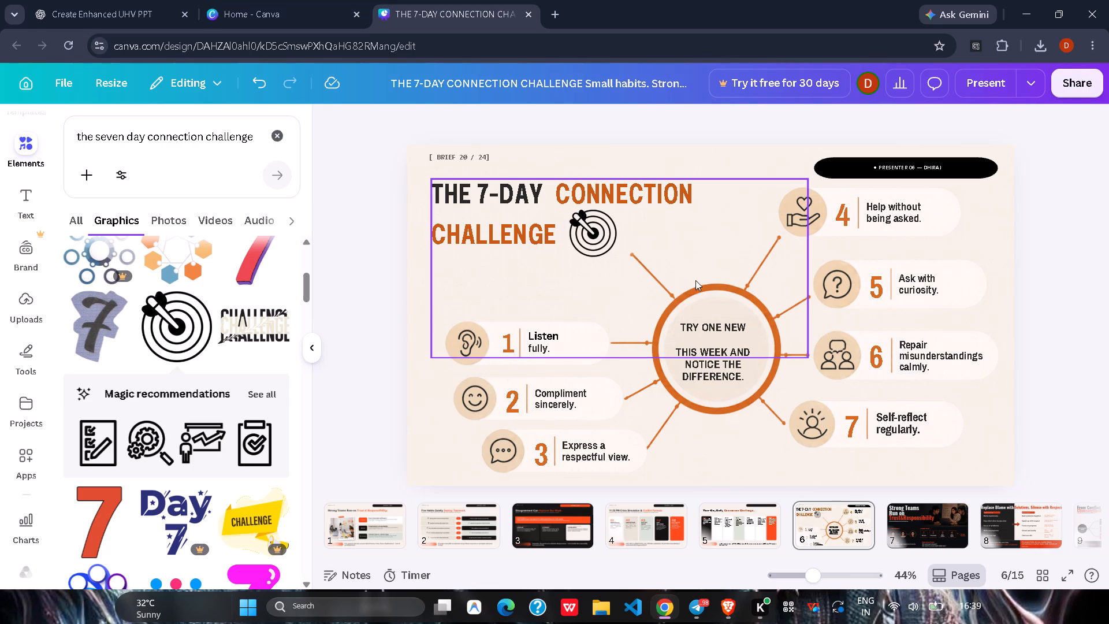
{"action": "left_click", "coordinate": [587, 237]}
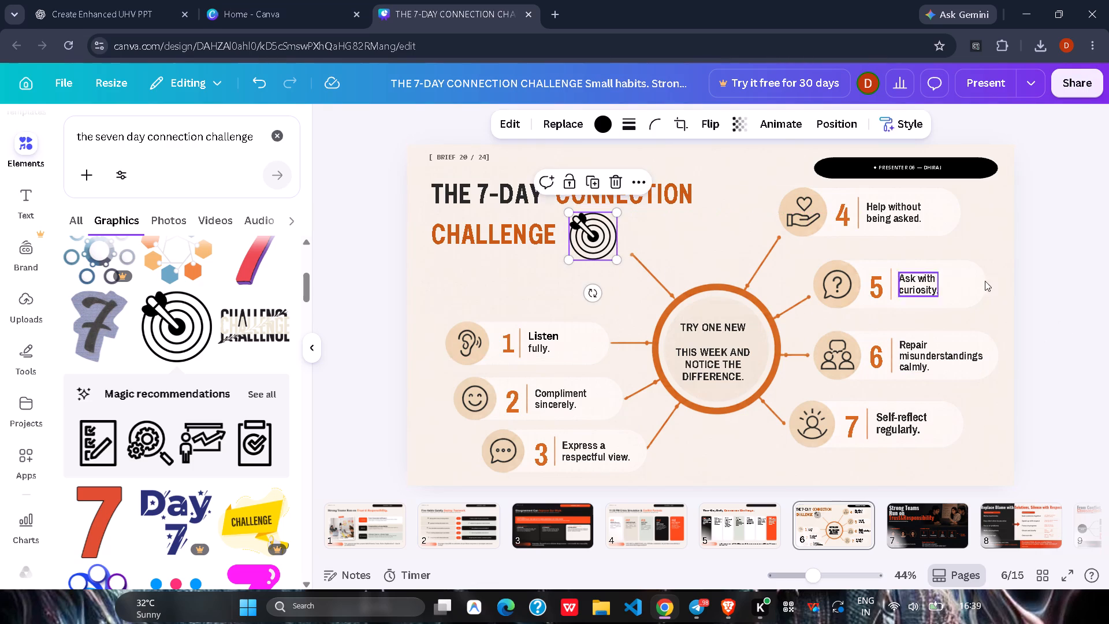
{"action": "left_click", "coordinate": [1066, 283]}
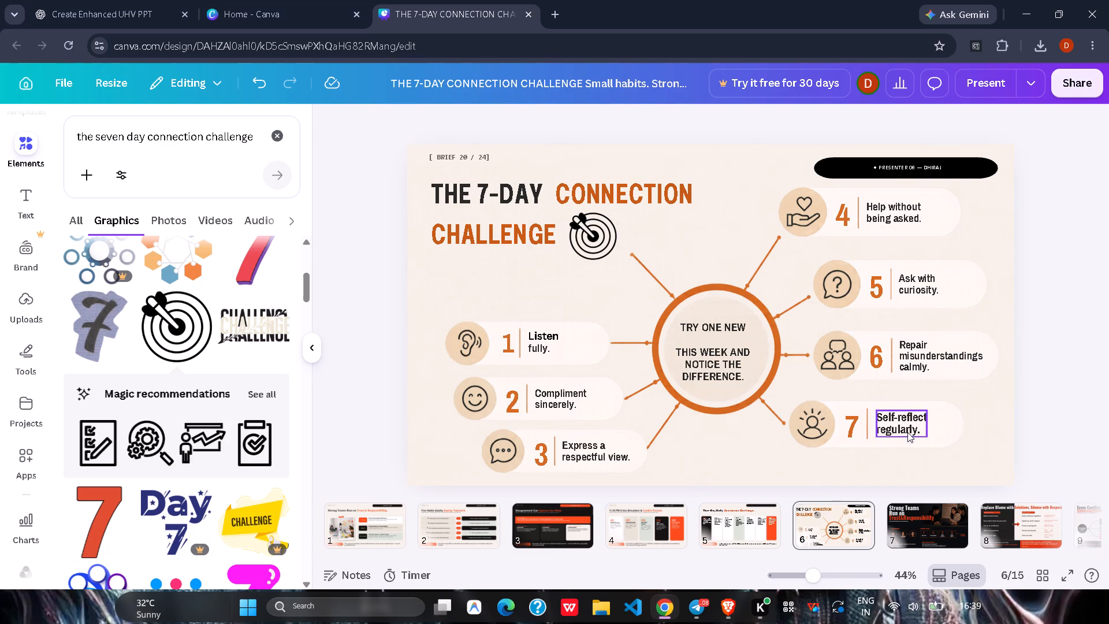
Compare the old seven-card challenge slide with its redesigned version on slide 6, and delete the old slide 5.
{"action": "left_click", "coordinate": [747, 516]}
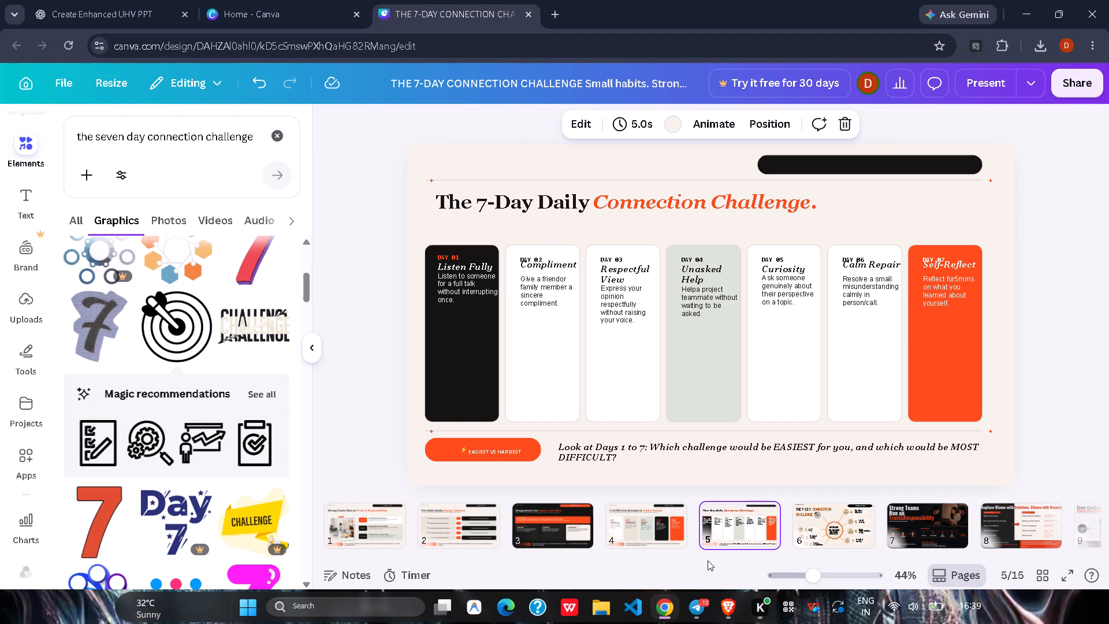
{"action": "left_click", "coordinate": [864, 511]}
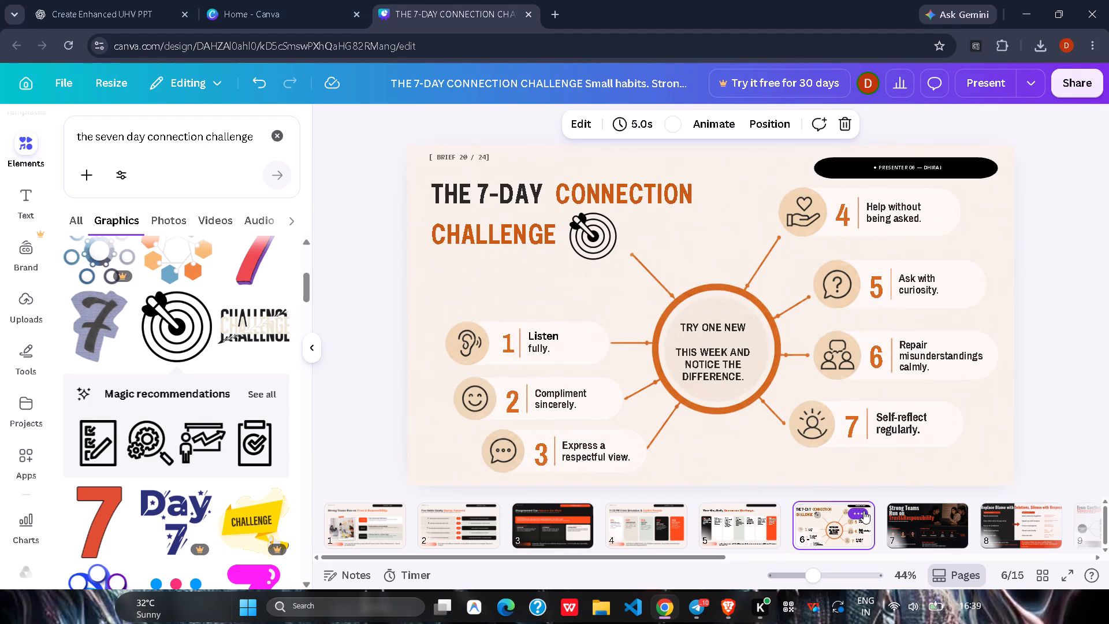
{"action": "left_click", "coordinate": [731, 532]}
{"action": "left_click", "coordinate": [817, 534]}
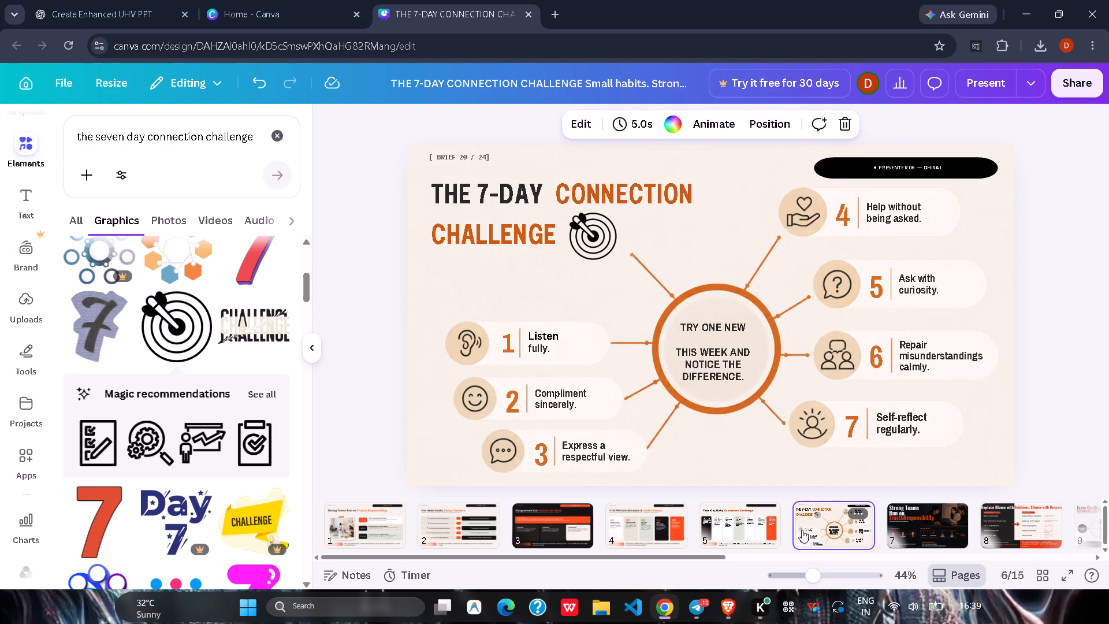
{"action": "left_click", "coordinate": [743, 528]}
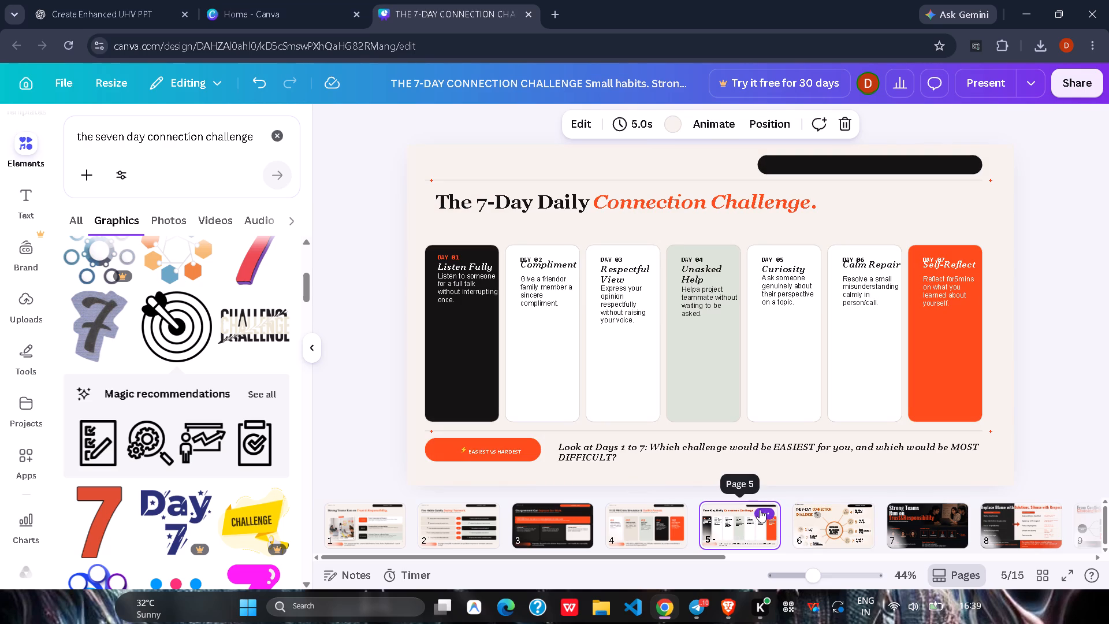
{"action": "left_click", "coordinate": [760, 510]}
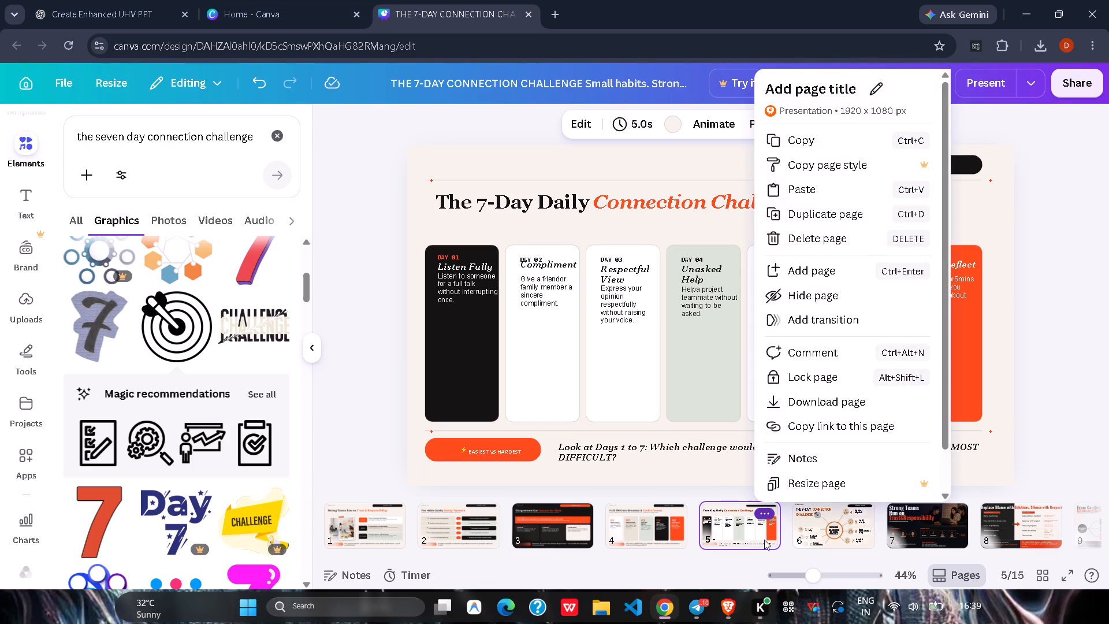
{"action": "left_click", "coordinate": [753, 540]}
{"action": "left_click", "coordinate": [749, 538]}
{"action": "key", "text": "Delete"}
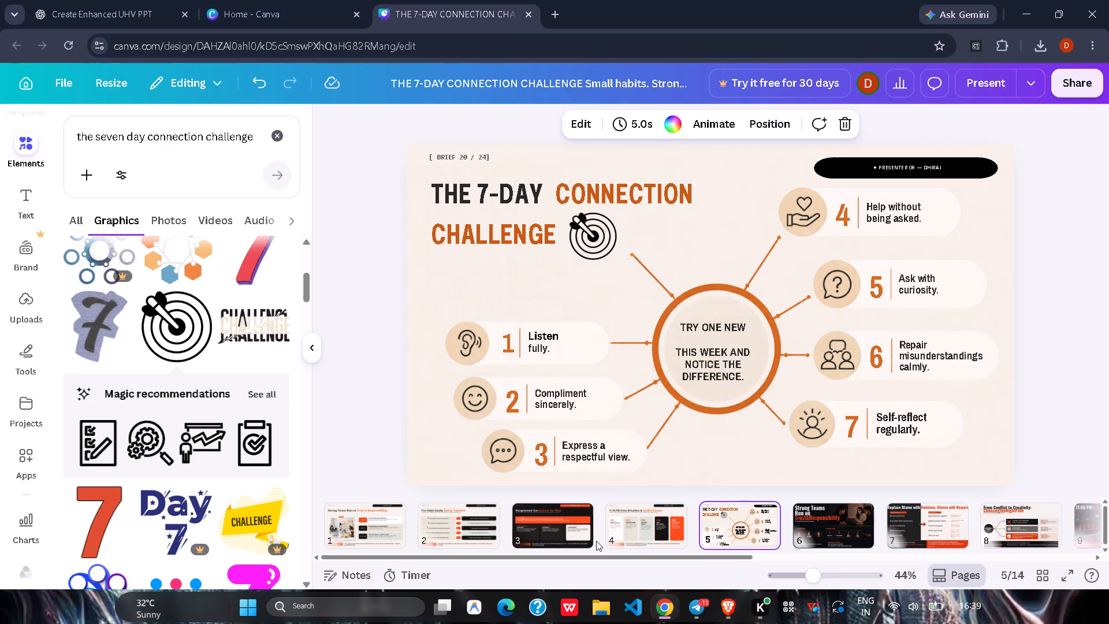
Open slide 4, the 11:55 PM Crisis Simulation & Conflict Formula slide.
{"action": "left_click", "coordinate": [645, 514]}
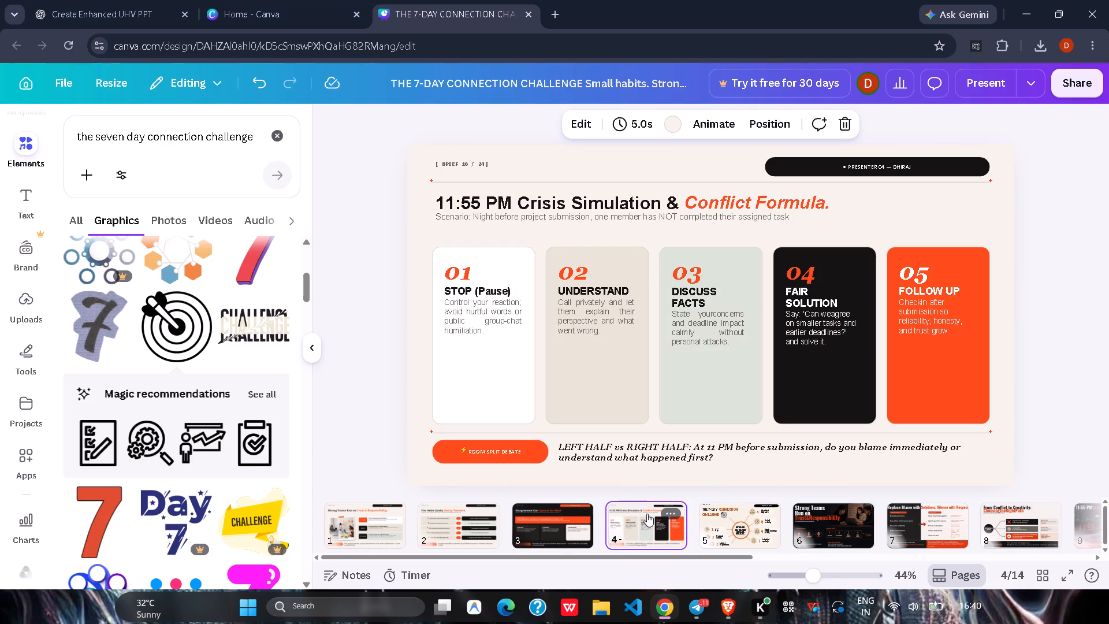
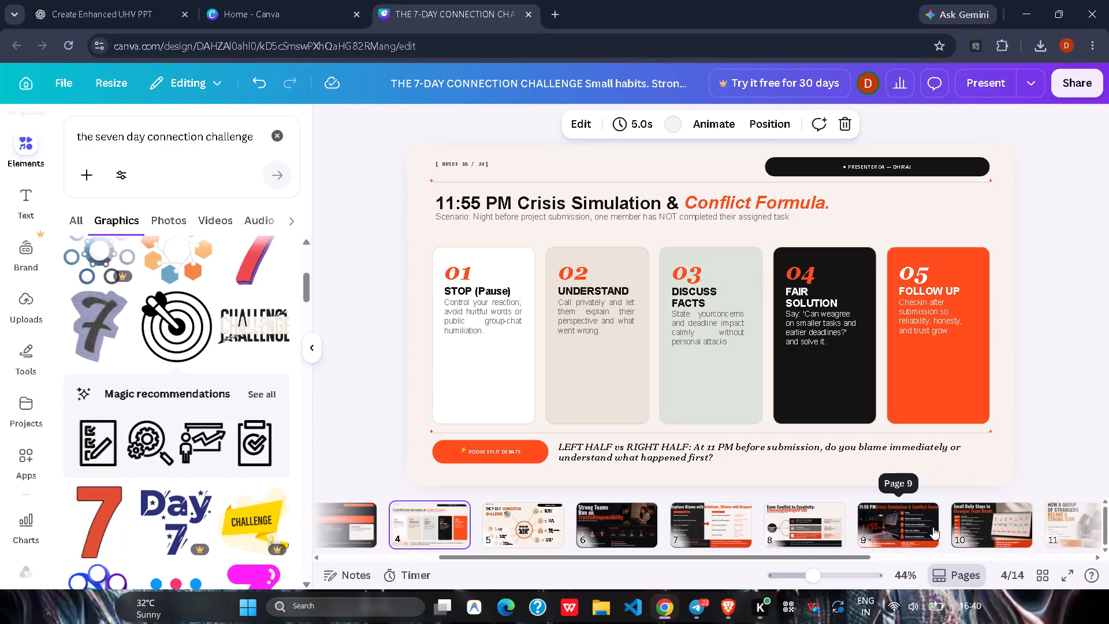
Look through the deck's slides for other versions of the 11:55 PM crisis slide, opening slide 13 to examine its layout.
{"action": "scroll", "coordinate": [935, 527], "scroll_direction": "down", "scroll_amount": 2}
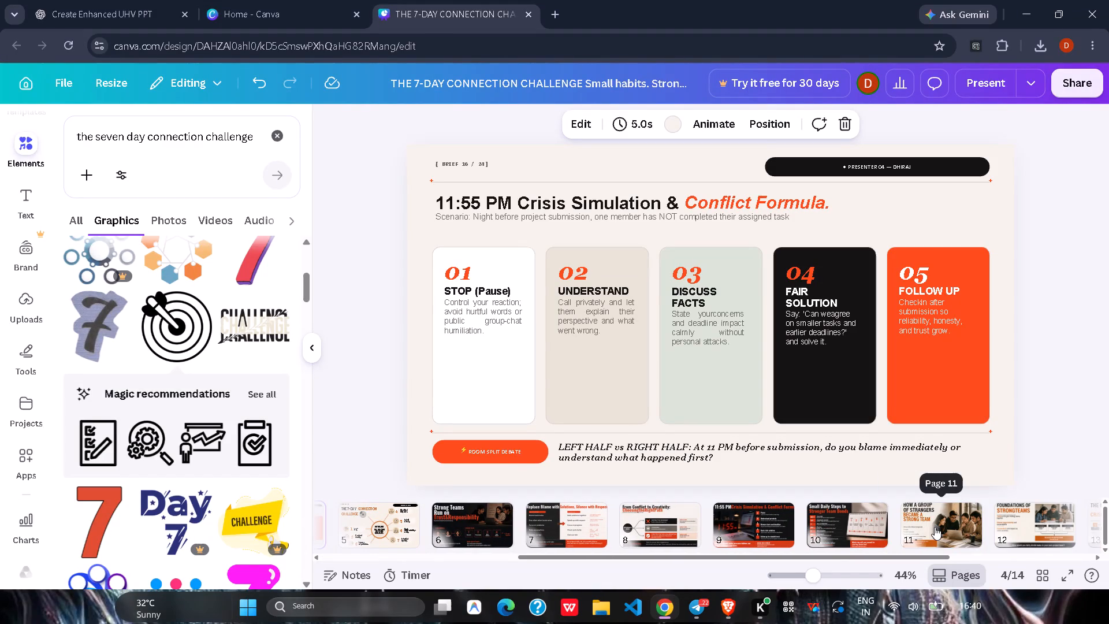
{"action": "scroll", "coordinate": [935, 527], "scroll_direction": "down", "scroll_amount": 5}
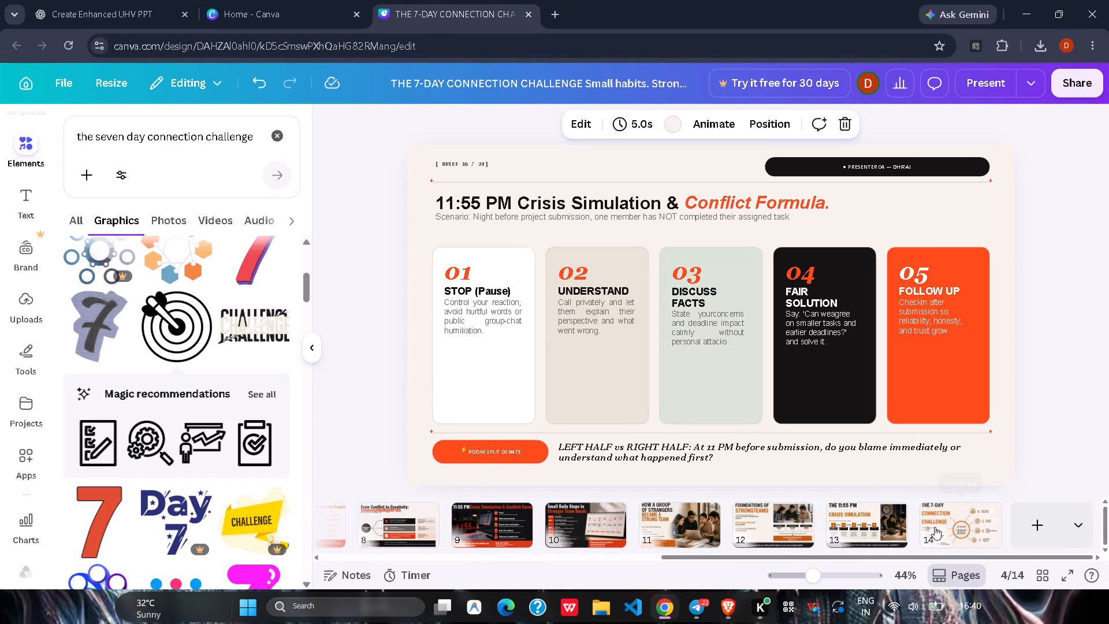
{"action": "scroll", "coordinate": [935, 527], "scroll_direction": "up", "scroll_amount": 1}
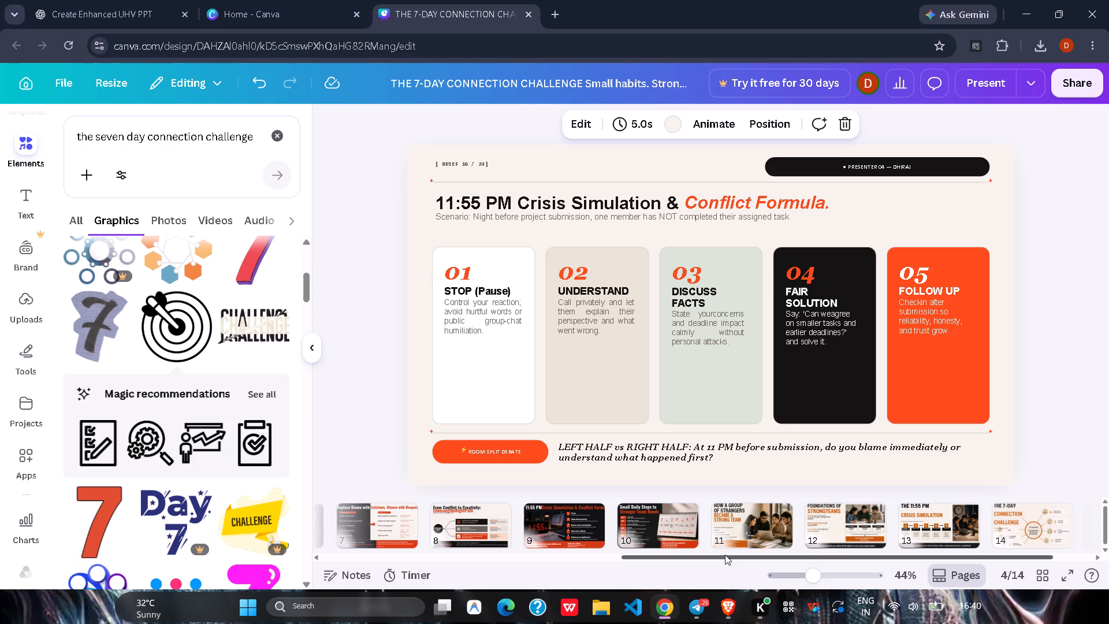
{"action": "left_click", "coordinate": [933, 533]}
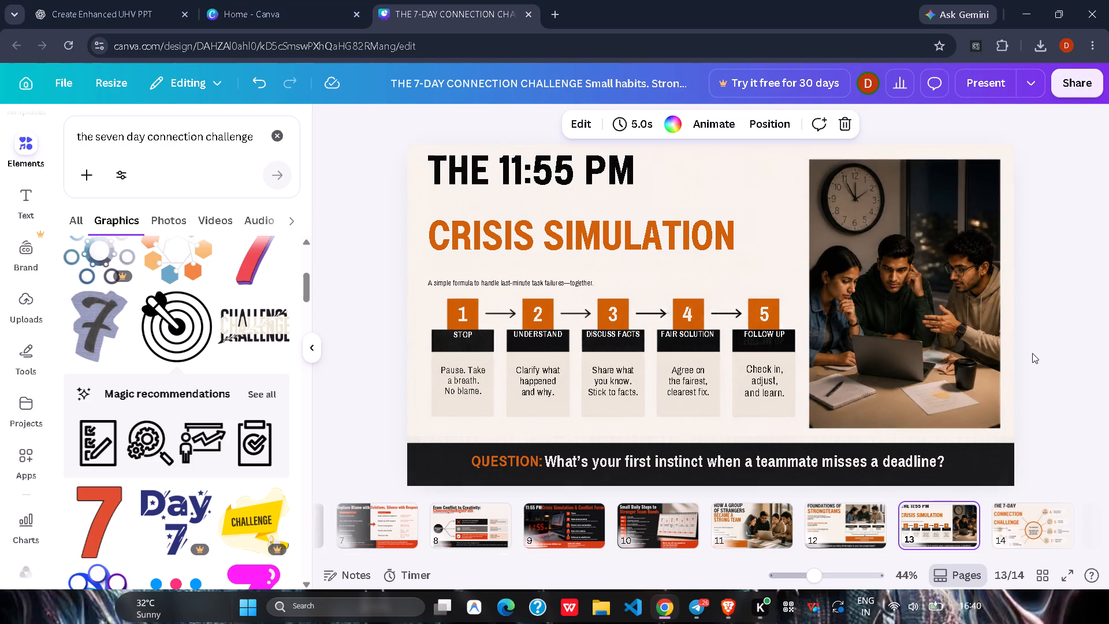
{"action": "scroll", "coordinate": [793, 536], "scroll_direction": "down", "scroll_amount": 3}
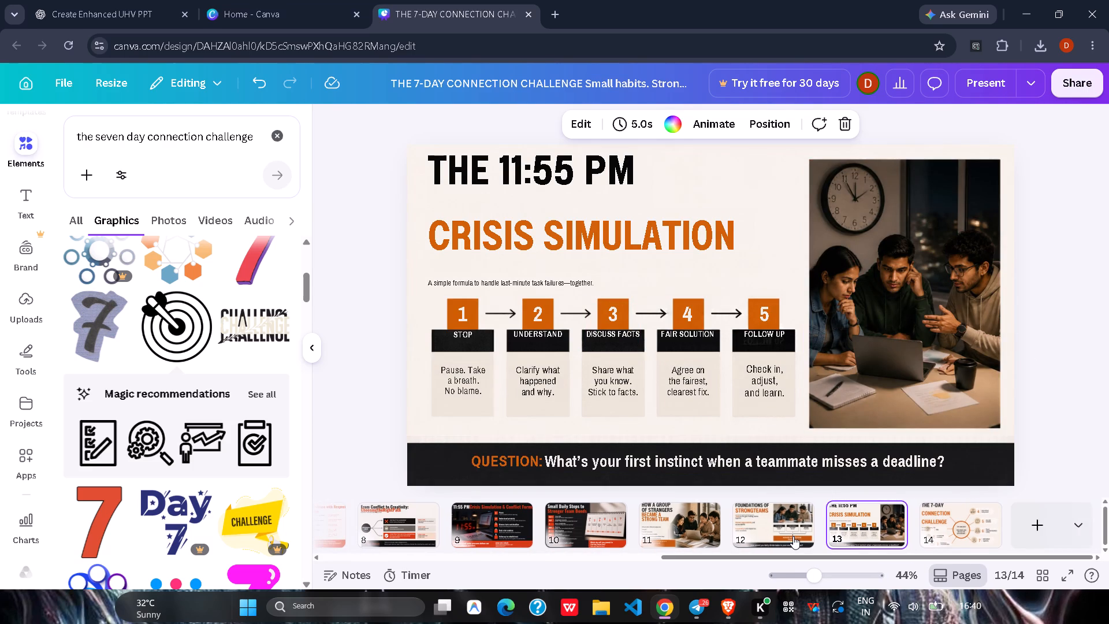
{"action": "scroll", "coordinate": [793, 536], "scroll_direction": "down", "scroll_amount": 4}
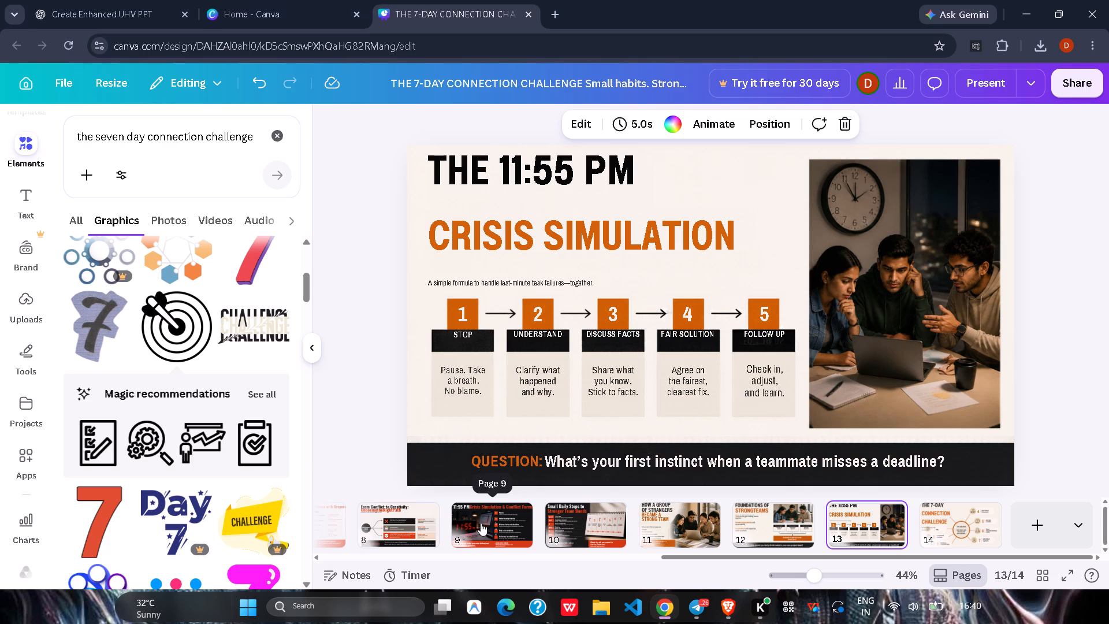
{"action": "scroll", "coordinate": [481, 523], "scroll_direction": "down", "scroll_amount": 4}
{"action": "scroll", "coordinate": [590, 518], "scroll_direction": "up", "scroll_amount": 5}
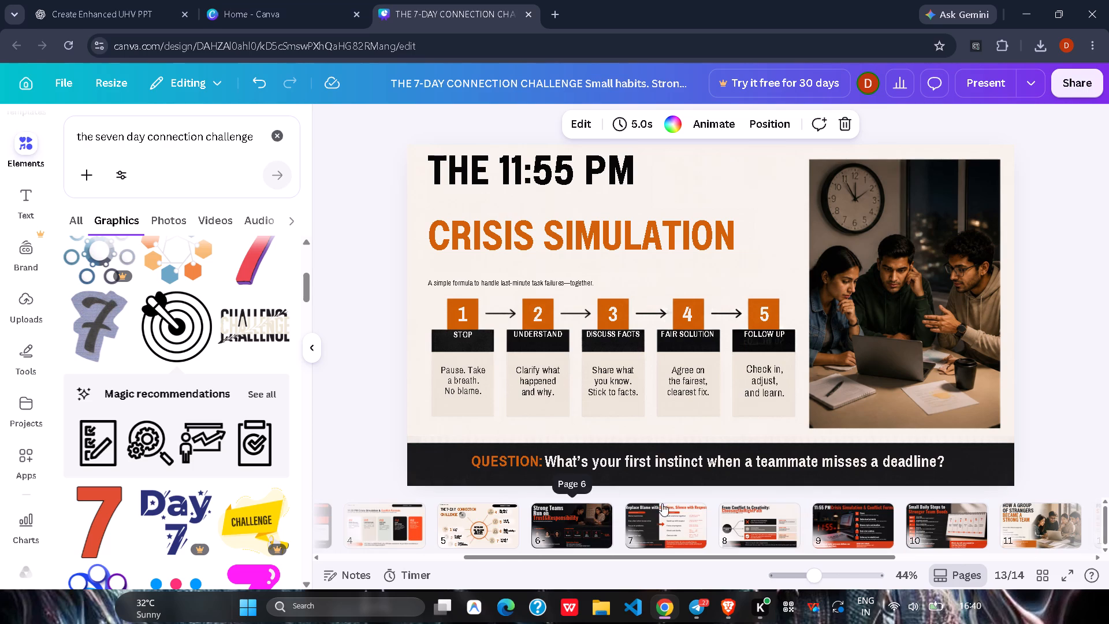
{"action": "scroll", "coordinate": [601, 530], "scroll_direction": "up", "scroll_amount": 5}
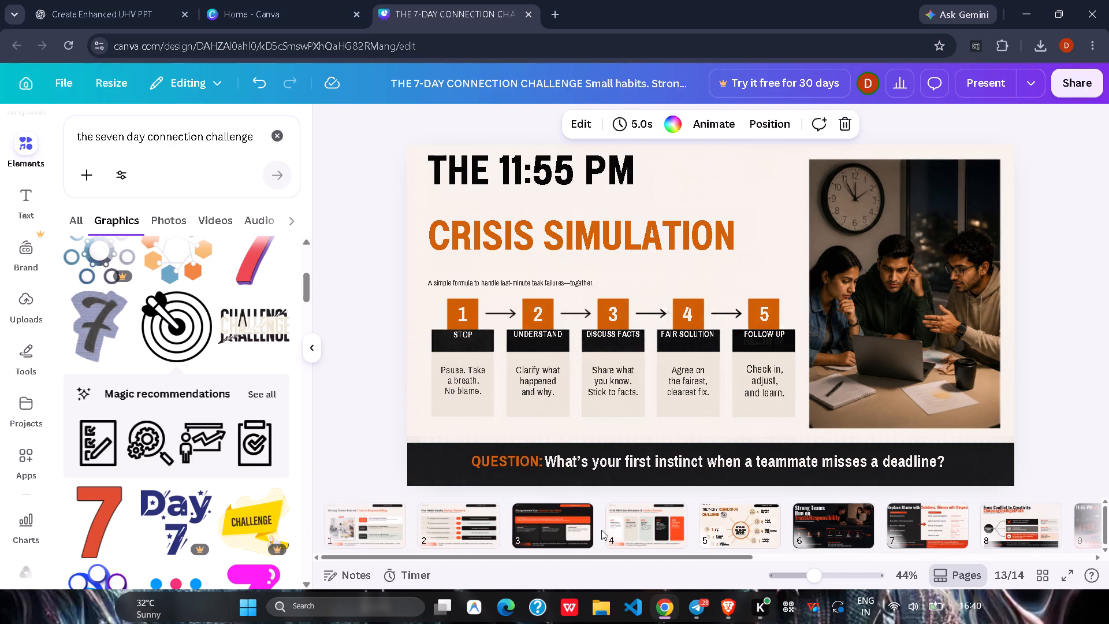
Add a blank slide directly after slide 4, the 11:55 PM Crisis Simulation & Conflict Formula slide.
{"action": "left_click", "coordinate": [631, 522]}
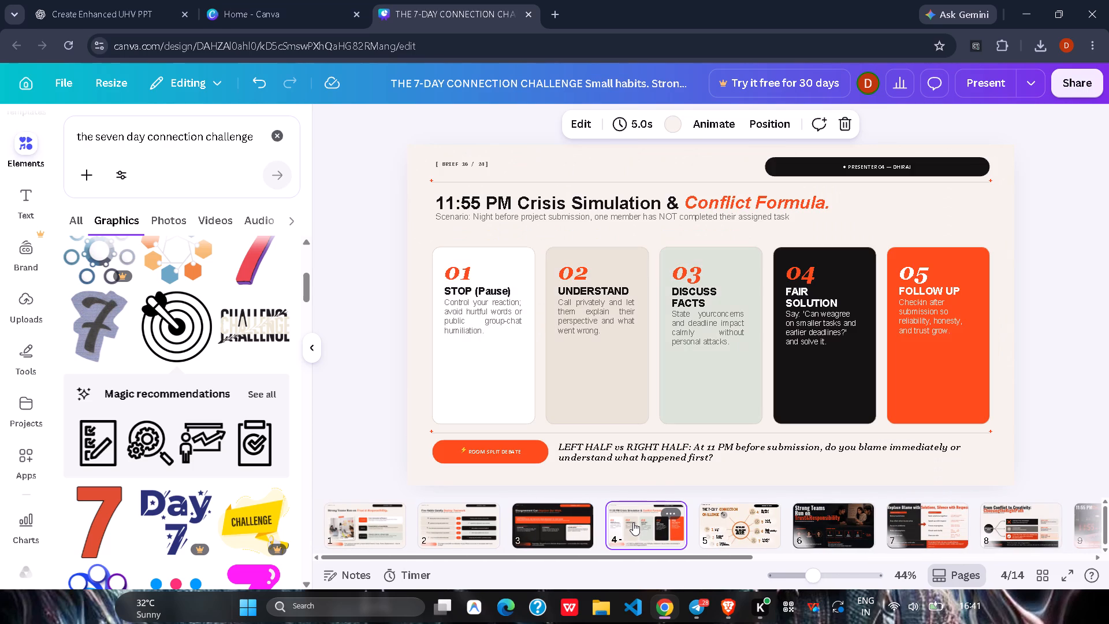
{"action": "left_click", "coordinate": [694, 518]}
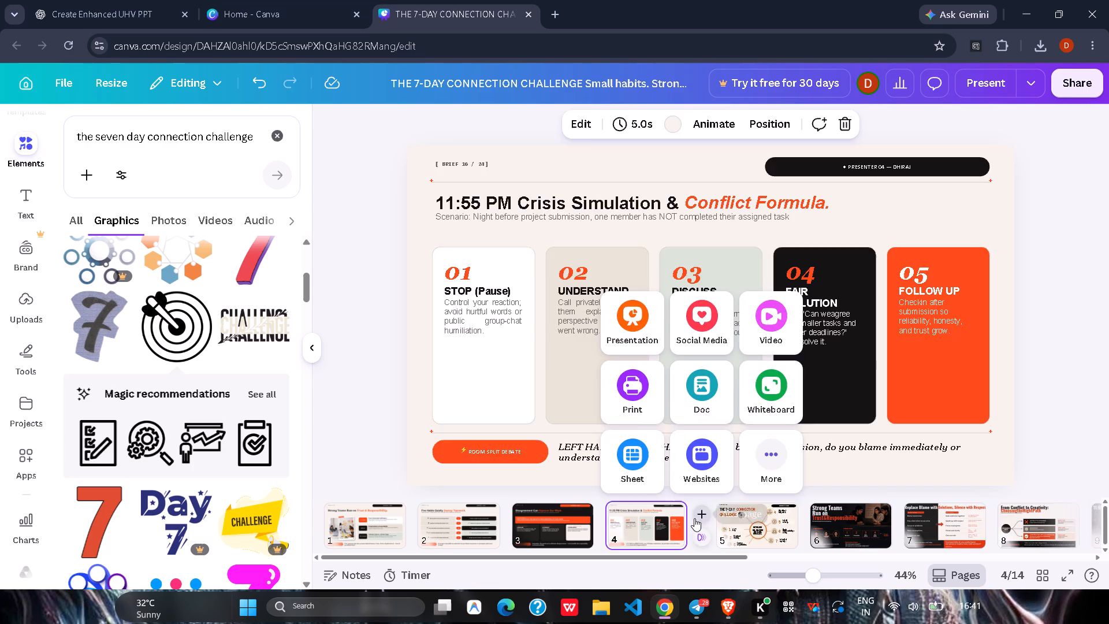
{"action": "scroll", "coordinate": [884, 516], "scroll_direction": "down", "scroll_amount": 1}
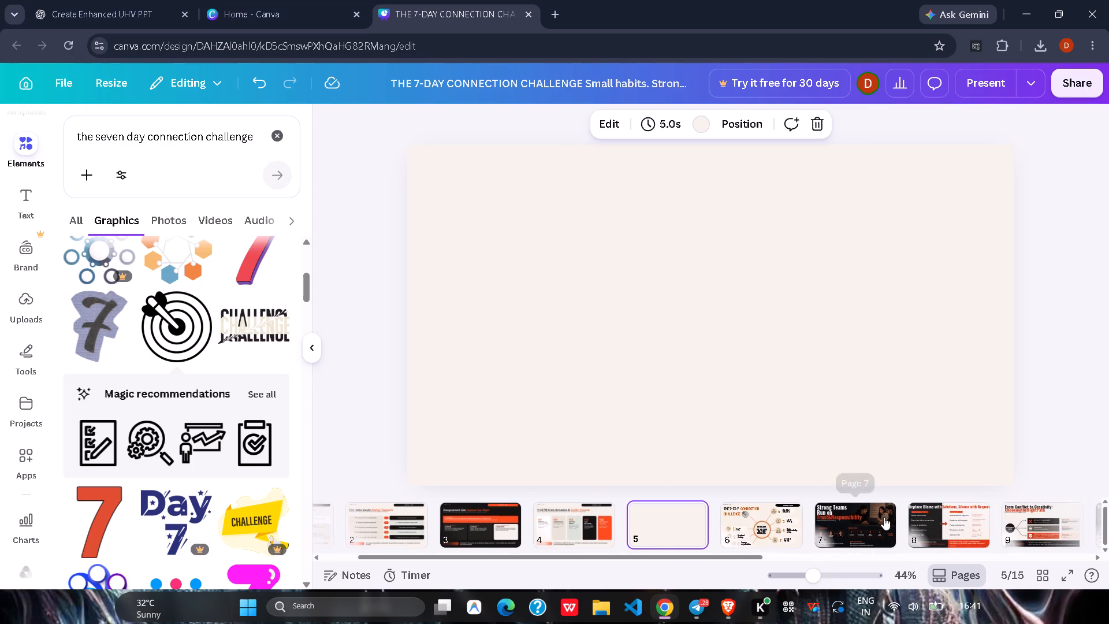
{"action": "scroll", "coordinate": [883, 517], "scroll_direction": "up", "scroll_amount": 1}
{"action": "scroll", "coordinate": [883, 517], "scroll_direction": "down", "scroll_amount": 2}
{"action": "scroll", "coordinate": [883, 517], "scroll_direction": "up", "scroll_amount": 1}
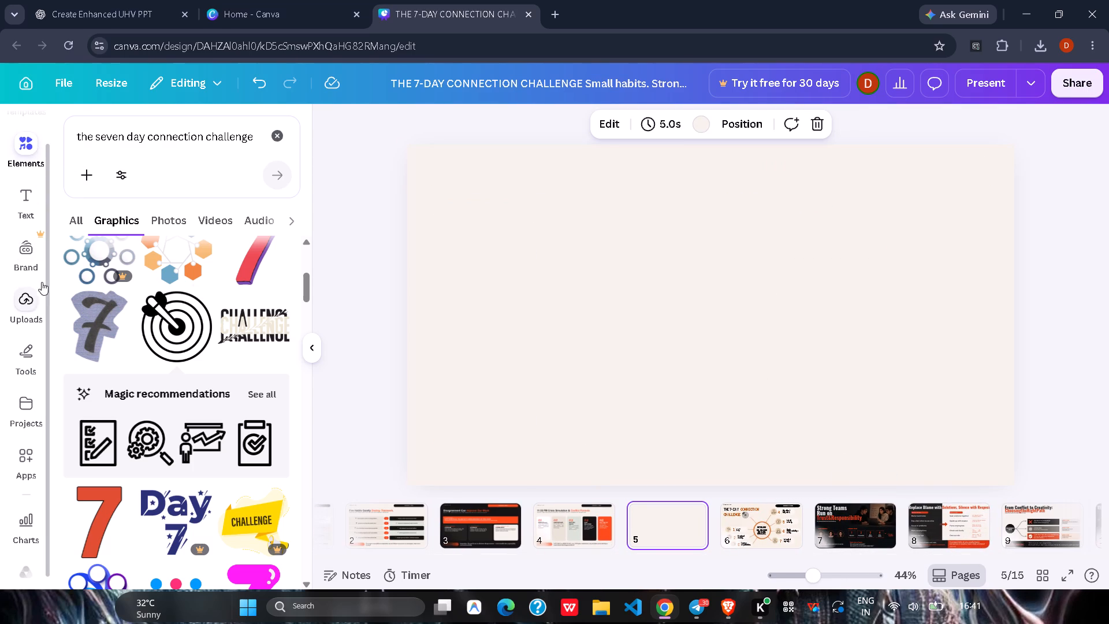
Fill the blank slide 5 with the dark 11:55 PM Crisis Simulation page from the uploaded UHV Teamwork and Trust.pdf.
{"action": "left_click", "coordinate": [23, 301]}
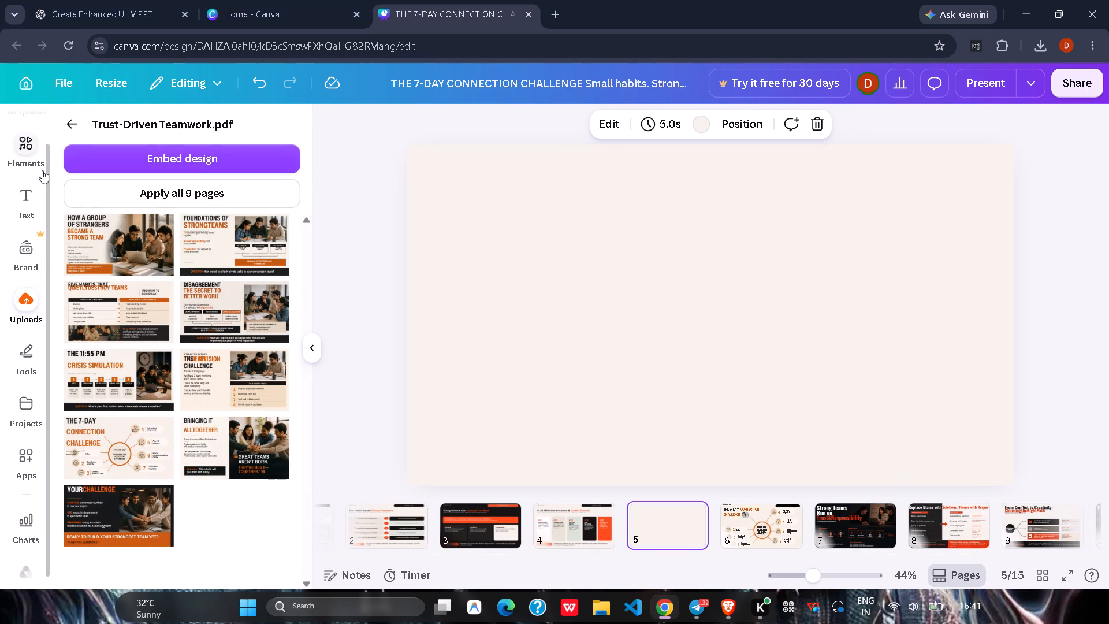
{"action": "left_click", "coordinate": [68, 124]}
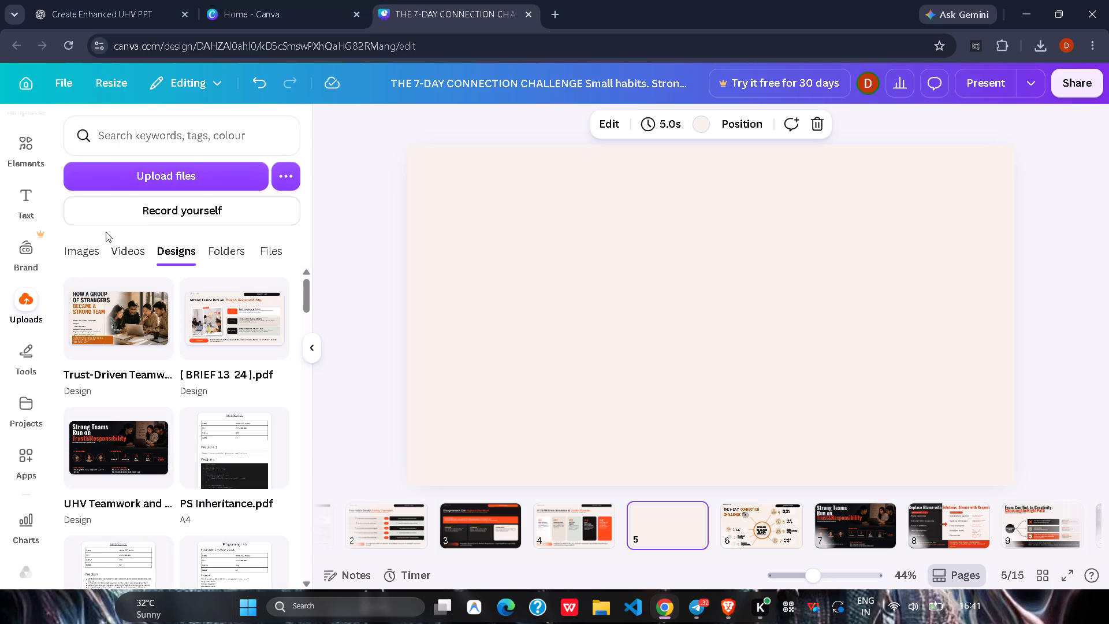
{"action": "left_click", "coordinate": [113, 446]}
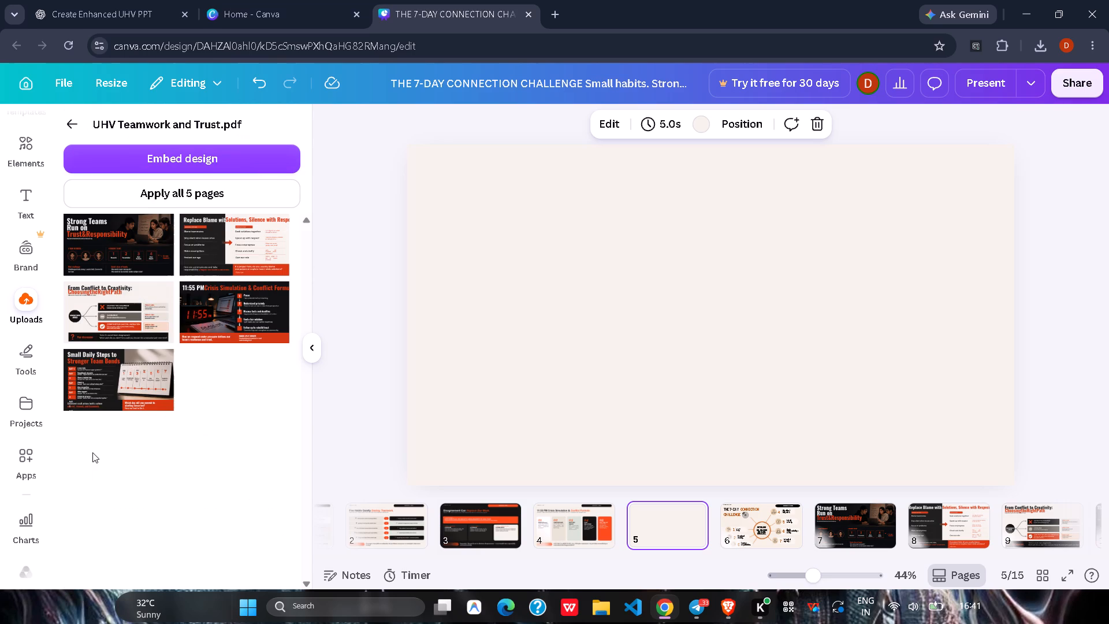
{"action": "left_click", "coordinate": [203, 316]}
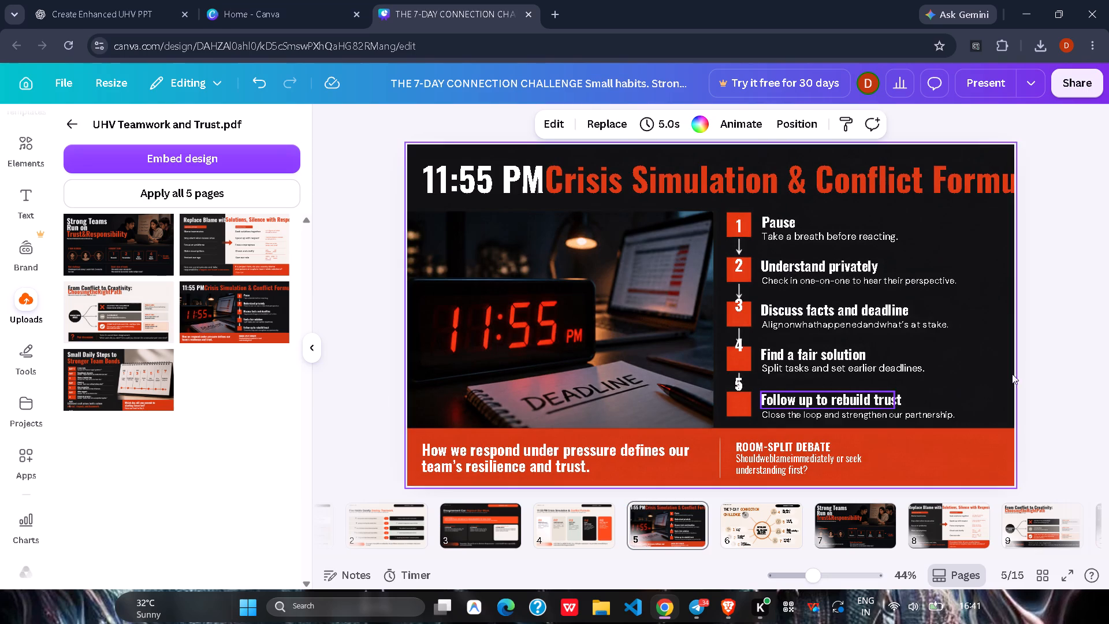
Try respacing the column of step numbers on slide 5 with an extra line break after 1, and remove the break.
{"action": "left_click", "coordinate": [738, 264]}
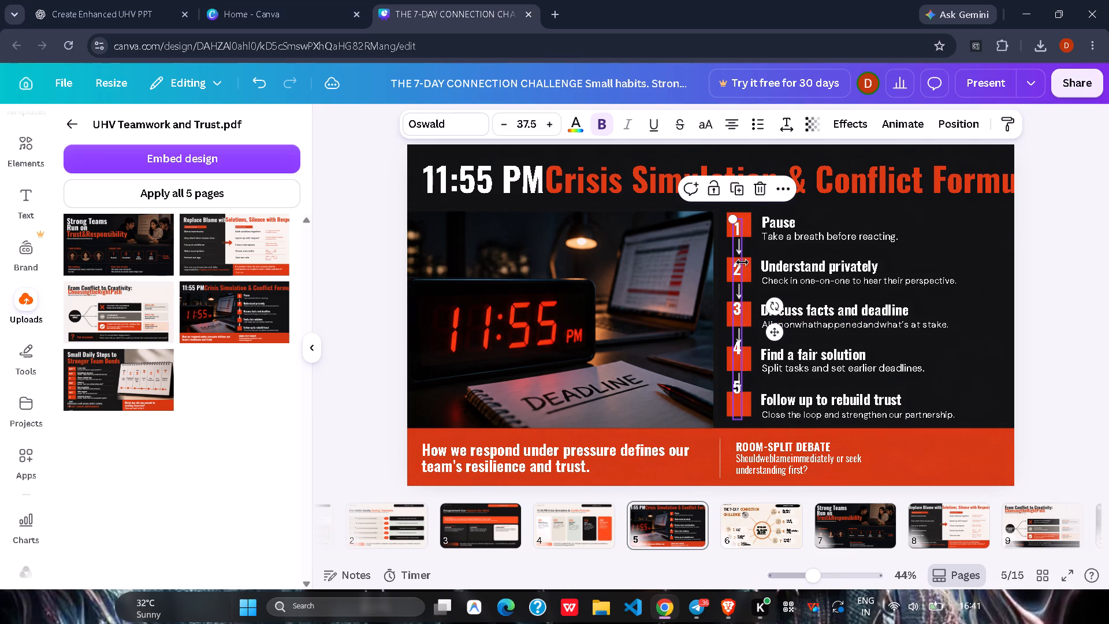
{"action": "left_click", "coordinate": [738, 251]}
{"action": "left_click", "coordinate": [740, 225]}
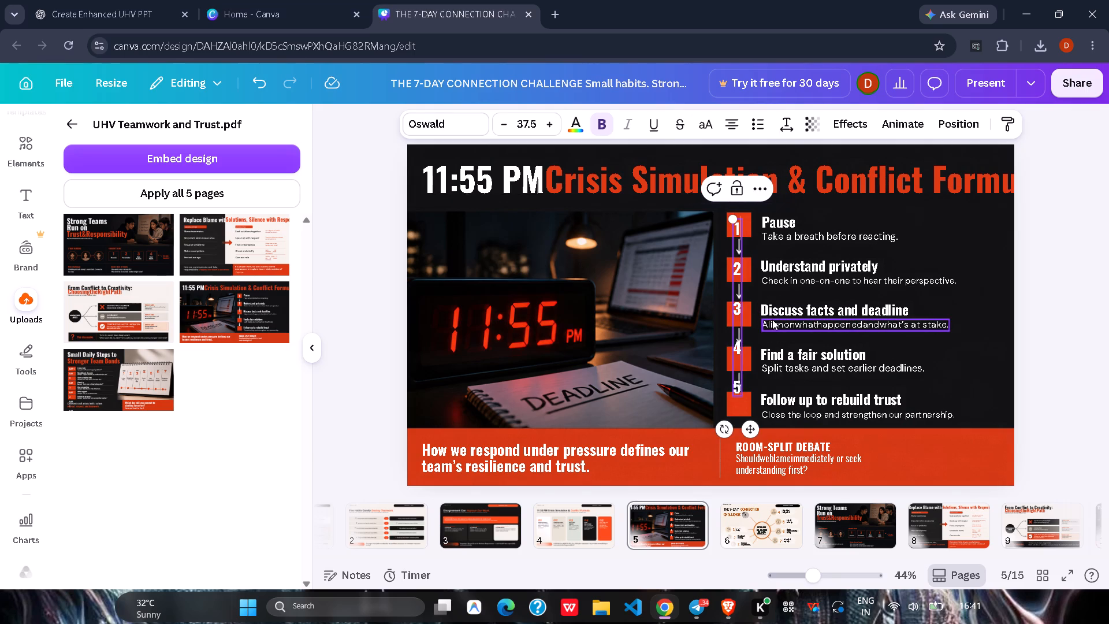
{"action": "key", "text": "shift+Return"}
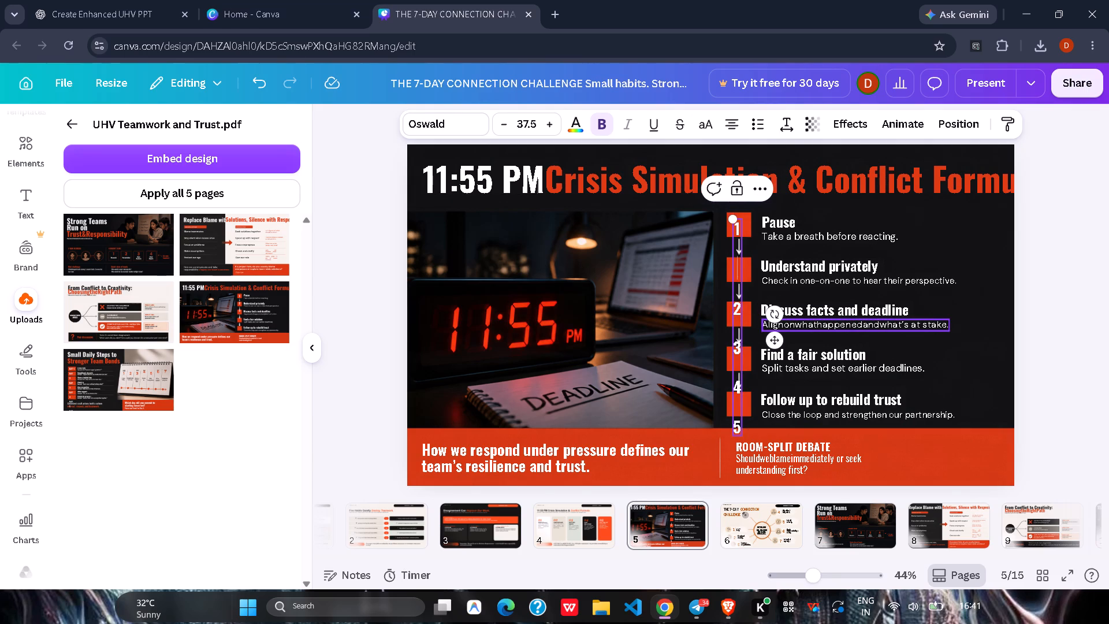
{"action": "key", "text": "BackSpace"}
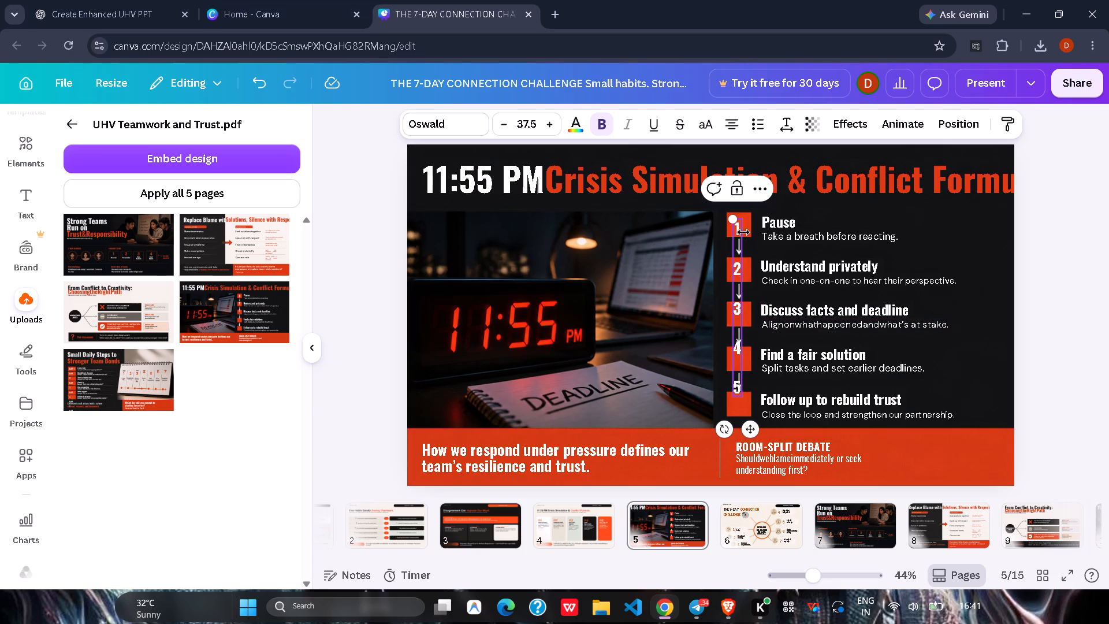
Enlarge the 1–5 number column to about size 42.1 and align each number with its orange square.
{"action": "left_click_drag", "start_coordinate": [727, 220], "coordinate": [718, 214]}
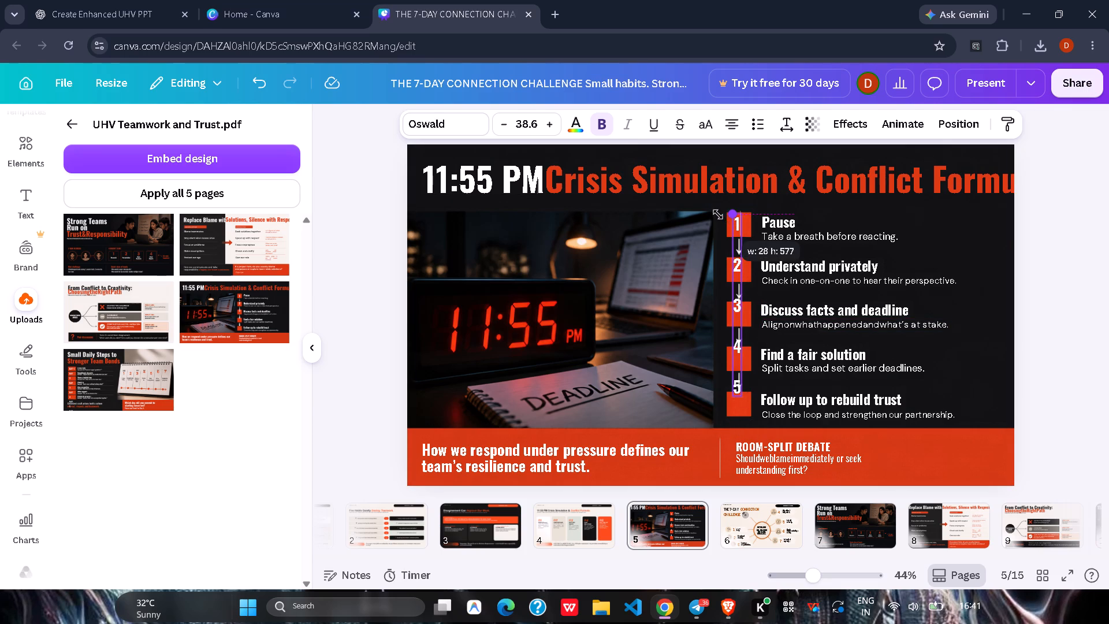
{"action": "left_click_drag", "start_coordinate": [718, 214], "coordinate": [705, 207]}
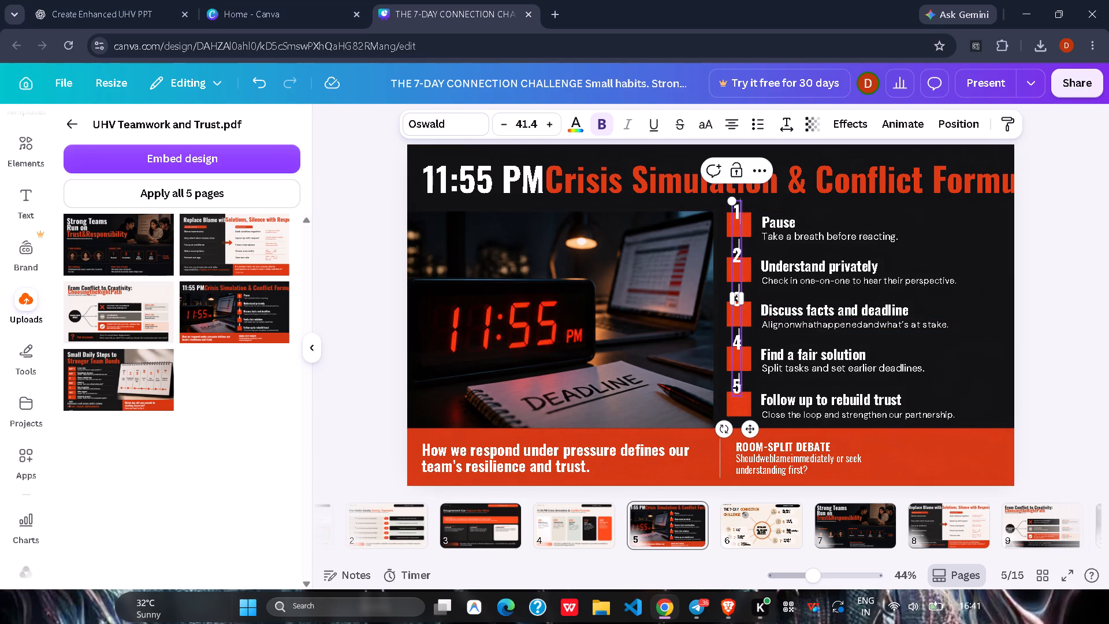
{"action": "left_click", "coordinate": [1078, 300]}
{"action": "left_click_drag", "start_coordinate": [734, 294], "coordinate": [736, 302]}
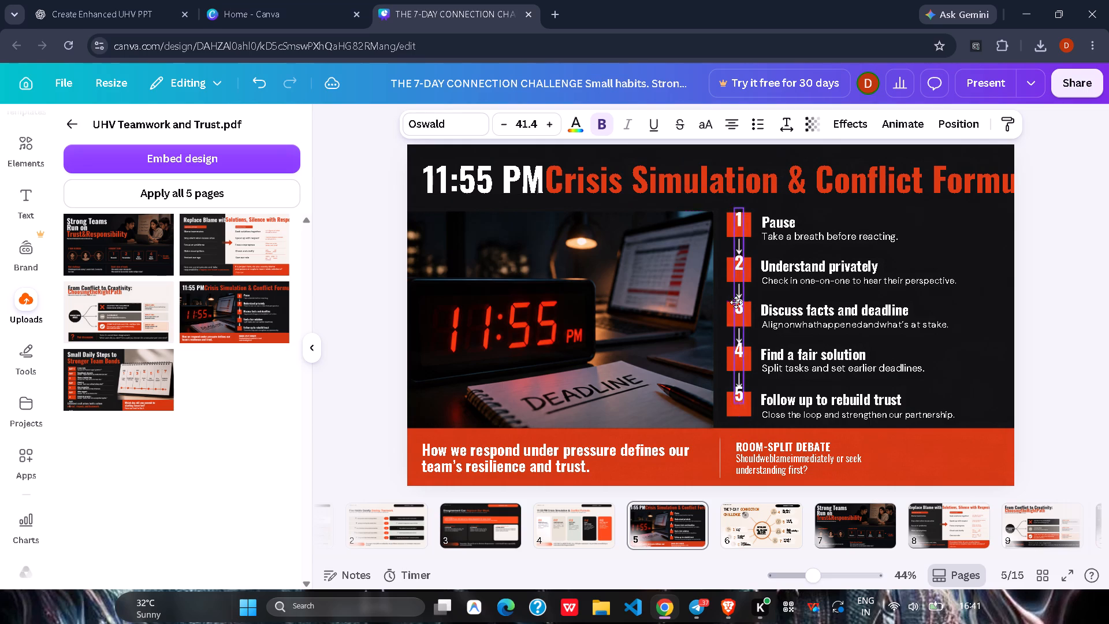
{"action": "left_click_drag", "start_coordinate": [736, 302], "coordinate": [736, 308]}
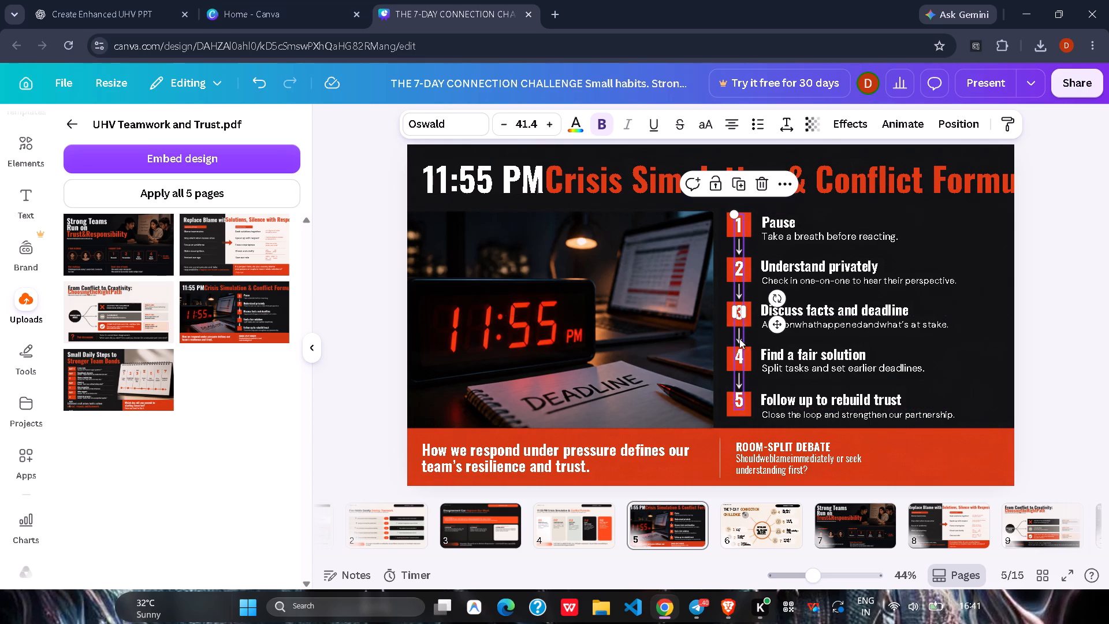
{"action": "left_click_drag", "start_coordinate": [732, 214], "coordinate": [730, 213]}
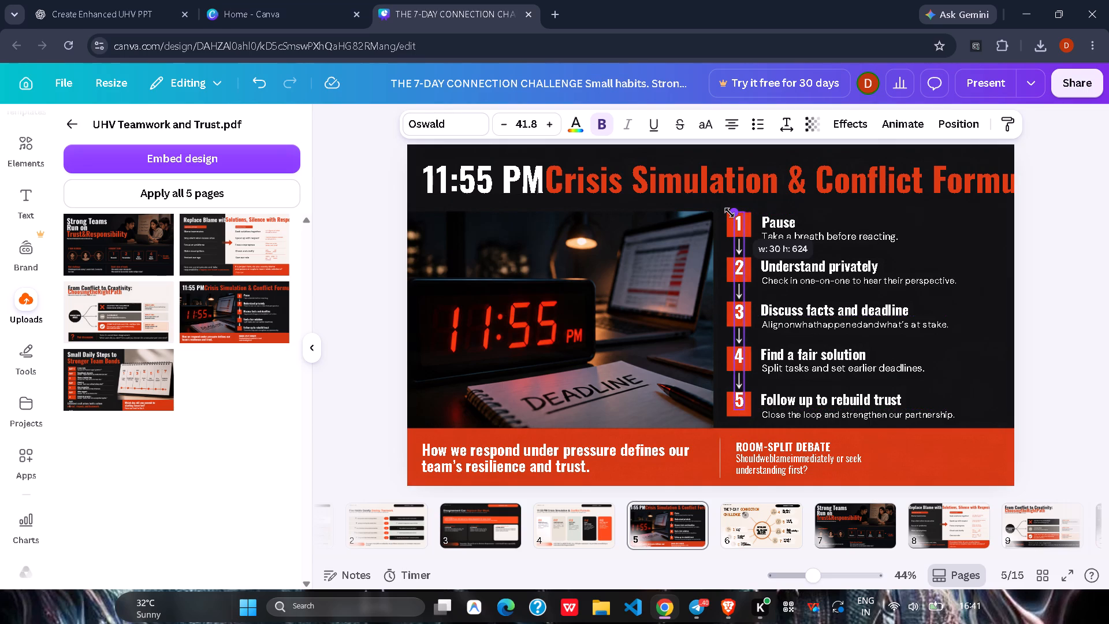
{"action": "left_click_drag", "start_coordinate": [730, 213], "coordinate": [727, 211]}
{"action": "left_click", "coordinate": [1073, 304]}
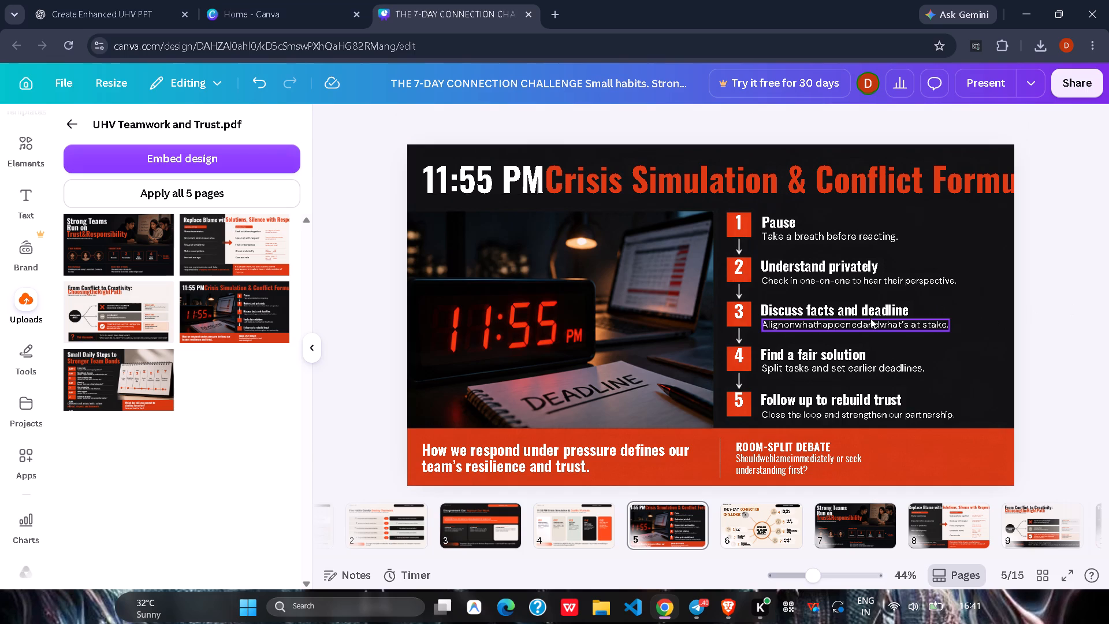
{"action": "left_click", "coordinate": [738, 315]}
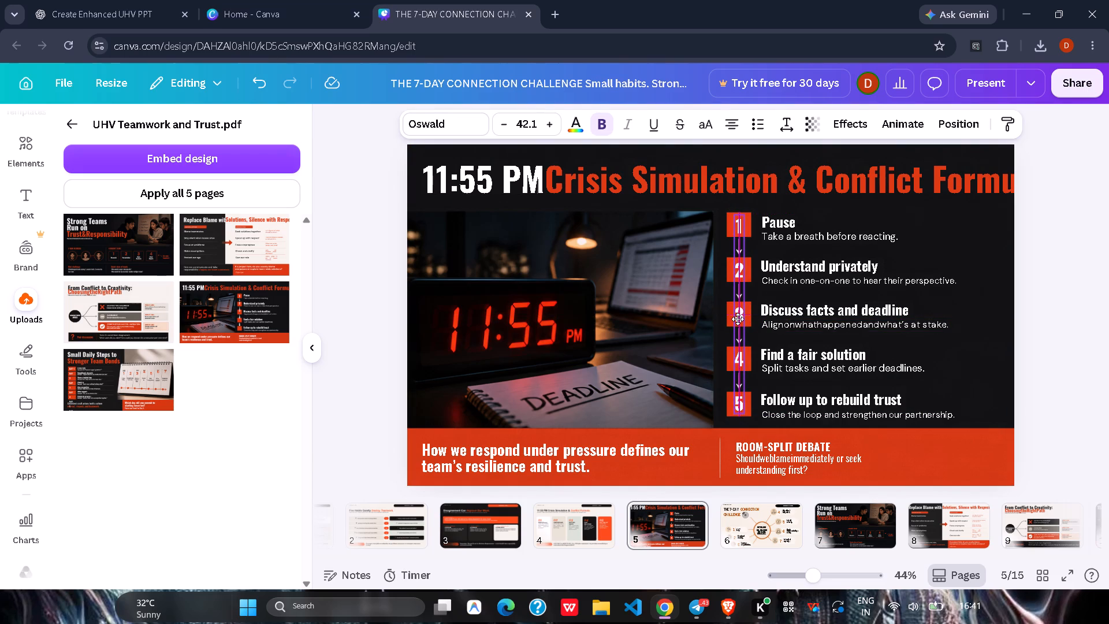
{"action": "left_click", "coordinate": [1047, 379]}
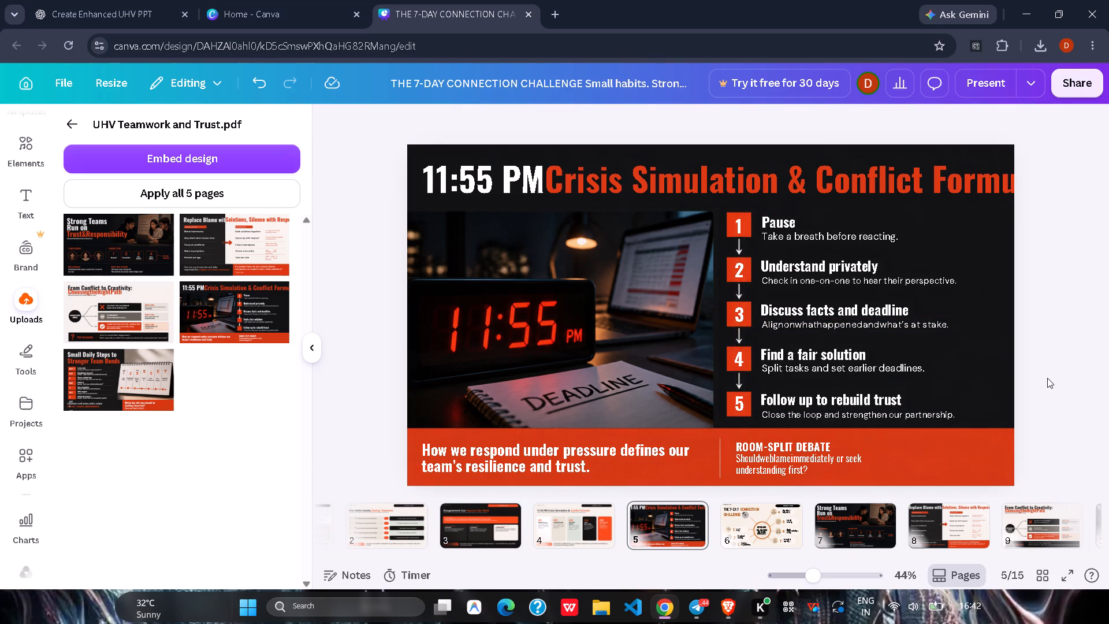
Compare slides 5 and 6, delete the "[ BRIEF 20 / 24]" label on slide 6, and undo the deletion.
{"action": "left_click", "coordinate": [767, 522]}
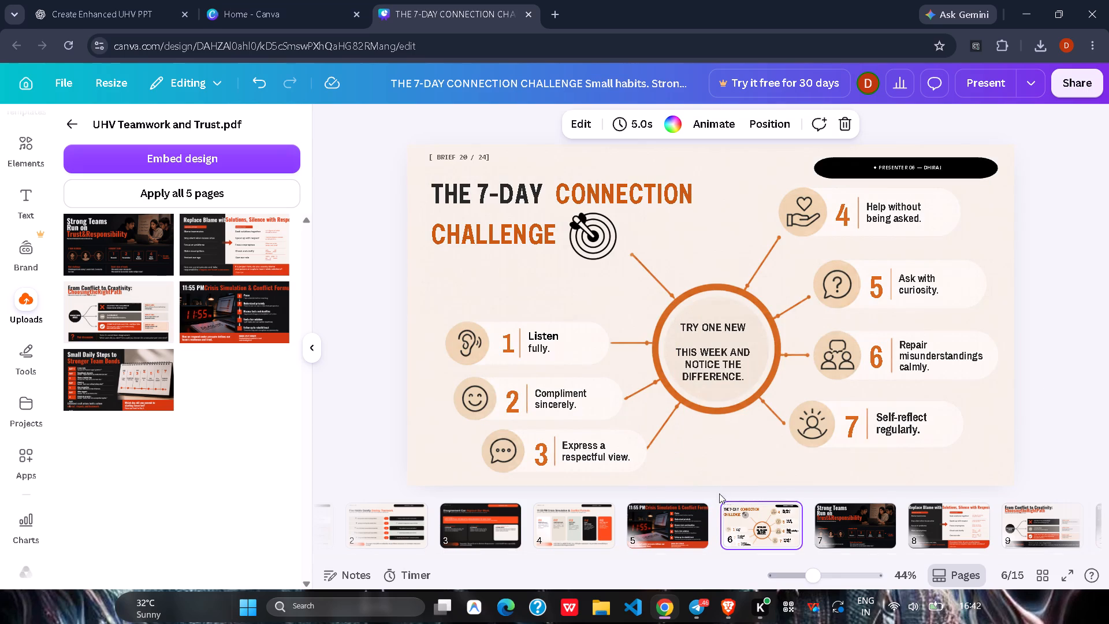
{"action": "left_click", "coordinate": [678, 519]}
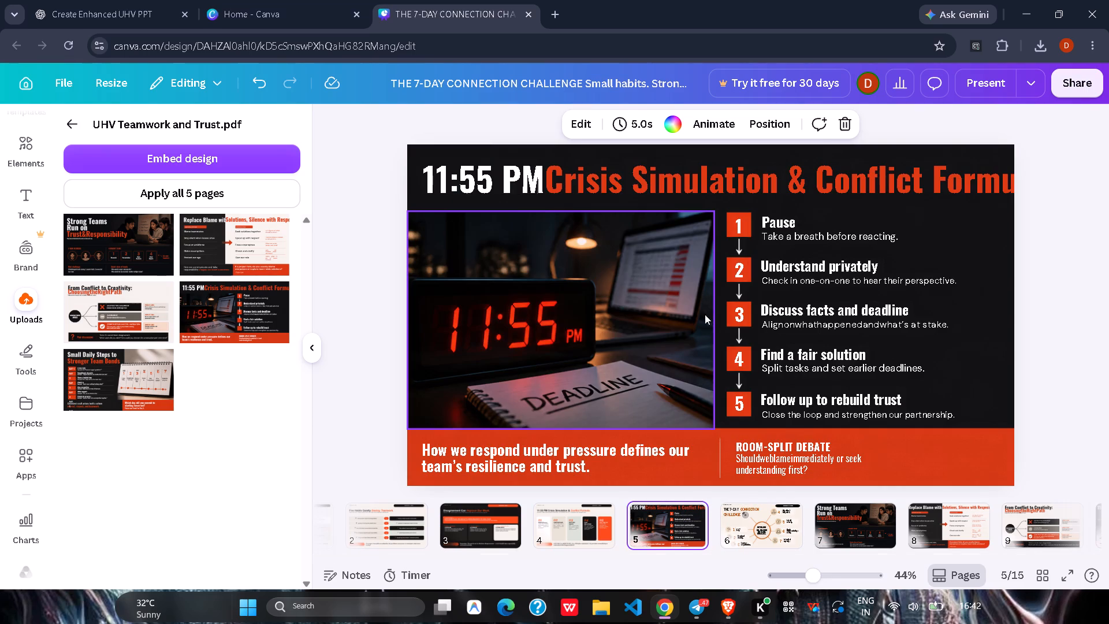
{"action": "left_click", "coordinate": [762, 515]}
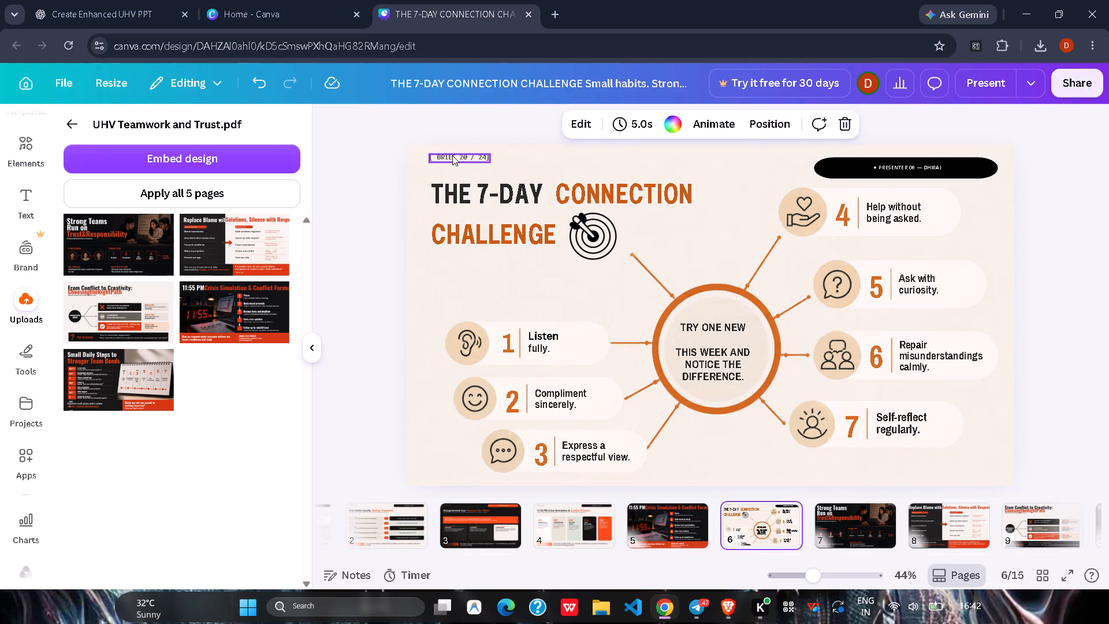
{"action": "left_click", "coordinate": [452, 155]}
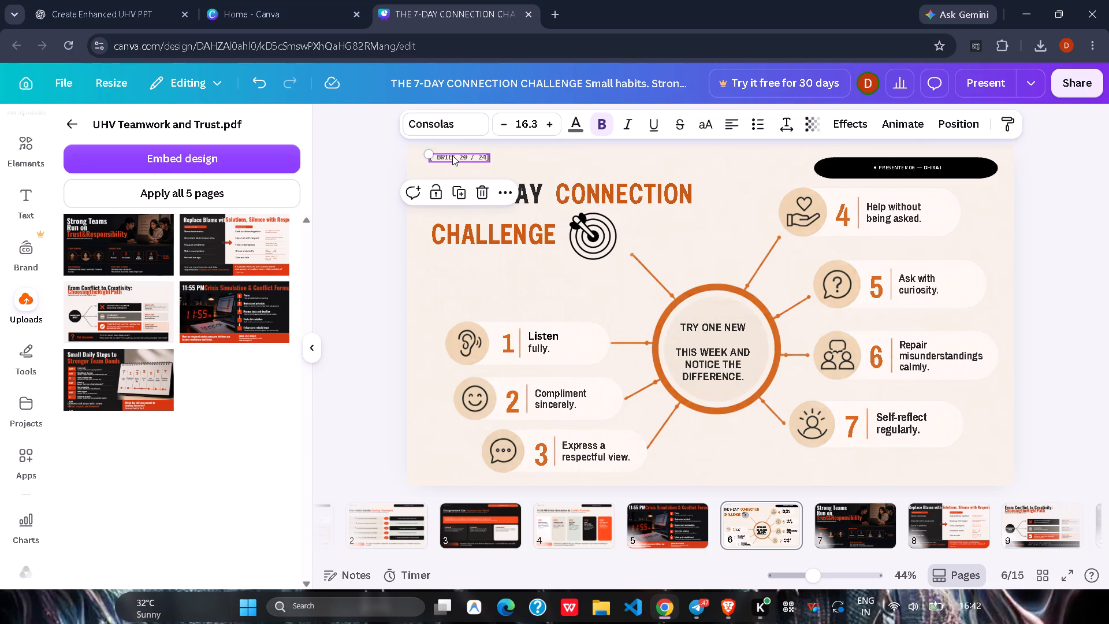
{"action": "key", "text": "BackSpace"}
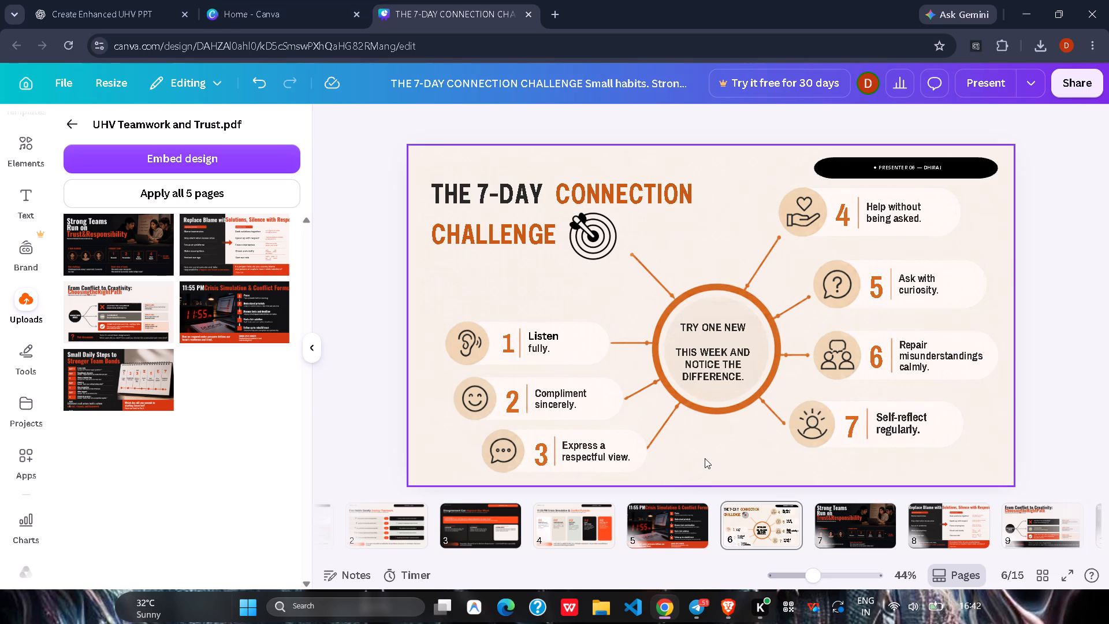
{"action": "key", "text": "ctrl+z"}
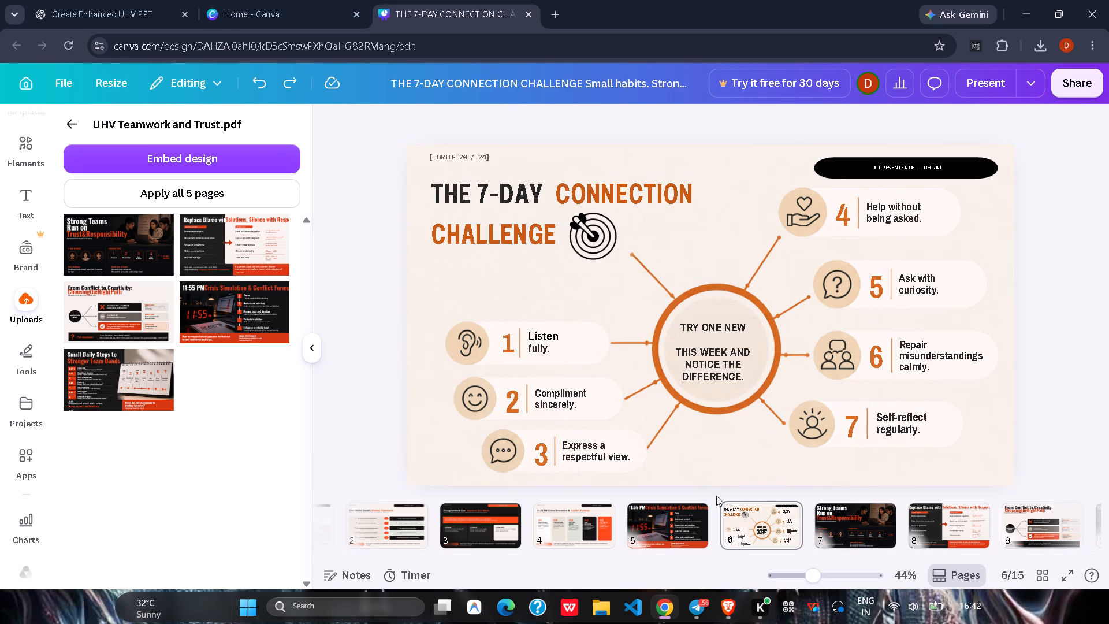
Compare the original 11:55 PM Crisis Simulation page on slide 4 with the dark version on slide 5.
{"action": "left_click", "coordinate": [676, 535]}
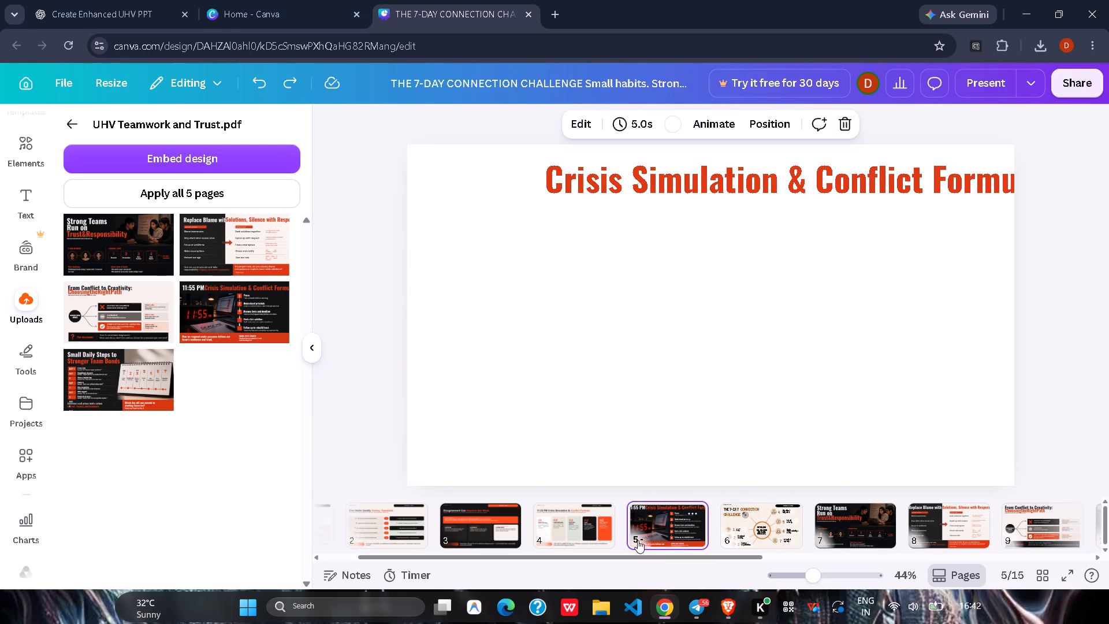
{"action": "left_click", "coordinate": [590, 526]}
{"action": "left_click", "coordinate": [654, 512]}
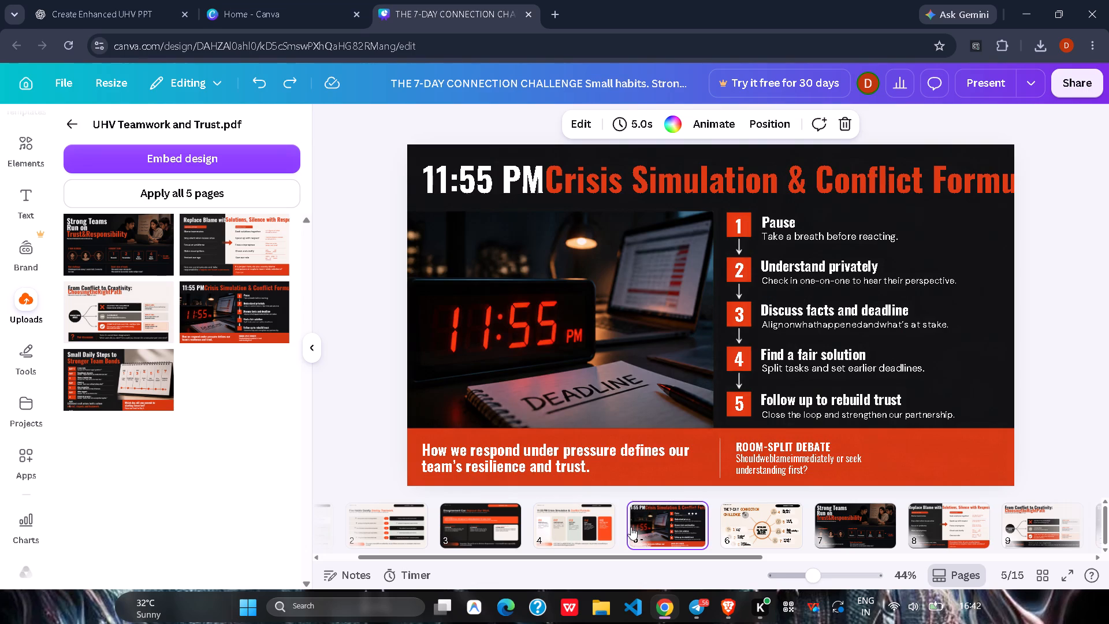
{"action": "left_click", "coordinate": [587, 529]}
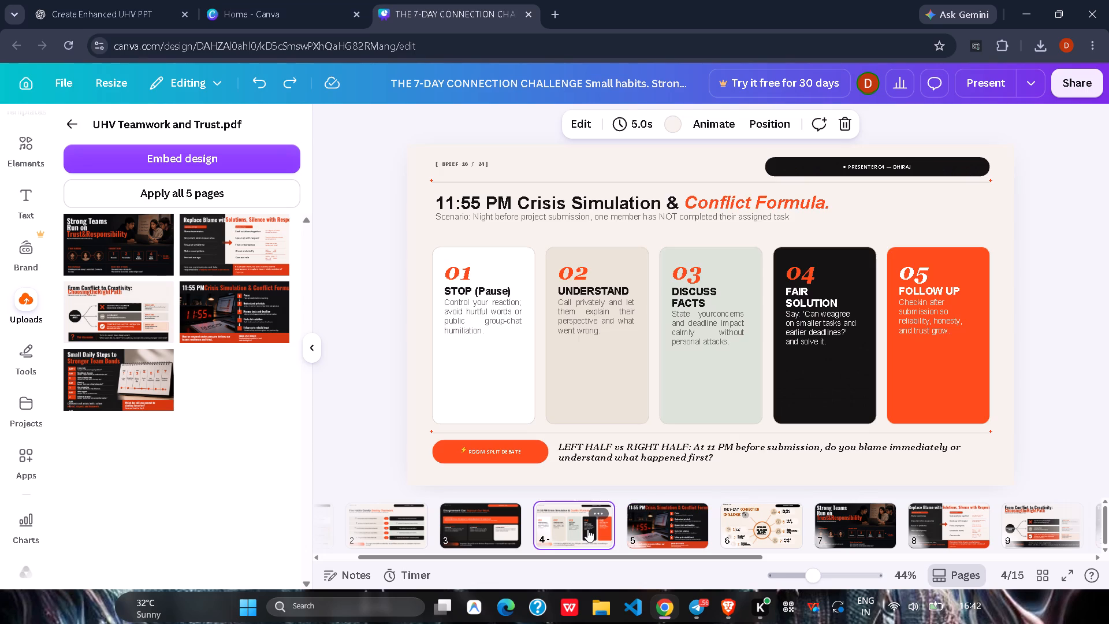
{"action": "left_click", "coordinate": [650, 526]}
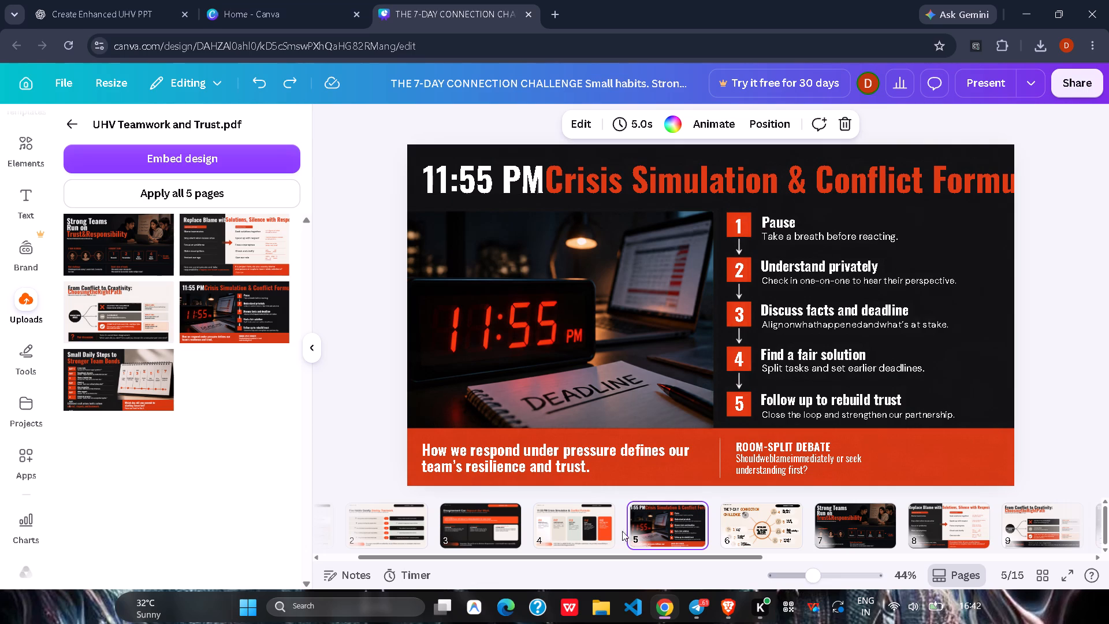
{"action": "left_click", "coordinate": [590, 526]}
{"action": "left_click", "coordinate": [653, 510]}
{"action": "left_click", "coordinate": [586, 514]}
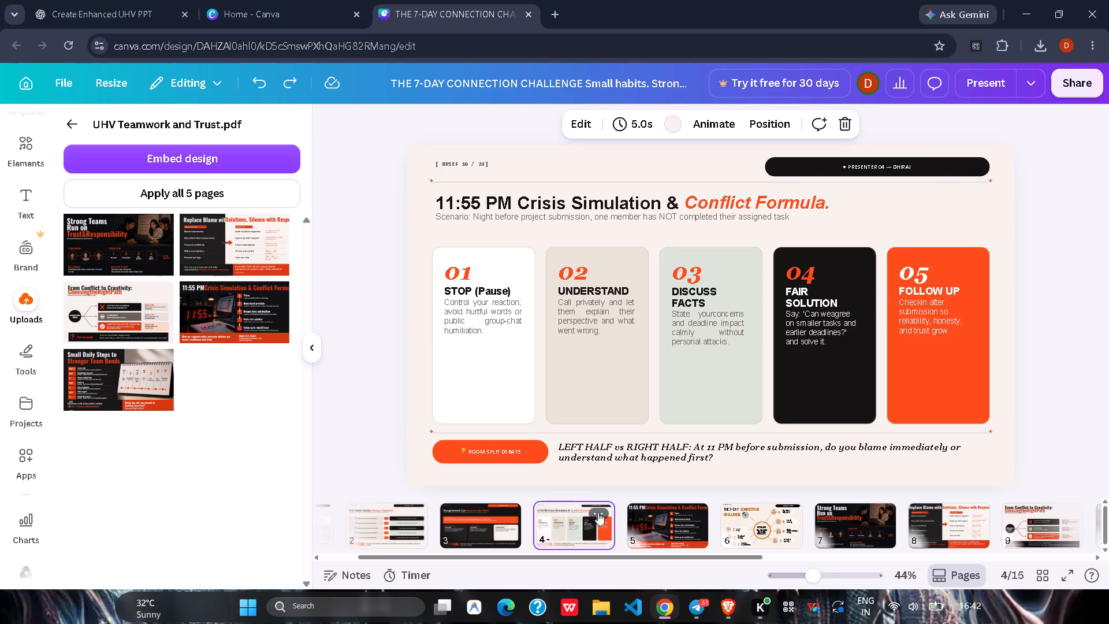
{"action": "left_click", "coordinate": [667, 519]}
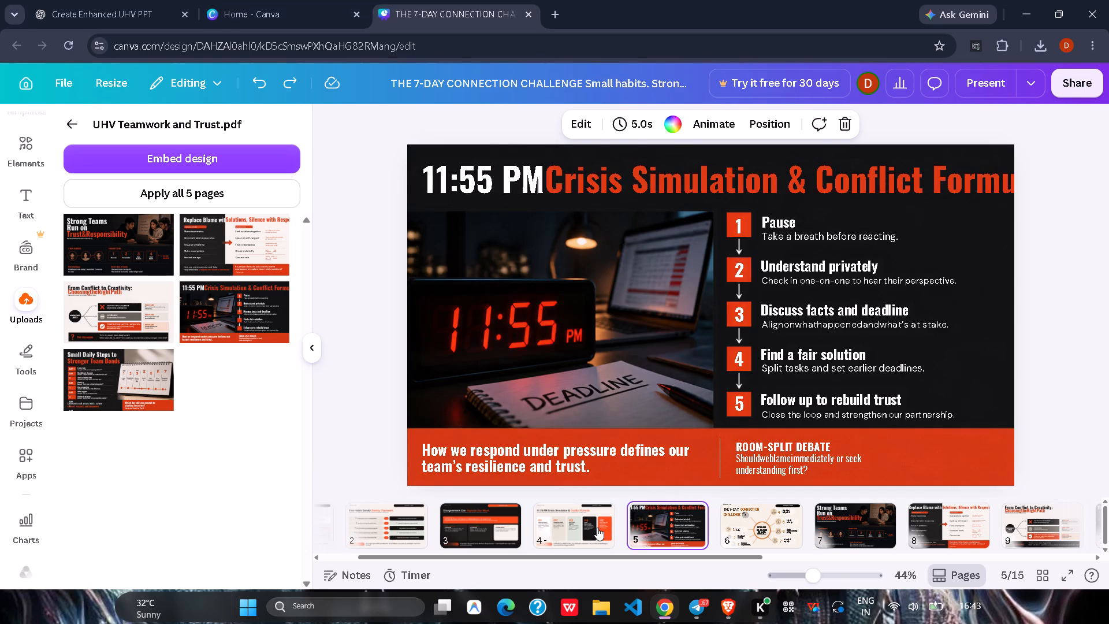
Shrink the slide 5 title to about size 76.2 and reposition it so the full line fits across the slide.
{"action": "left_click_drag", "start_coordinate": [672, 188], "coordinate": [665, 183]}
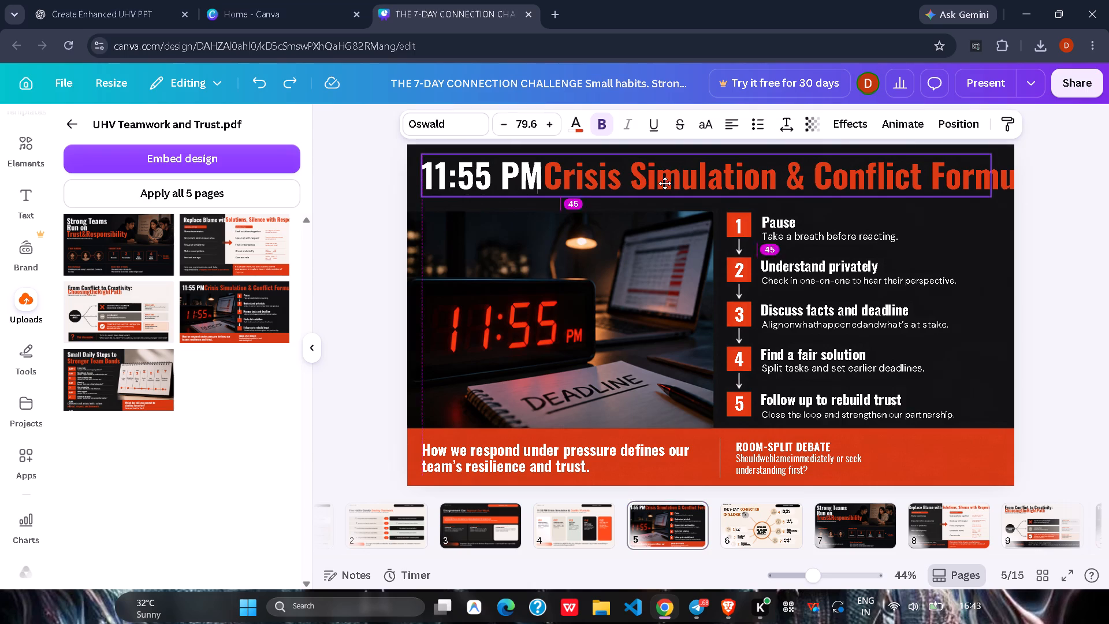
{"action": "left_click_drag", "start_coordinate": [665, 183], "coordinate": [660, 183]}
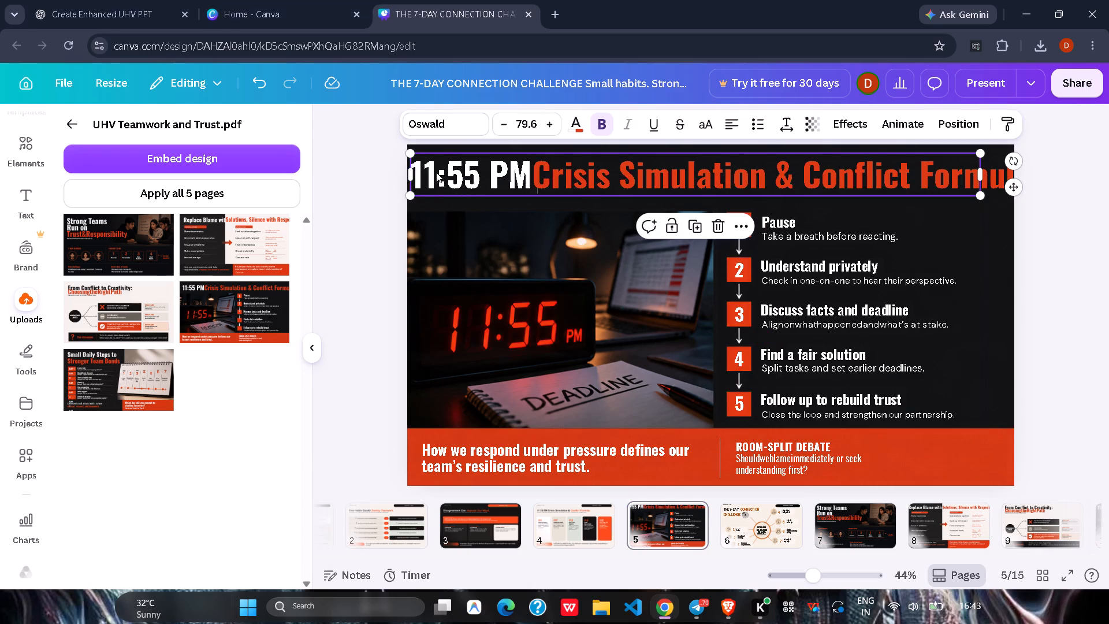
{"action": "left_click_drag", "start_coordinate": [410, 153], "coordinate": [434, 158]}
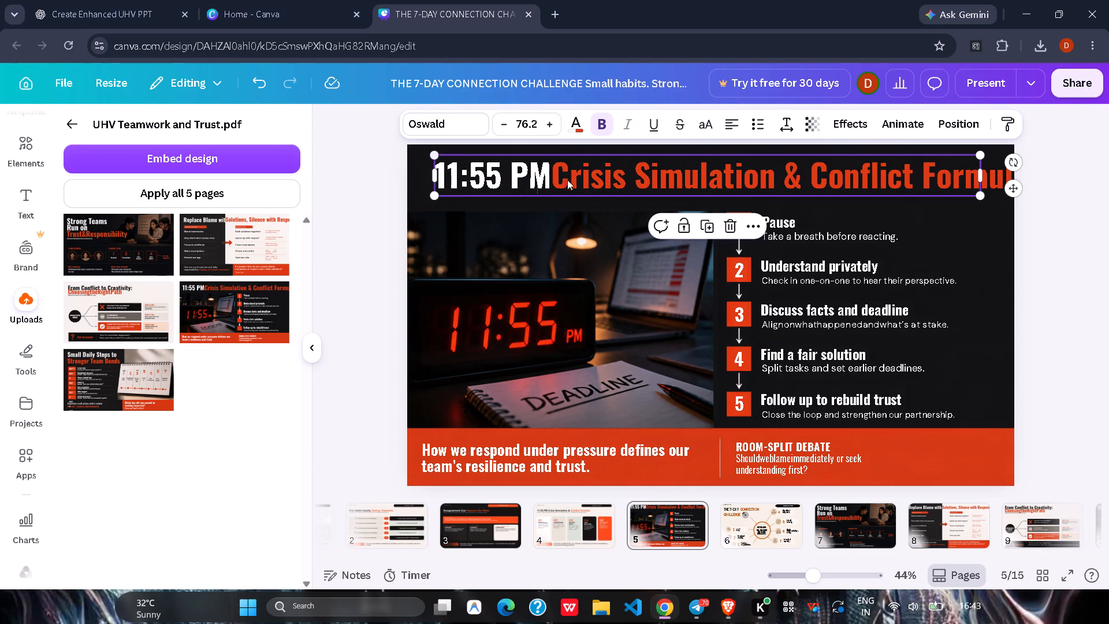
{"action": "left_click_drag", "start_coordinate": [575, 178], "coordinate": [550, 187]}
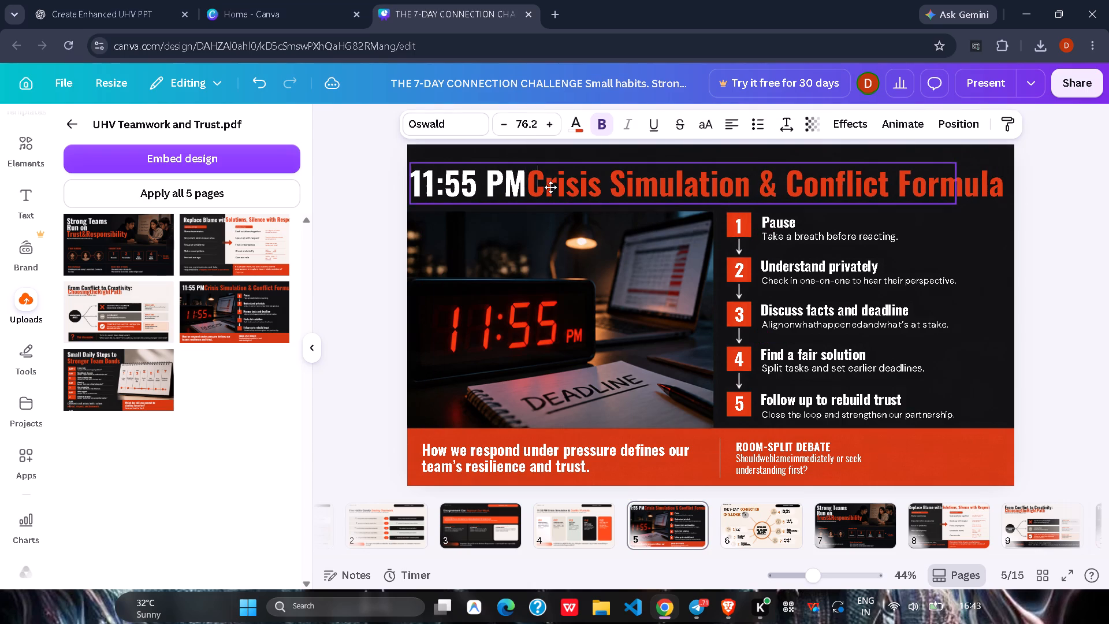
{"action": "left_click_drag", "start_coordinate": [550, 187], "coordinate": [553, 187]}
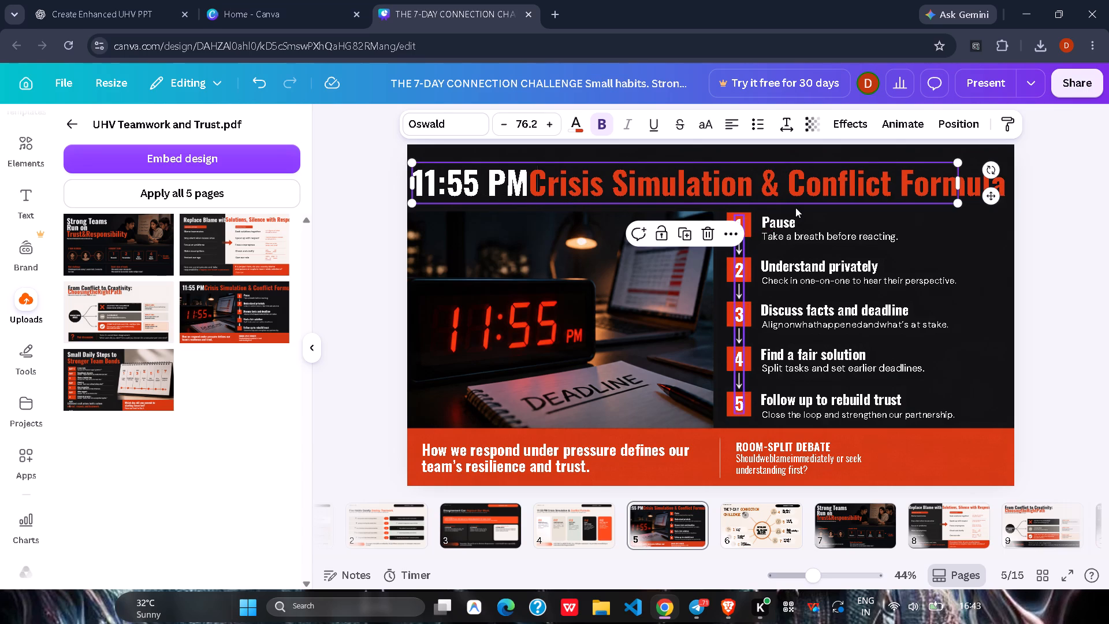
{"action": "left_click", "coordinate": [1054, 204]}
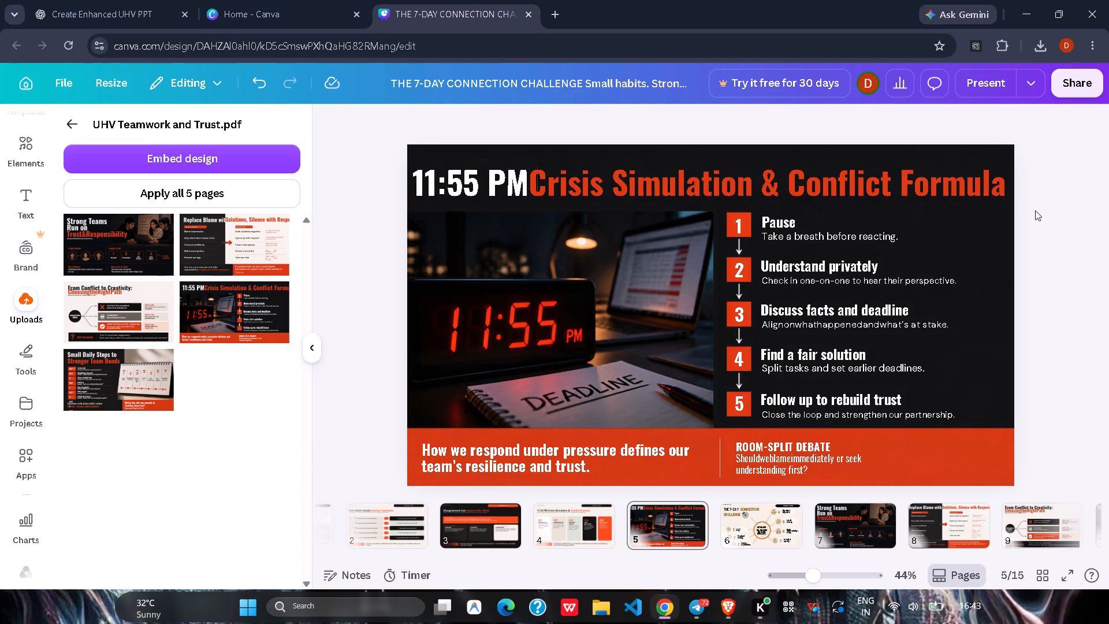
{"action": "left_click", "coordinate": [764, 518]}
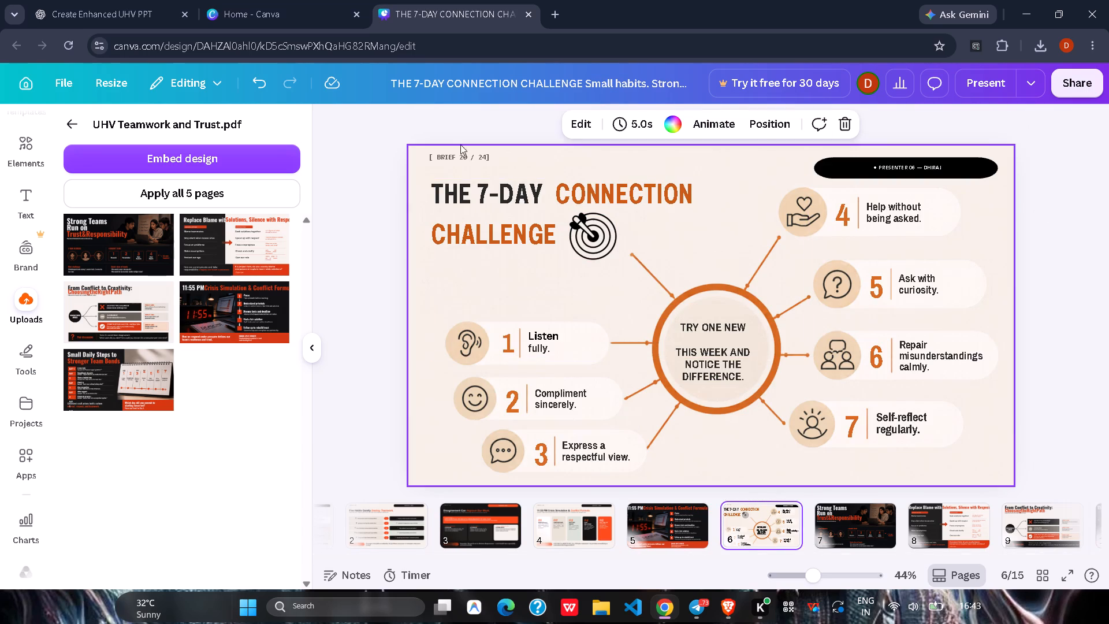
{"action": "left_click", "coordinate": [460, 155]}
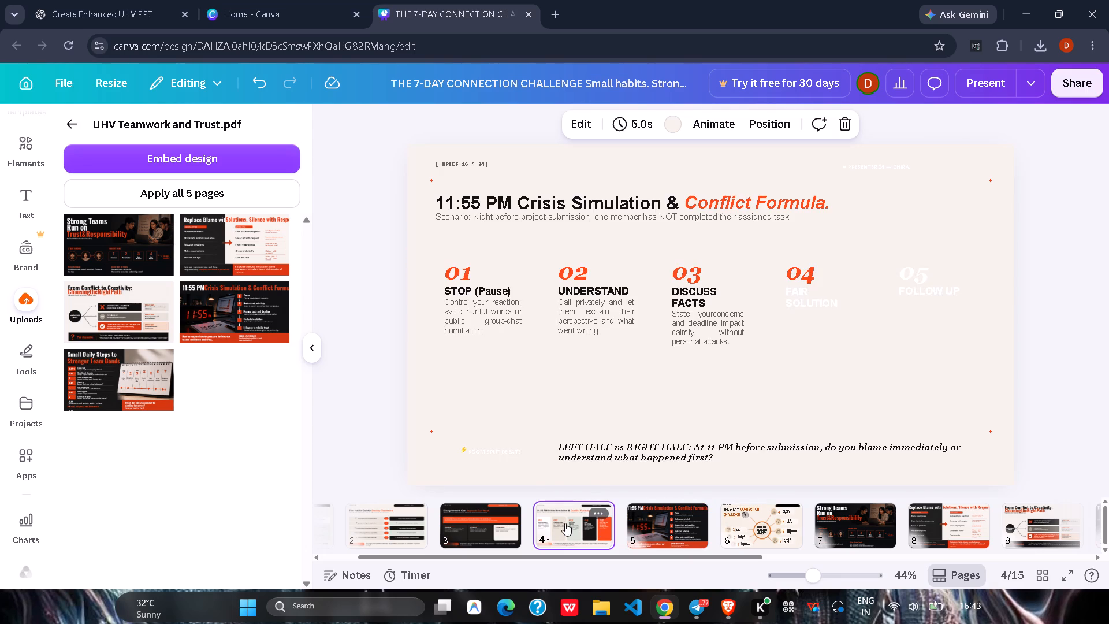
{"action": "left_click_drag", "start_coordinate": [469, 165], "coordinate": [606, 396]}
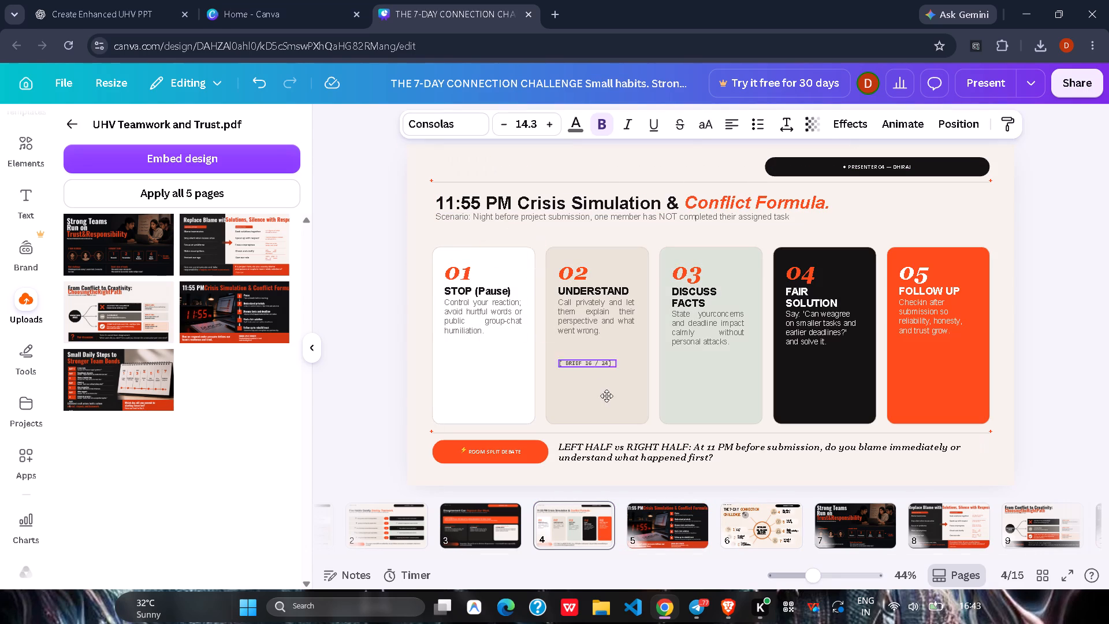
{"action": "left_click_drag", "start_coordinate": [606, 396], "coordinate": [467, 377]}
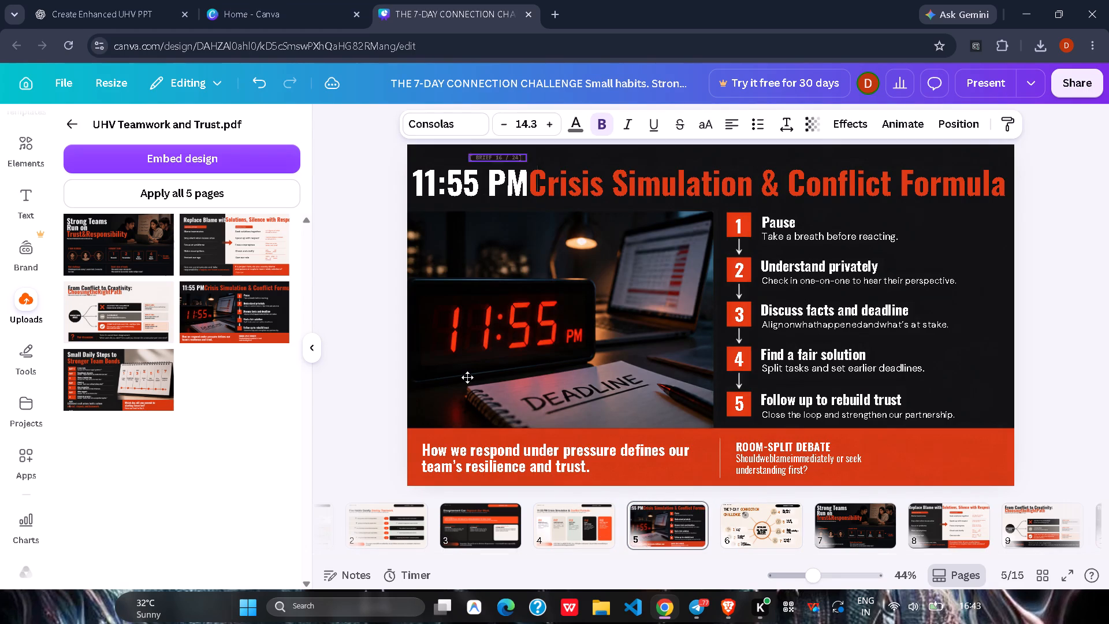
{"action": "left_click_drag", "start_coordinate": [467, 377], "coordinate": [417, 373]}
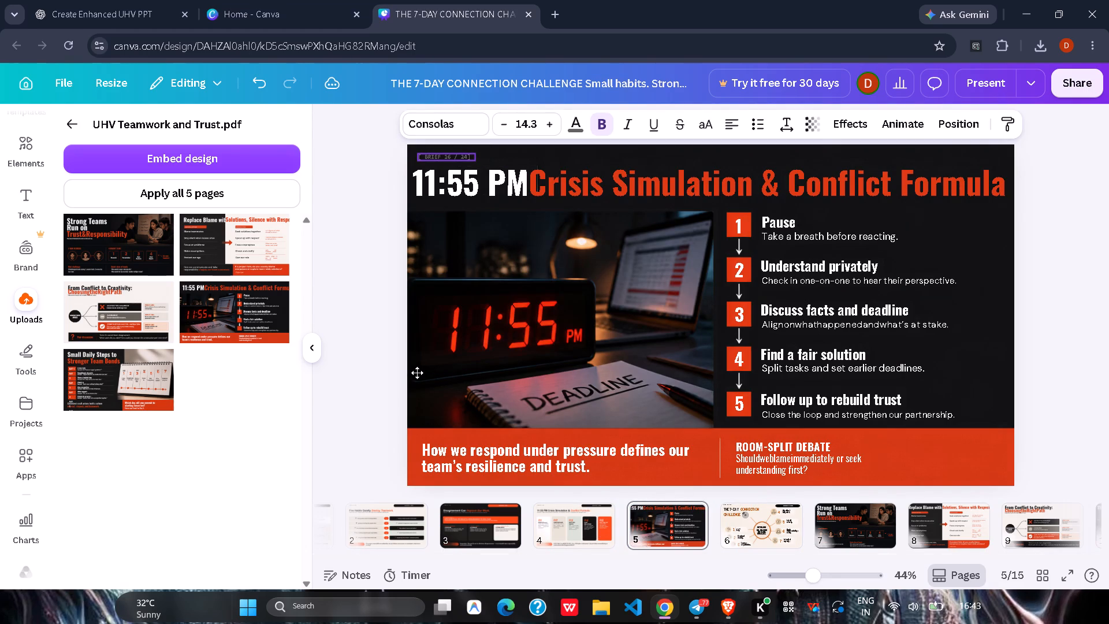
{"action": "left_click_drag", "start_coordinate": [417, 373], "coordinate": [412, 372]}
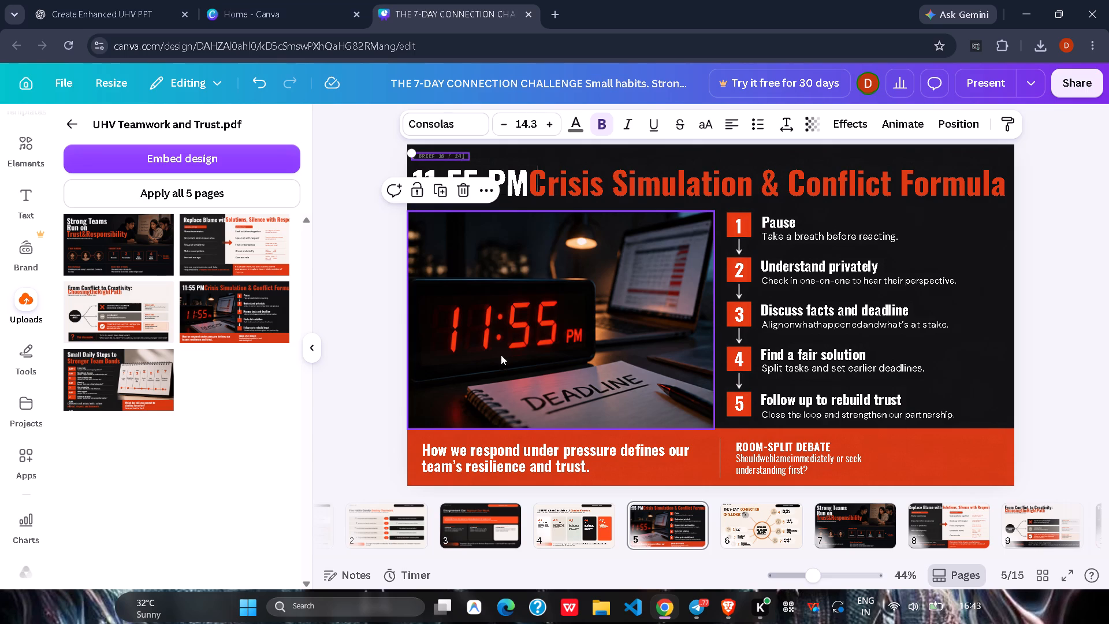
{"action": "left_click", "coordinate": [1072, 295]}
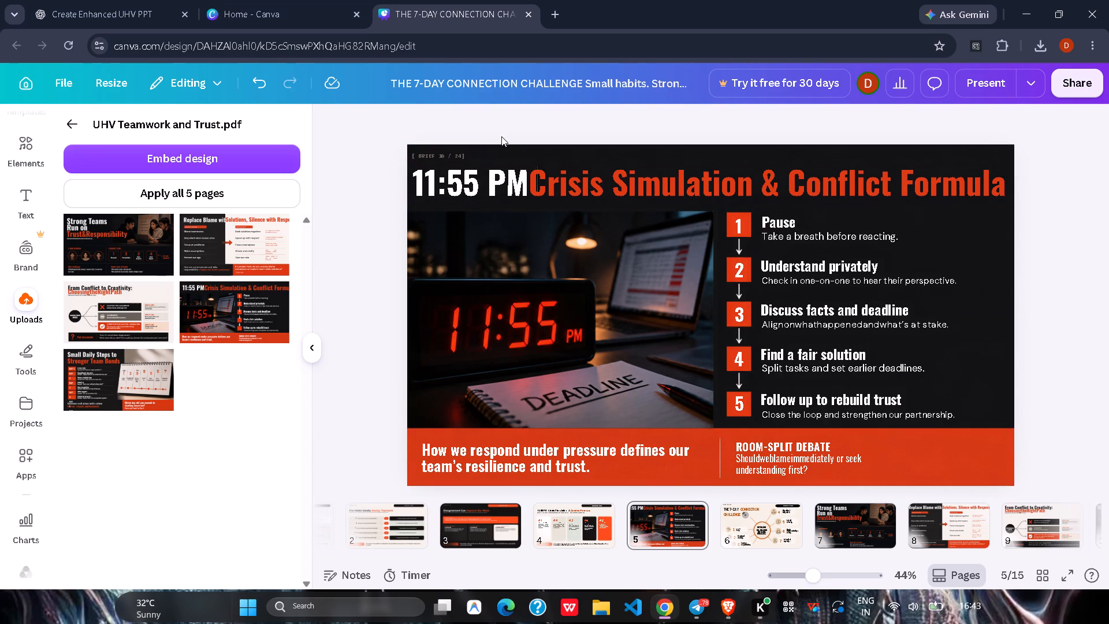
Change the text colour of the "[ BRIEF 16 / 24]" label on slide 5 to white.
{"action": "left_click", "coordinate": [454, 155]}
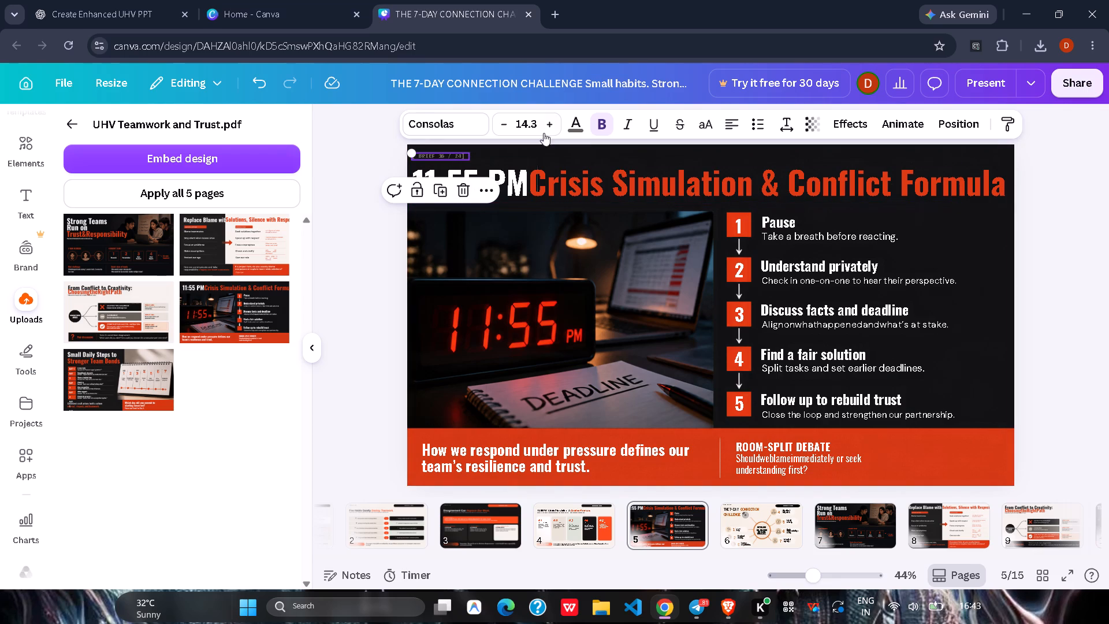
{"action": "left_click", "coordinate": [574, 124]}
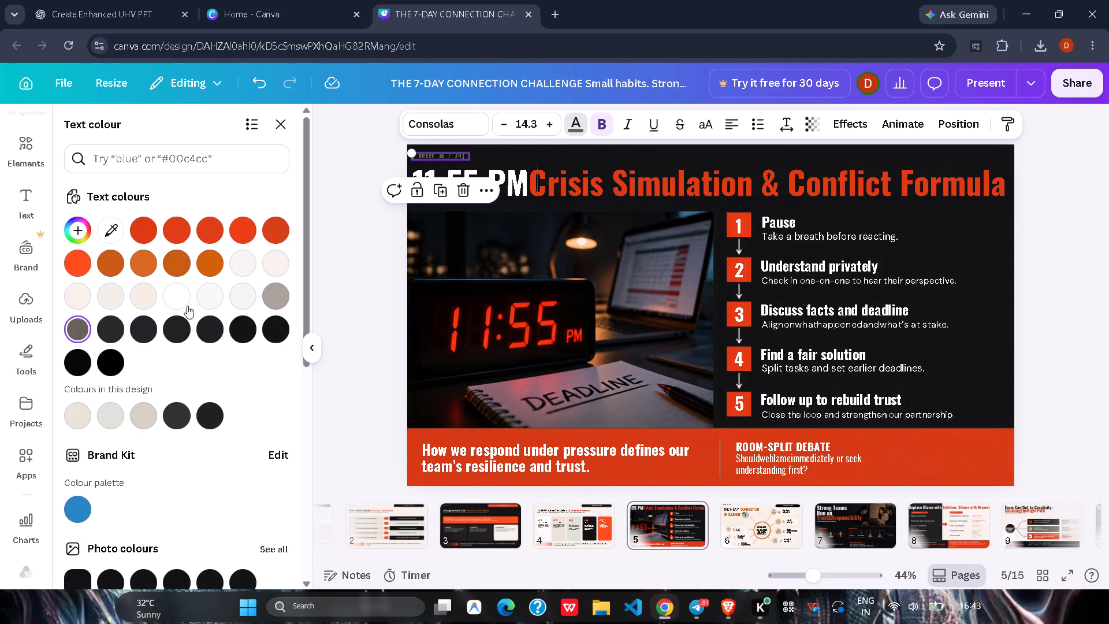
{"action": "scroll", "coordinate": [174, 322], "scroll_direction": "down", "scroll_amount": 11}
{"action": "scroll", "coordinate": [195, 444], "scroll_direction": "up", "scroll_amount": 3}
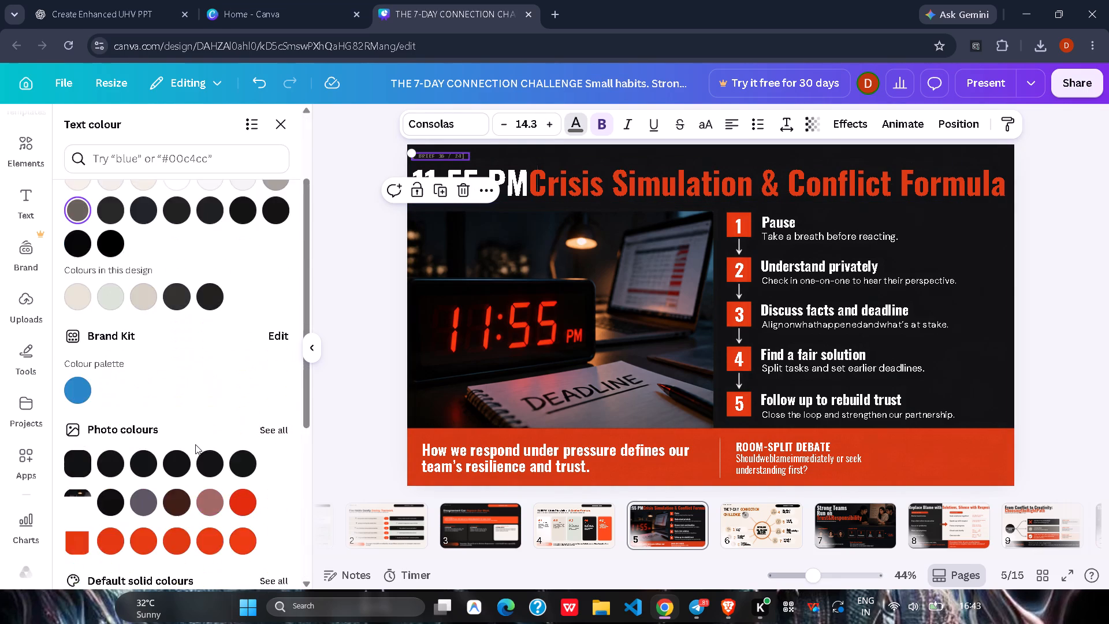
{"action": "scroll", "coordinate": [195, 444], "scroll_direction": "up", "scroll_amount": 5}
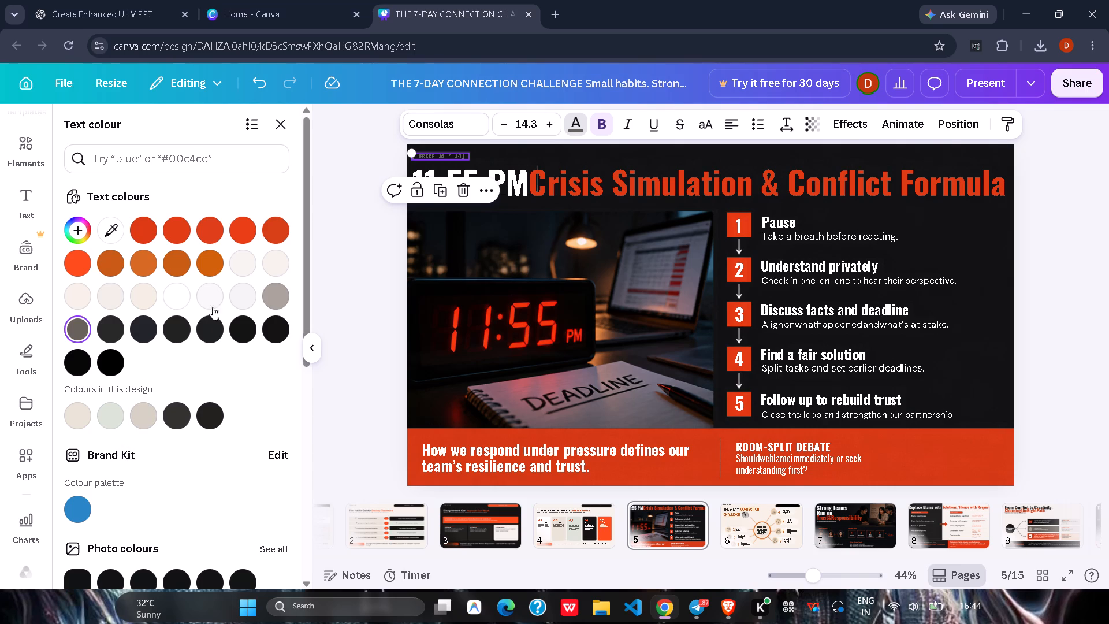
{"action": "left_click", "coordinate": [177, 292]}
{"action": "left_click", "coordinate": [360, 312]}
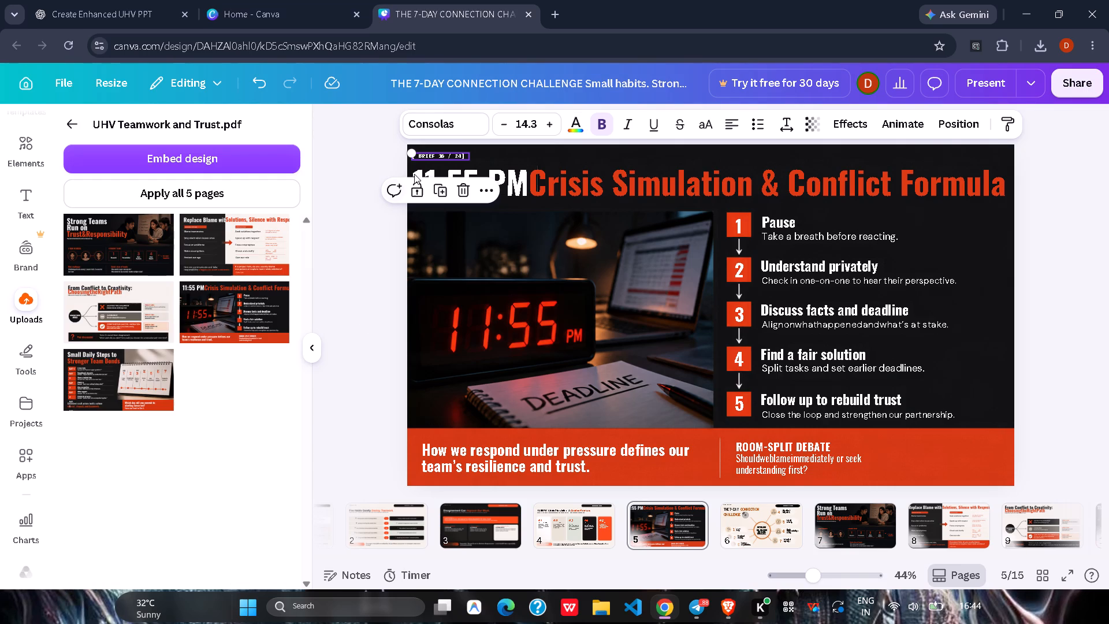
{"action": "left_click", "coordinate": [379, 279]}
Increase the "[ BRIEF 16 / 24]" label on slide 5 to font size 15.3.
{"action": "left_click", "coordinate": [453, 155]}
{"action": "left_click", "coordinate": [549, 118]}
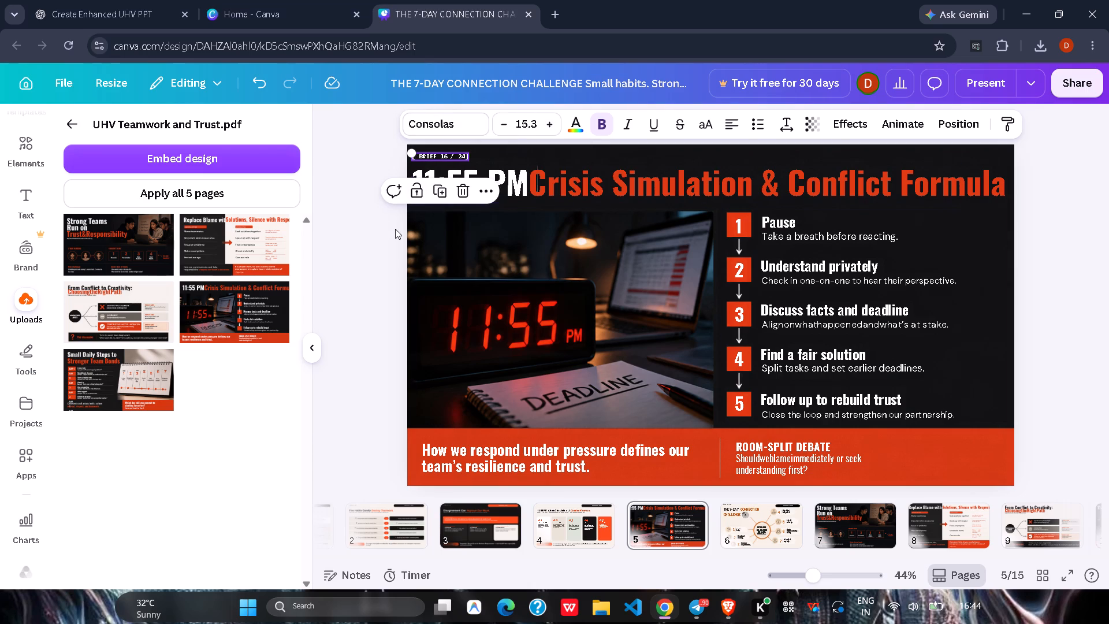
{"action": "left_click", "coordinate": [393, 231]}
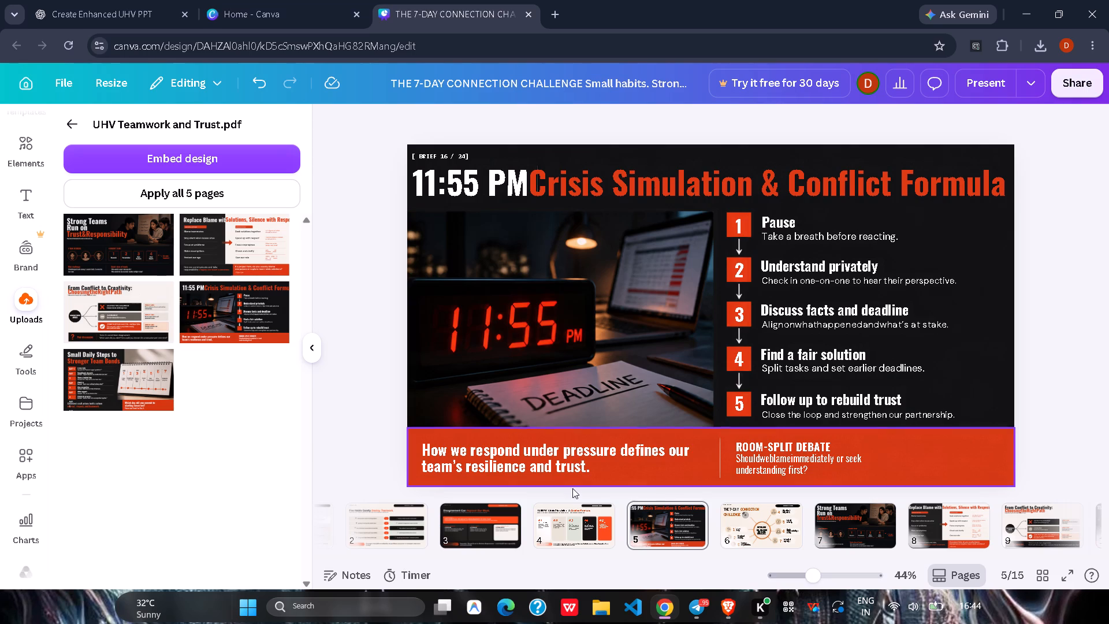
Move the presenter 04 label from slide 4 to slide 5, above the end of the title.
{"action": "left_click", "coordinate": [585, 534]}
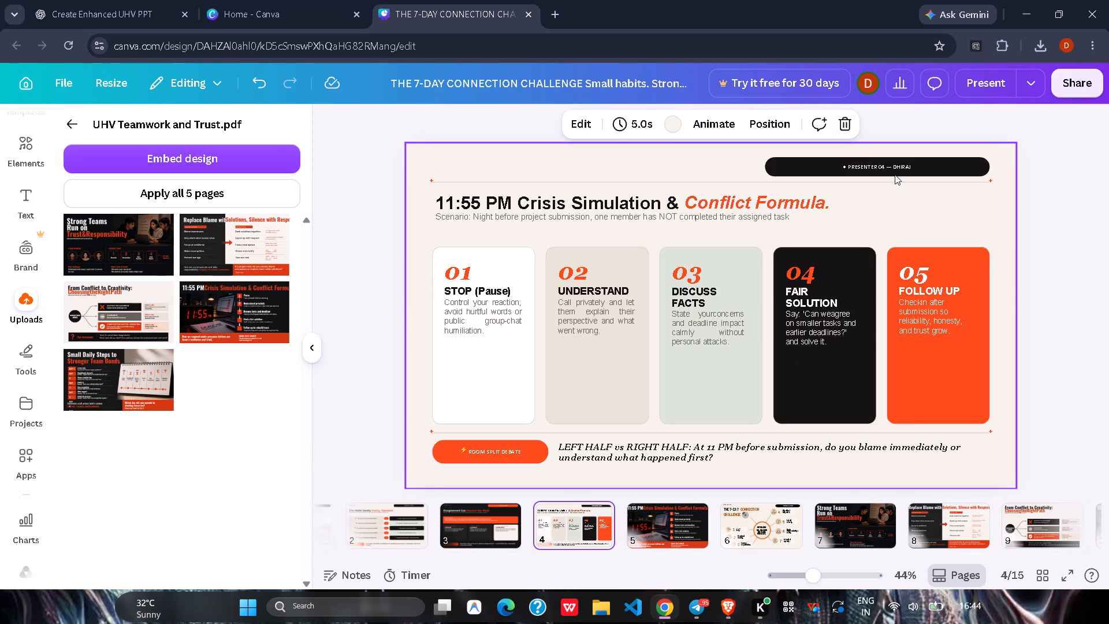
{"action": "left_click_drag", "start_coordinate": [879, 163], "coordinate": [756, 395]}
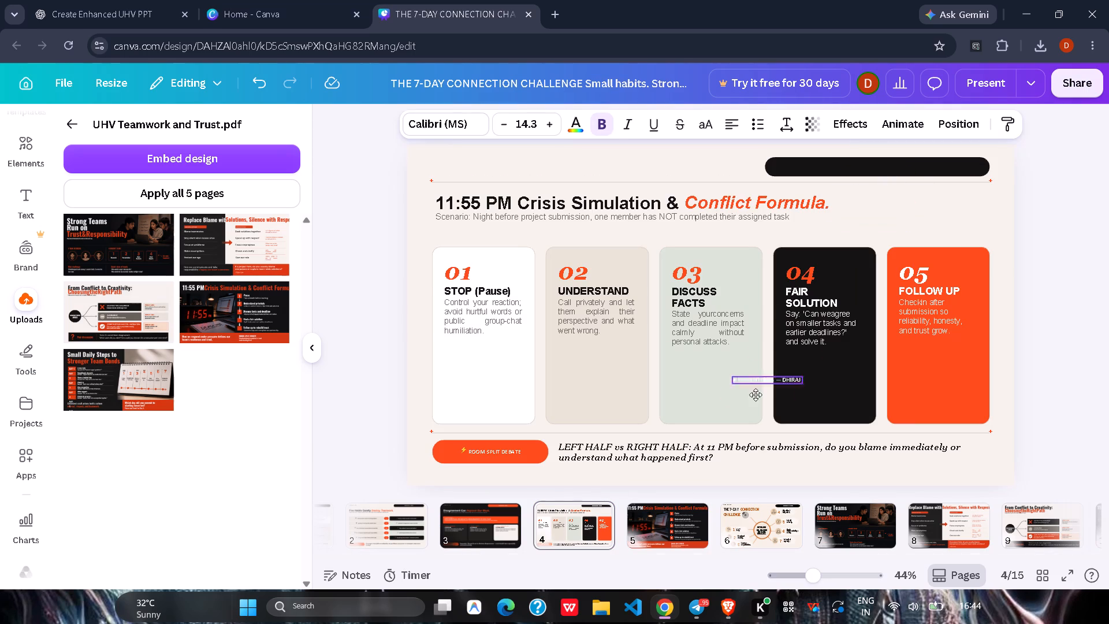
{"action": "left_click_drag", "start_coordinate": [756, 395], "coordinate": [877, 366]}
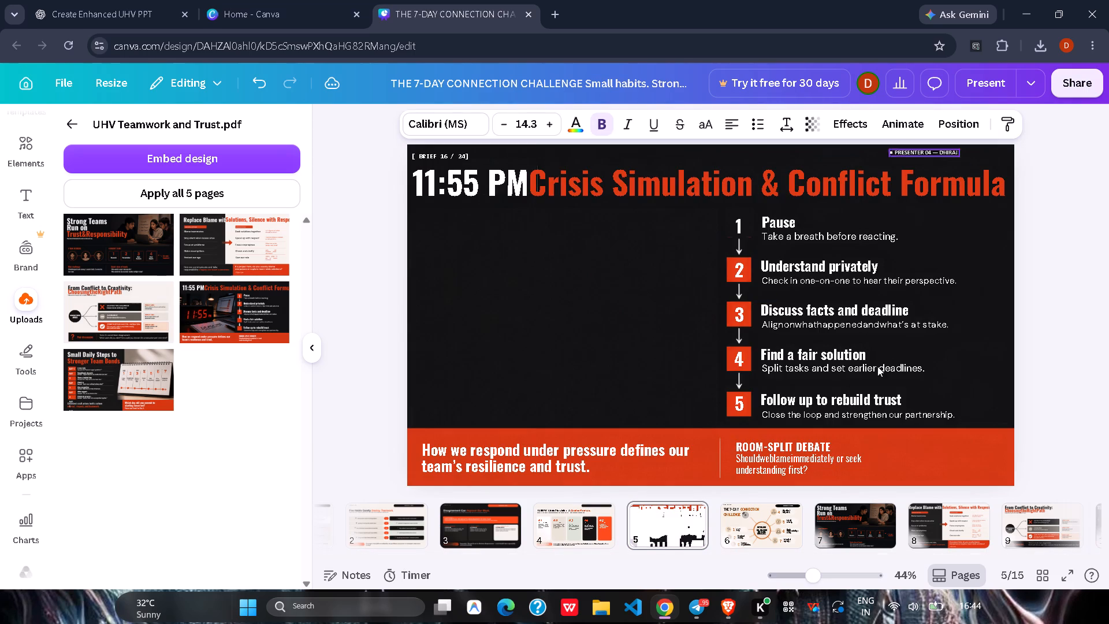
{"action": "left_click_drag", "start_coordinate": [877, 366], "coordinate": [902, 361]}
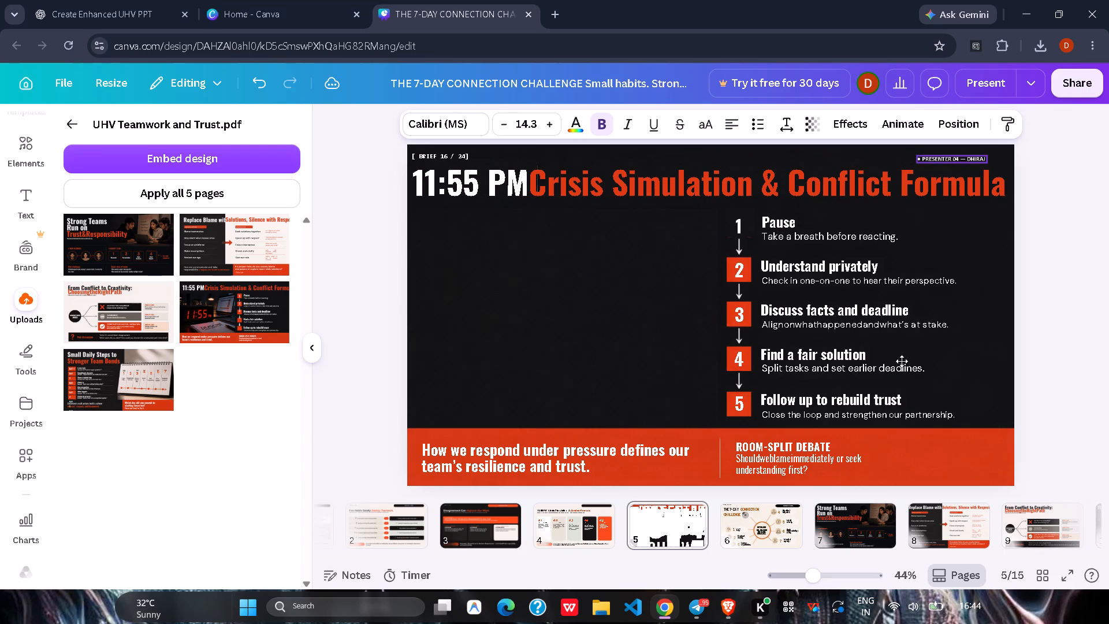
{"action": "left_click_drag", "start_coordinate": [902, 361], "coordinate": [902, 360]}
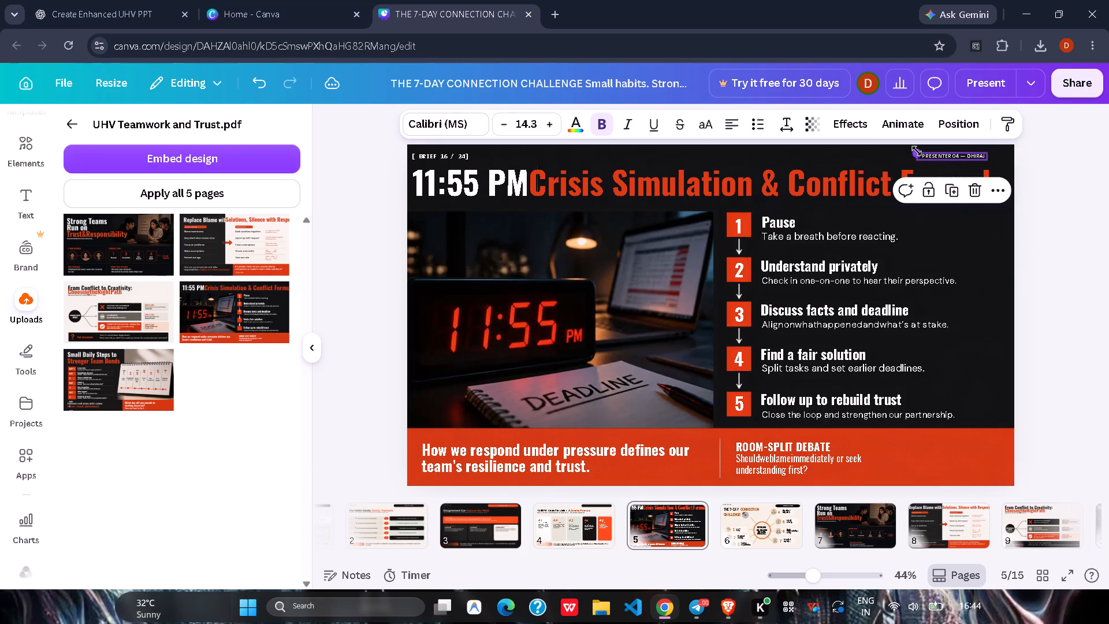
Enlarge the presenter 04 label on slide 5 to font size 17.5 and nudge it slightly closer to the slide's right edge.
{"action": "left_click_drag", "start_coordinate": [917, 151], "coordinate": [904, 151]}
{"action": "left_click", "coordinate": [1045, 210]}
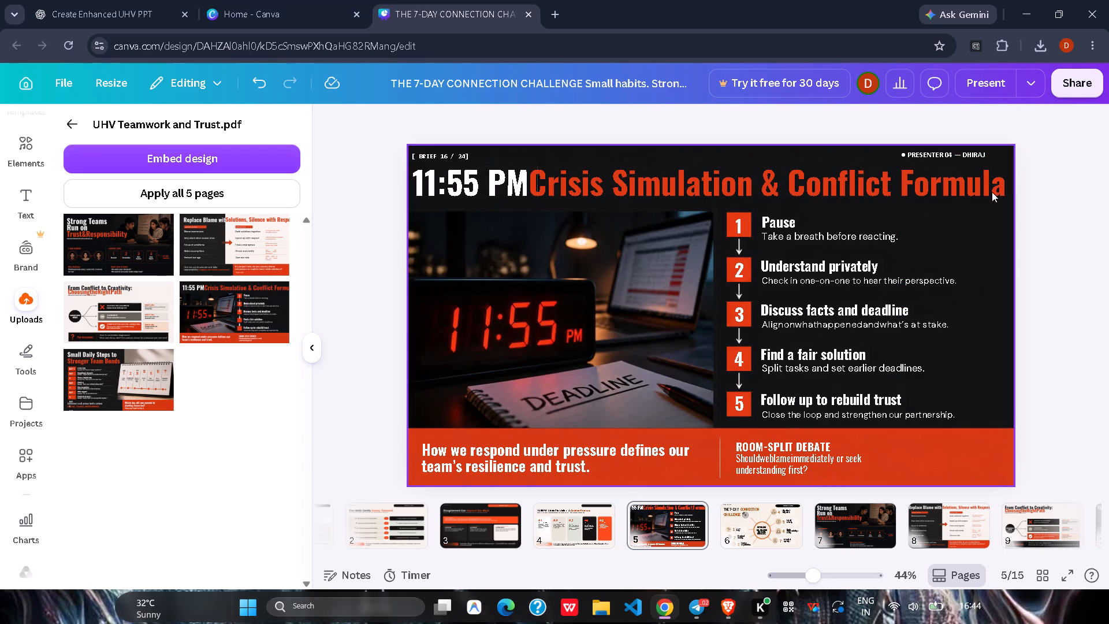
{"action": "left_click", "coordinate": [962, 157]}
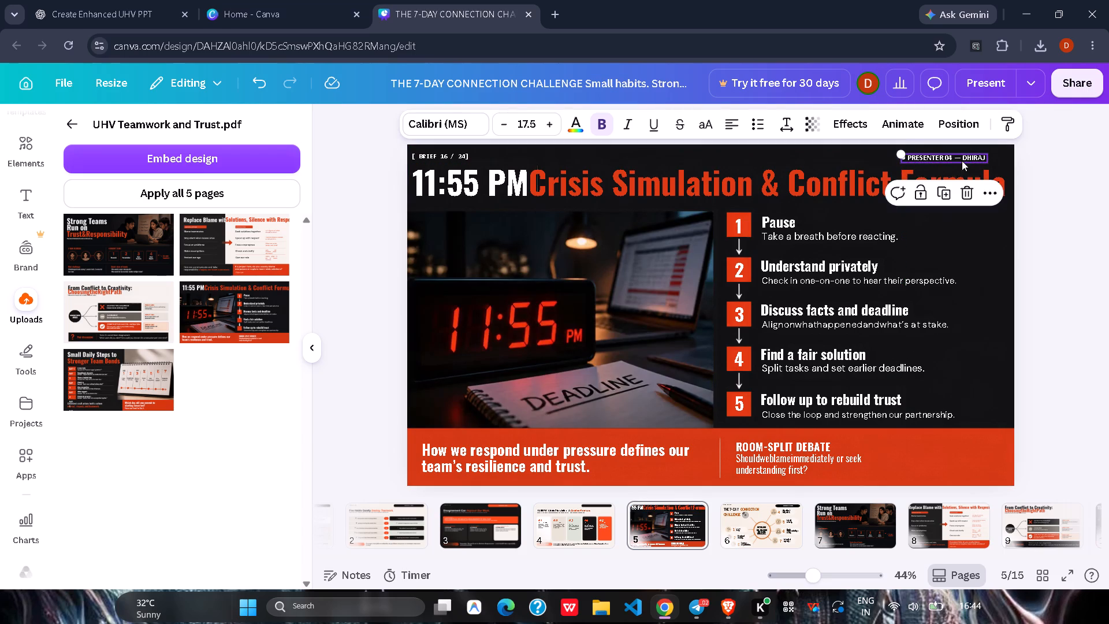
{"action": "left_click", "coordinate": [1062, 196]}
{"action": "right_click", "coordinate": [1062, 196]}
{"action": "left_click", "coordinate": [1087, 210]}
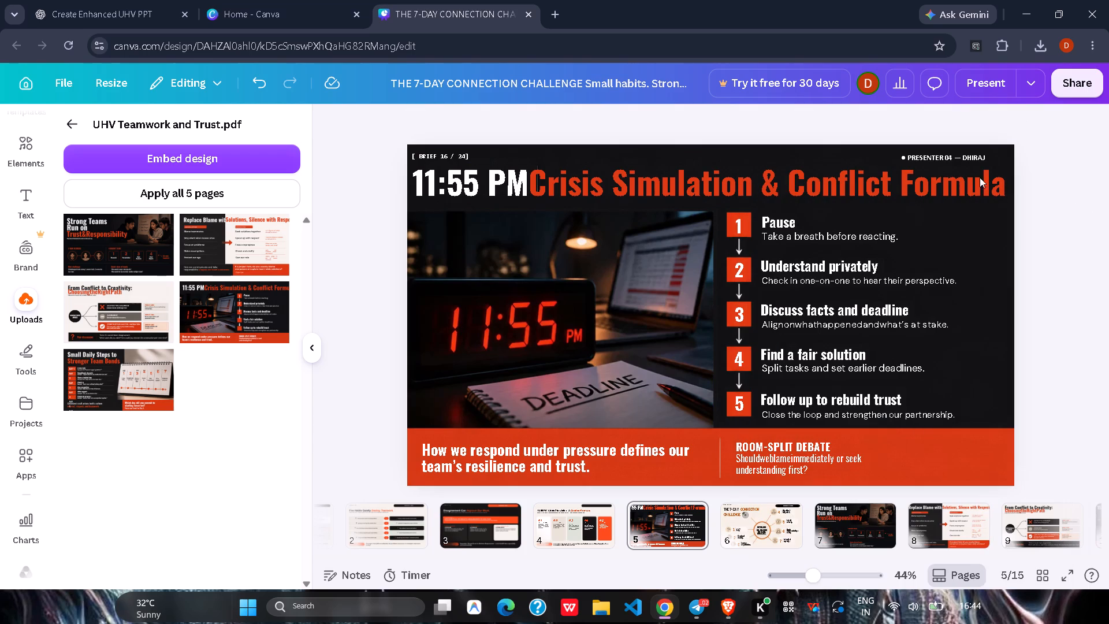
{"action": "left_click_drag", "start_coordinate": [960, 157], "coordinate": [969, 158]}
{"action": "left_click", "coordinate": [1053, 186]}
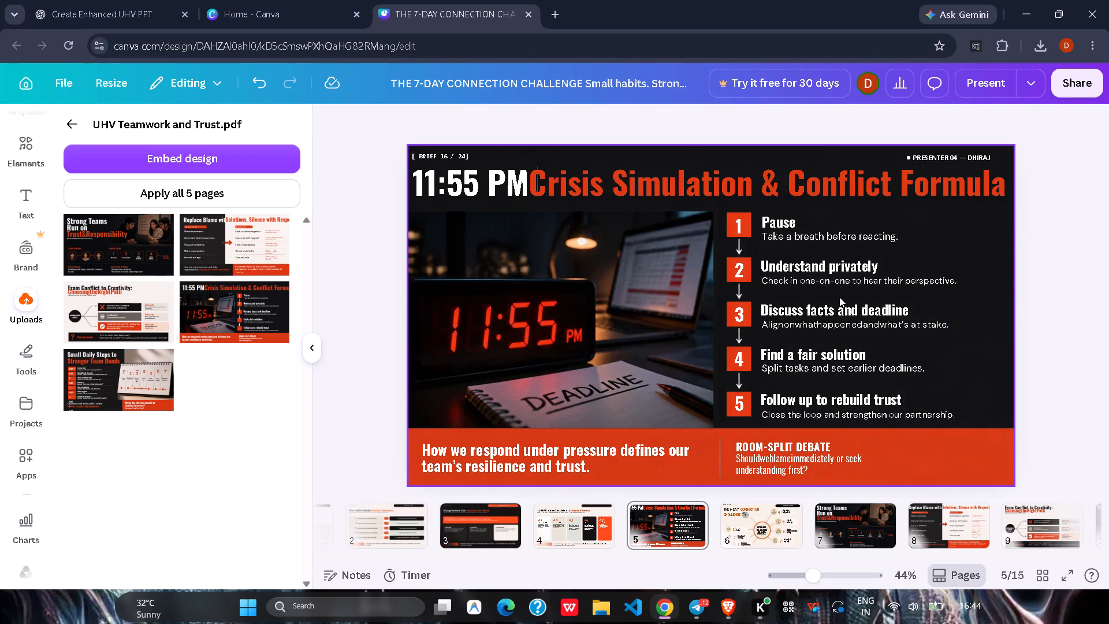
Shrink the target icon on slide 6 slightly and reposition it just after the word "CHALLENGE" in the title.
{"action": "left_click", "coordinate": [775, 526]}
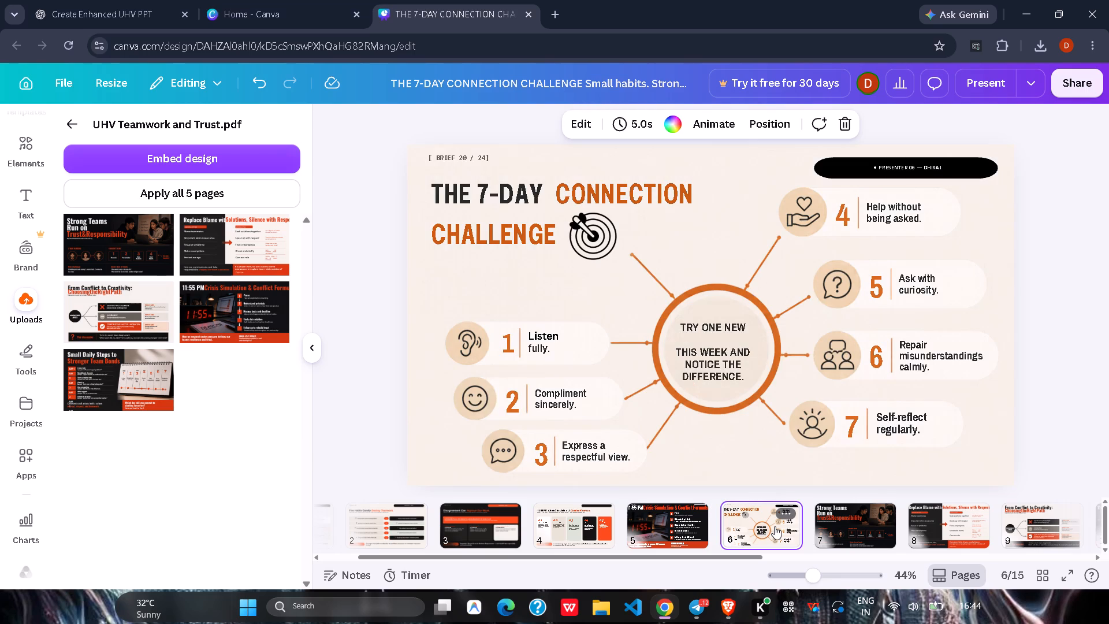
{"action": "left_click", "coordinate": [583, 236]}
{"action": "left_click_drag", "start_coordinate": [568, 214], "coordinate": [570, 215]}
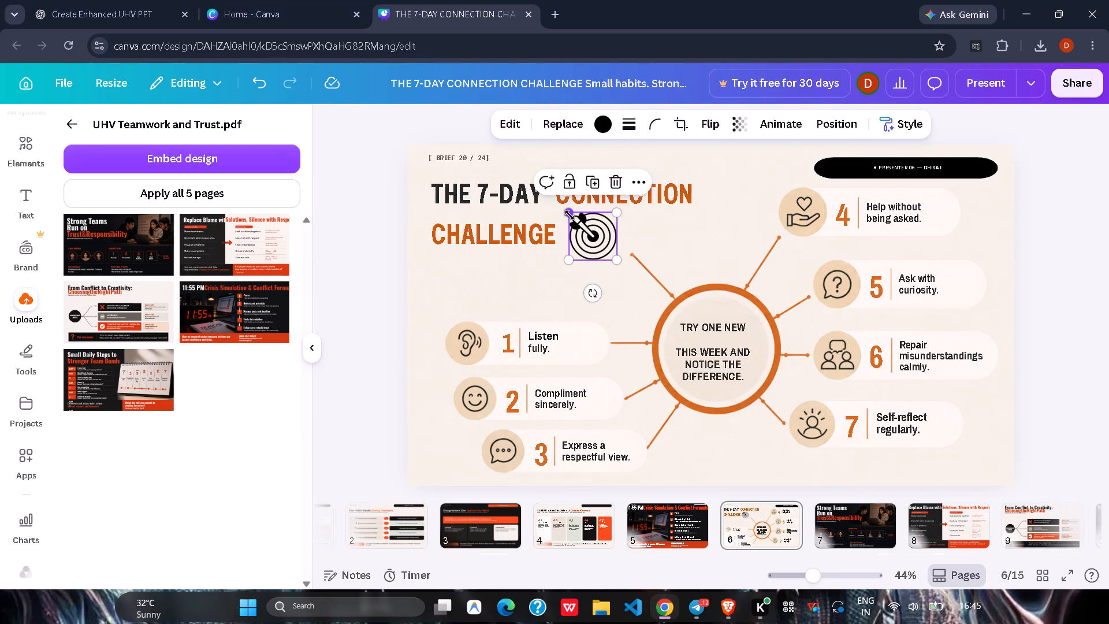
{"action": "left_click_drag", "start_coordinate": [570, 215], "coordinate": [575, 218]}
{"action": "left_click", "coordinate": [362, 281]}
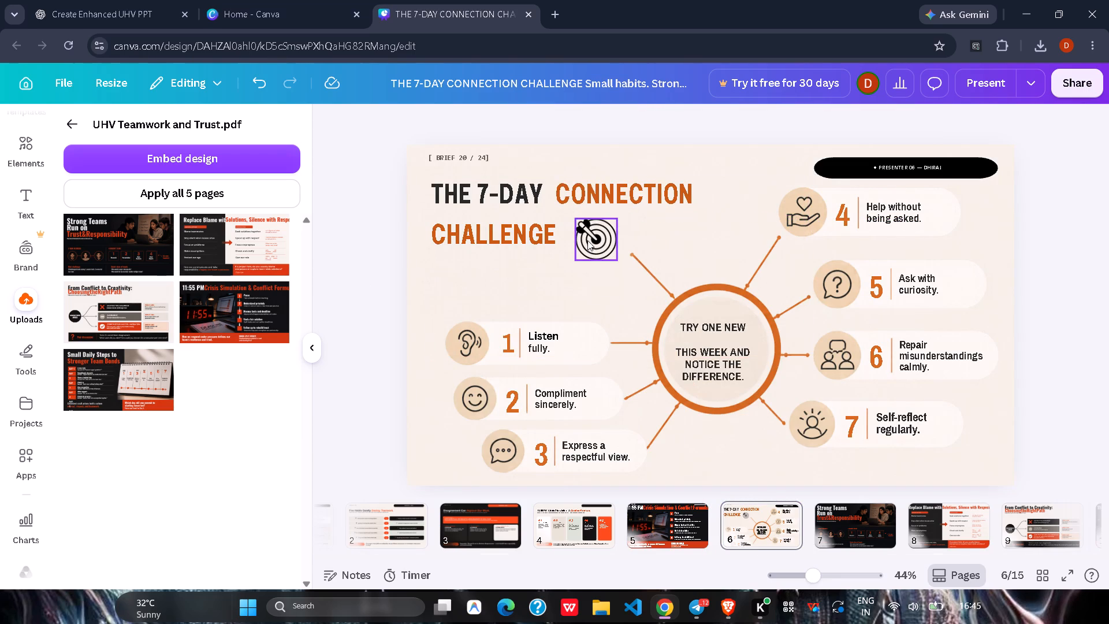
{"action": "left_click_drag", "start_coordinate": [587, 239], "coordinate": [580, 236]}
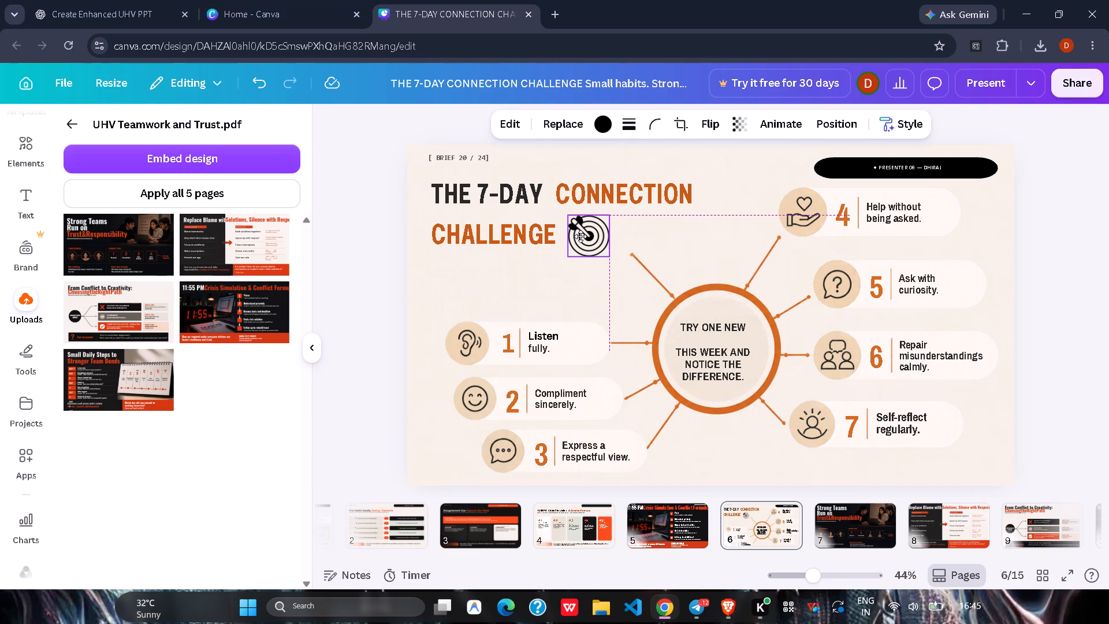
{"action": "left_click_drag", "start_coordinate": [580, 236], "coordinate": [579, 236]}
{"action": "right_click", "coordinate": [579, 236]}
{"action": "left_click", "coordinate": [371, 266]}
{"action": "left_click", "coordinate": [371, 266]}
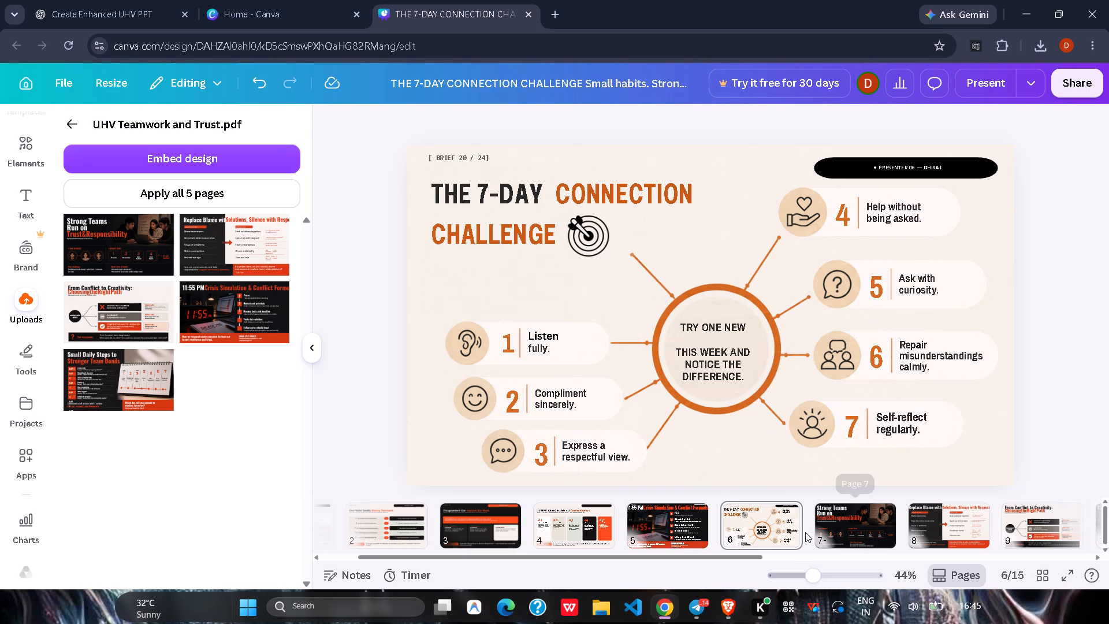
Compare slides 4 and 5, and delete the "[ BRIEF 16 / 24]" label from slide 5.
{"action": "left_click", "coordinate": [667, 521]}
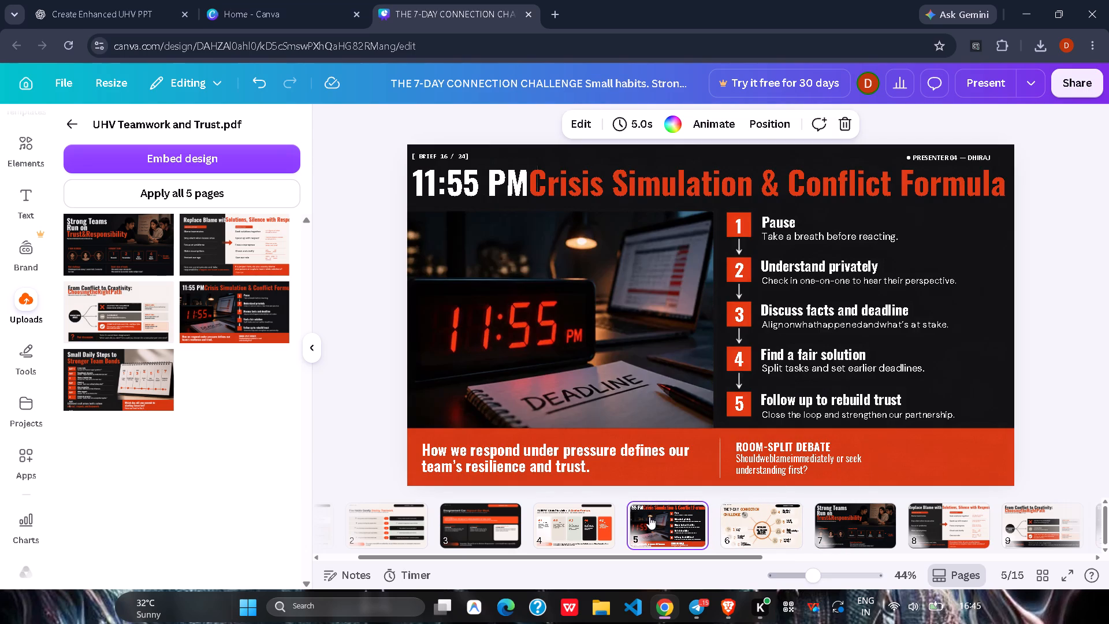
{"action": "left_click", "coordinate": [575, 519]}
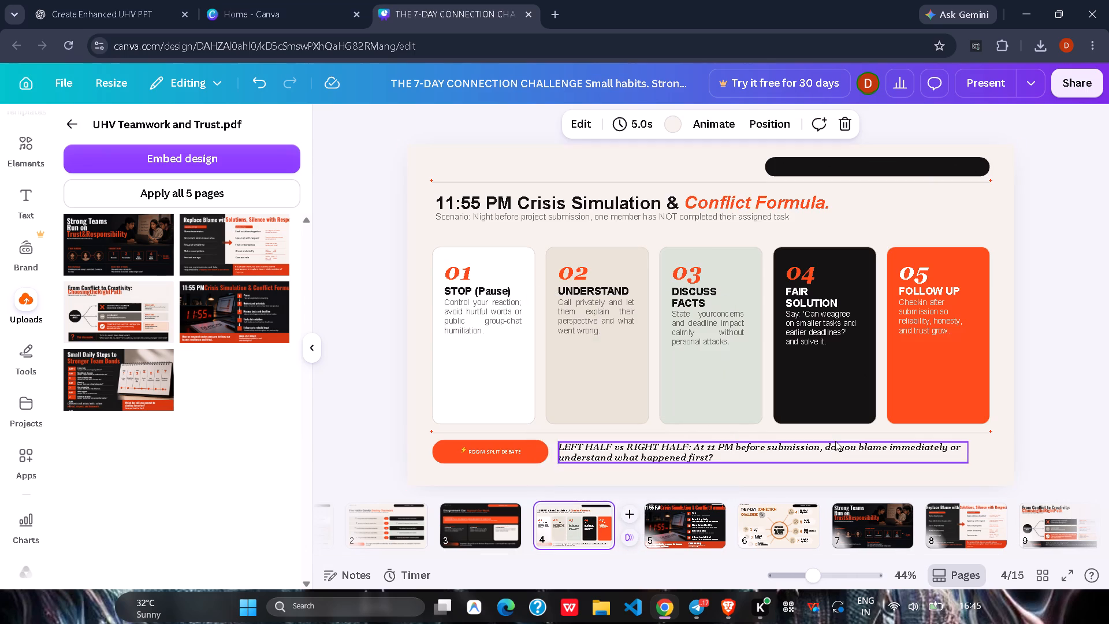
{"action": "left_click", "coordinate": [666, 525]}
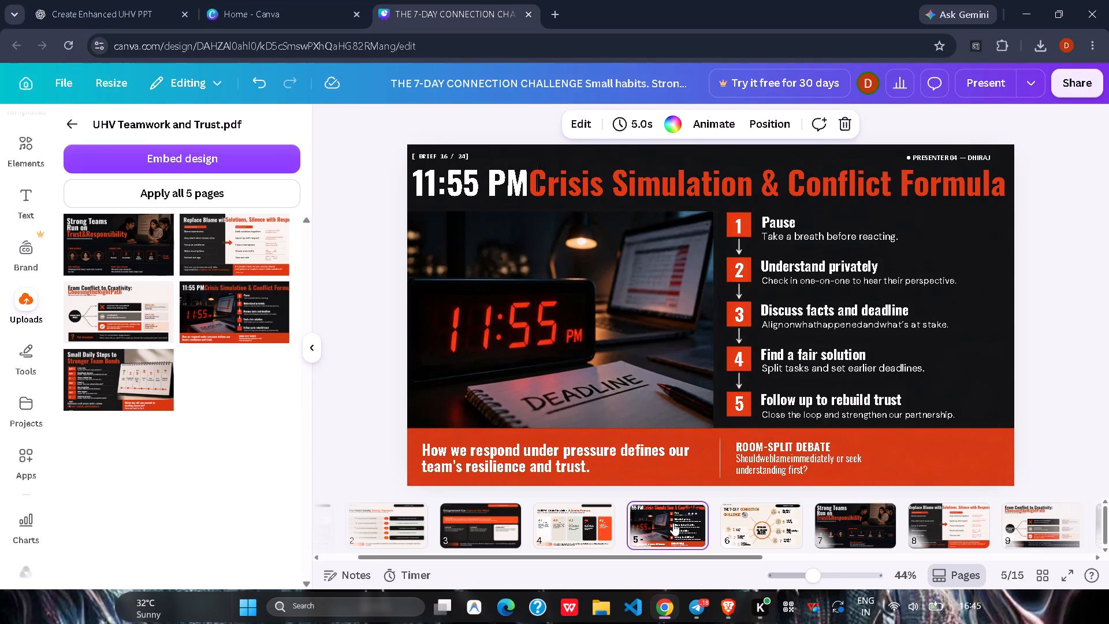
{"action": "left_click", "coordinate": [583, 524]}
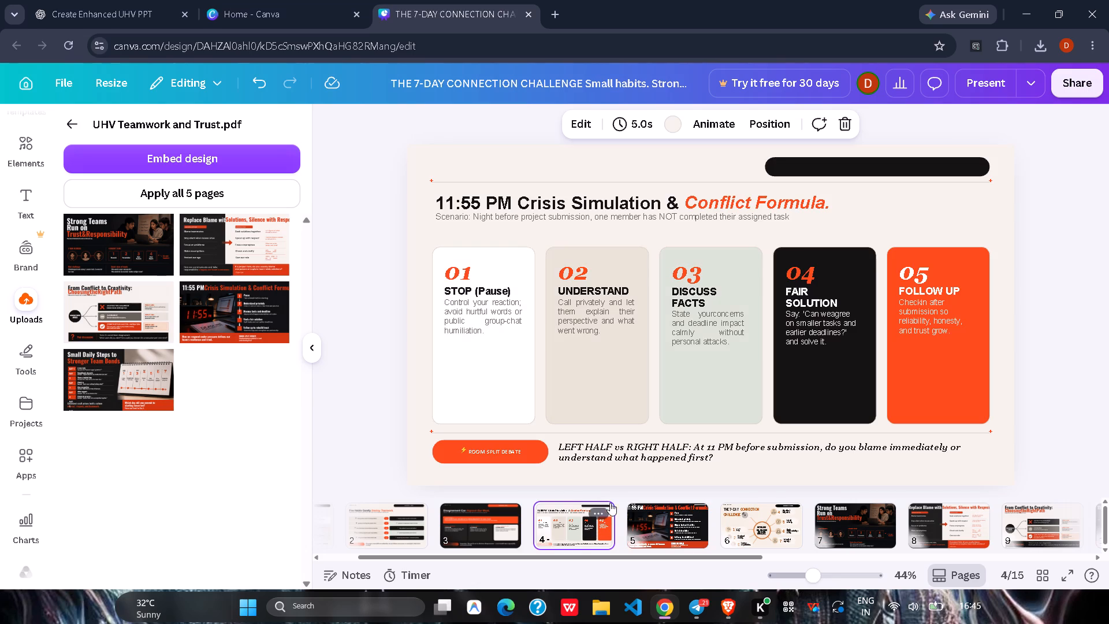
{"action": "left_click", "coordinate": [678, 525]}
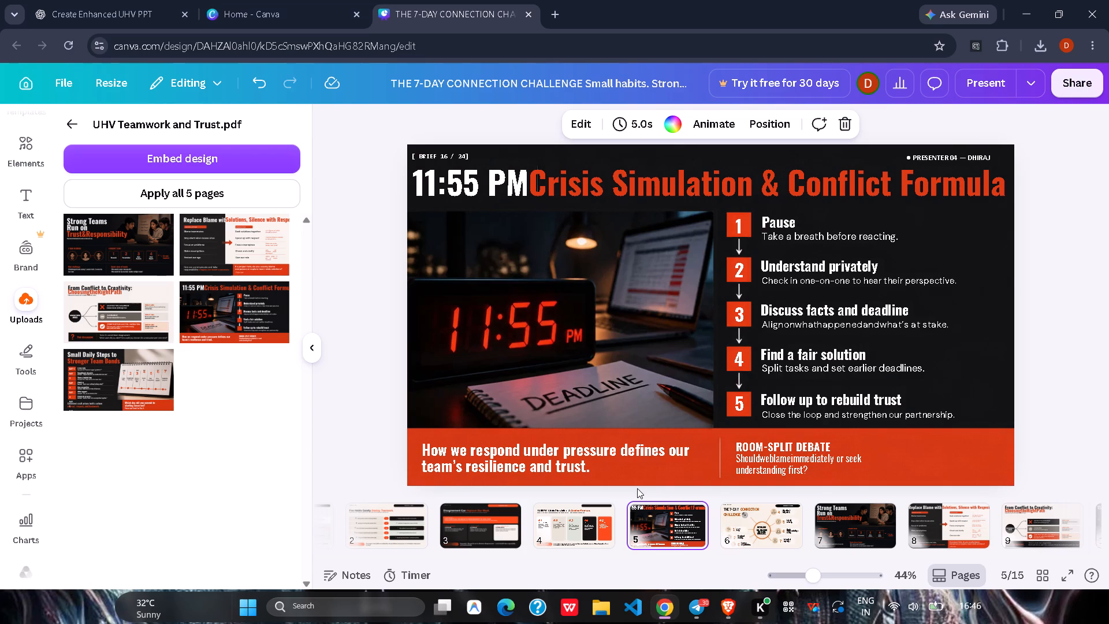
{"action": "left_click", "coordinate": [440, 154]}
{"action": "key", "text": "BackSpace"}
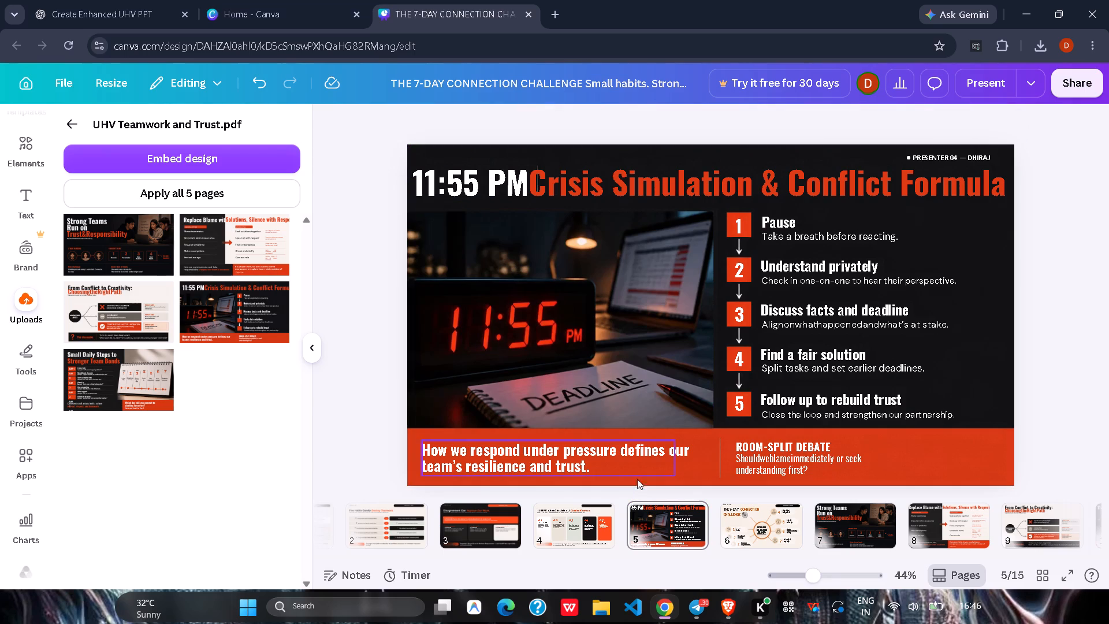
Delete the "[ BRIEF 20 / 24]" label from the 7-Day Connection Challenge slide.
{"action": "left_click", "coordinate": [747, 533]}
{"action": "left_click", "coordinate": [465, 157]}
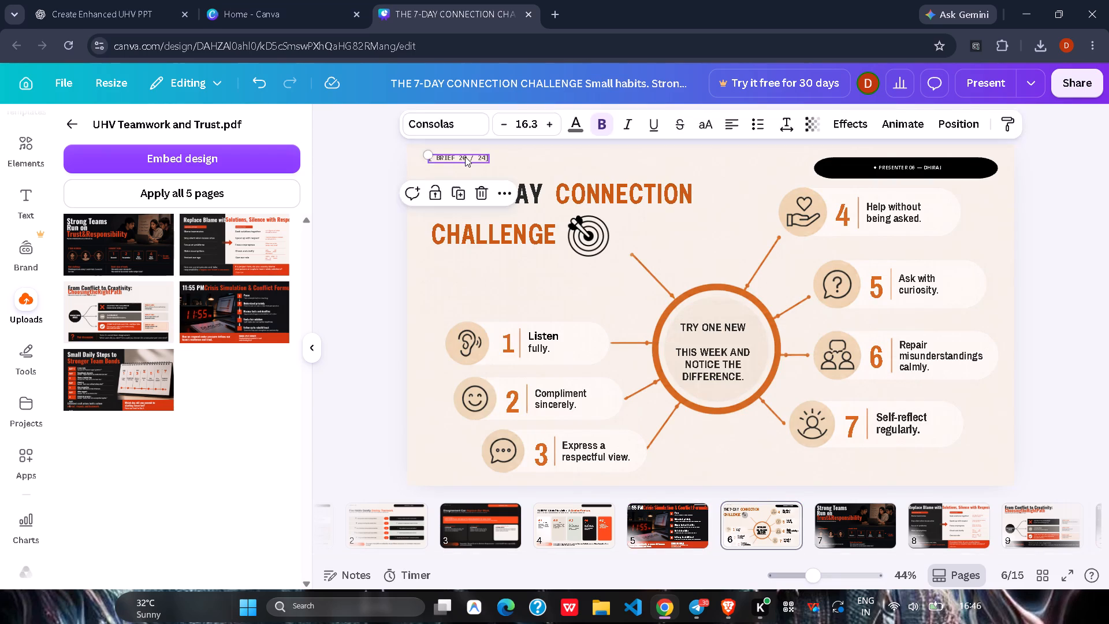
{"action": "key", "text": "BackSpace"}
Add a blank page after slide 5 and apply the "From Conflict to Creativity" page from the uploaded UHV Teamwork and Trust.pdf.
{"action": "left_click", "coordinate": [645, 525]}
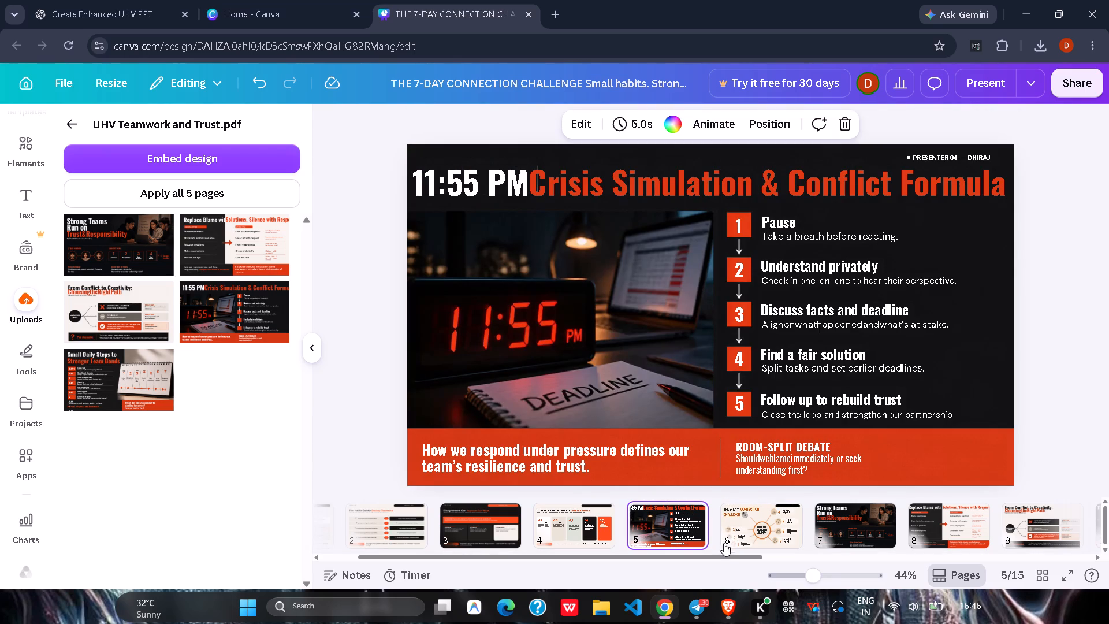
{"action": "left_click", "coordinate": [728, 512]}
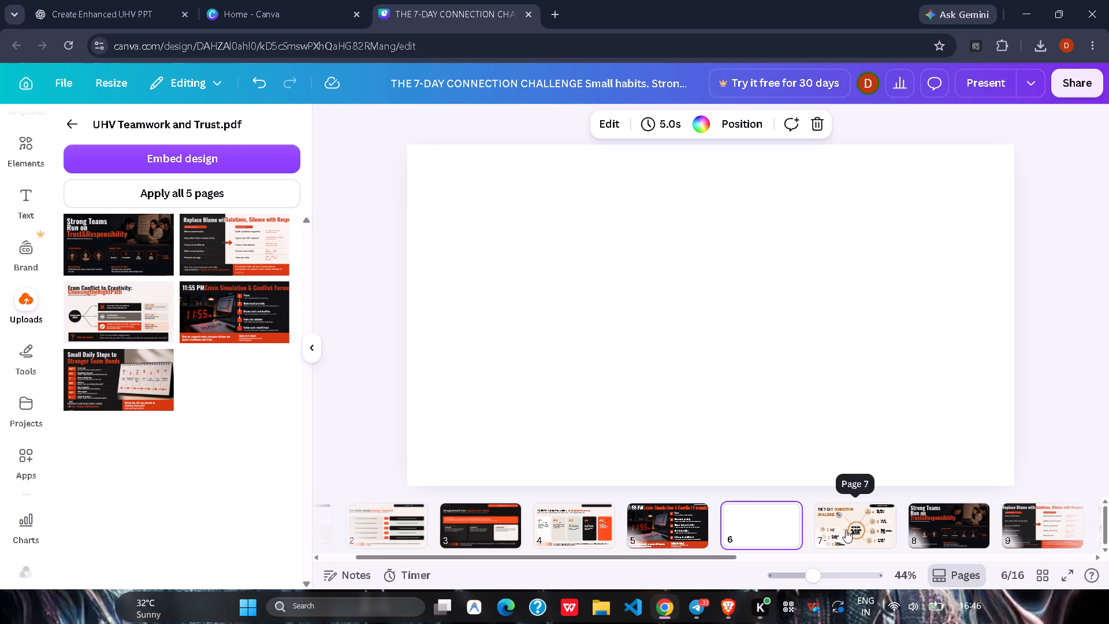
{"action": "scroll", "coordinate": [846, 530], "scroll_direction": "down", "scroll_amount": 5}
{"action": "scroll", "coordinate": [846, 536], "scroll_direction": "up", "scroll_amount": 3}
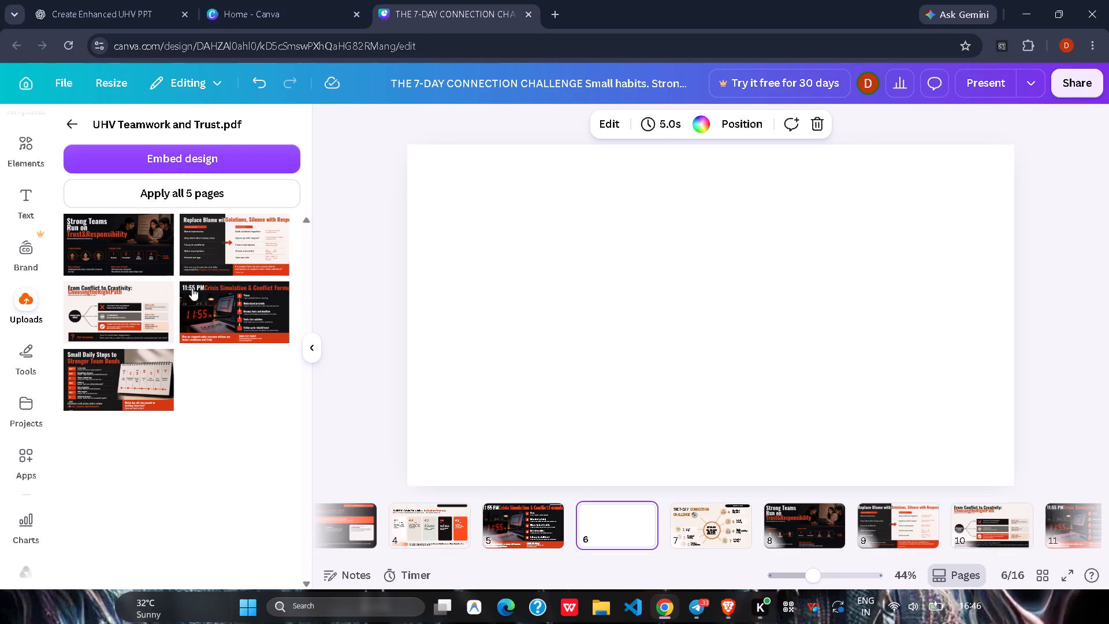
{"action": "left_click", "coordinate": [125, 302]}
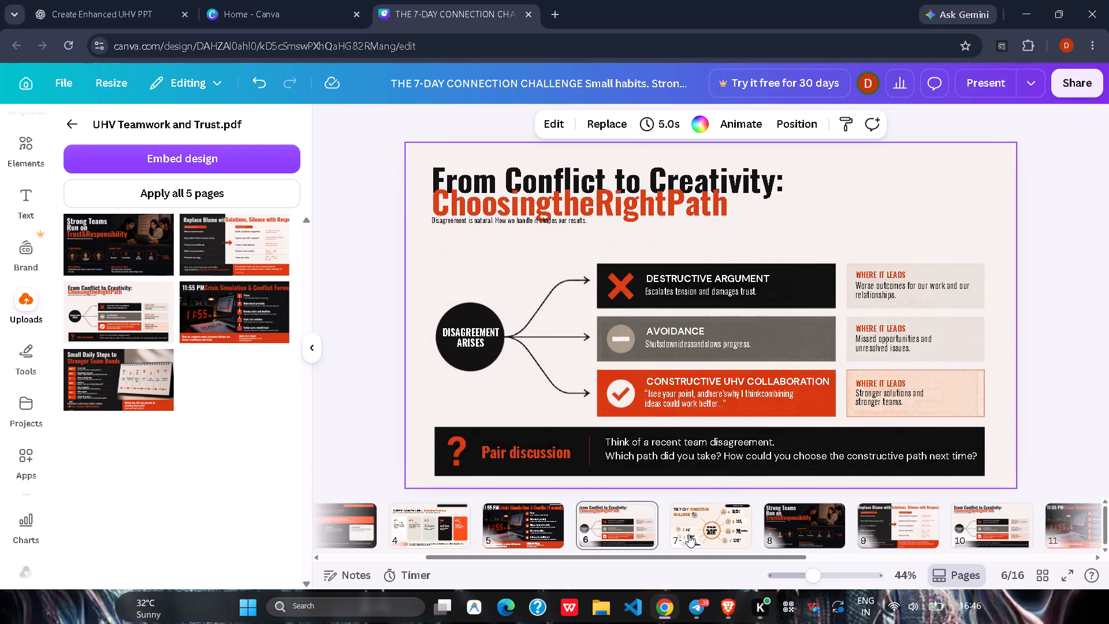
Move the "From Conflict to Creativity" title text box on slide 6 closer to the slide's top-left corner.
{"action": "left_click_drag", "start_coordinate": [597, 193], "coordinate": [576, 184]}
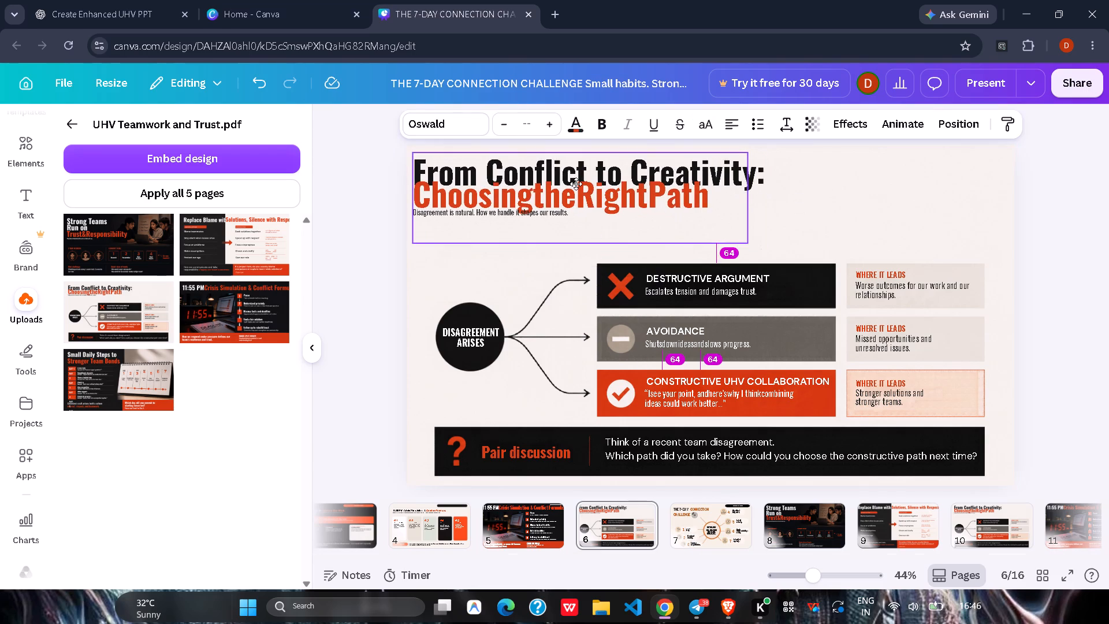
{"action": "left_click_drag", "start_coordinate": [576, 184], "coordinate": [579, 185]}
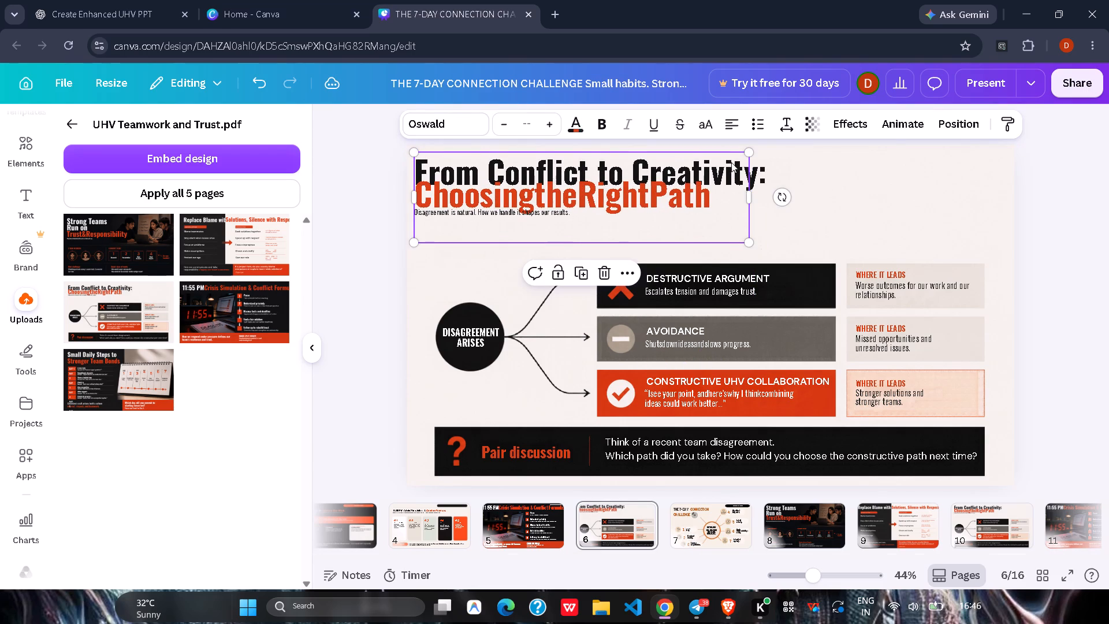
{"action": "left_click", "coordinate": [771, 176]}
{"action": "left_click", "coordinate": [786, 199]}
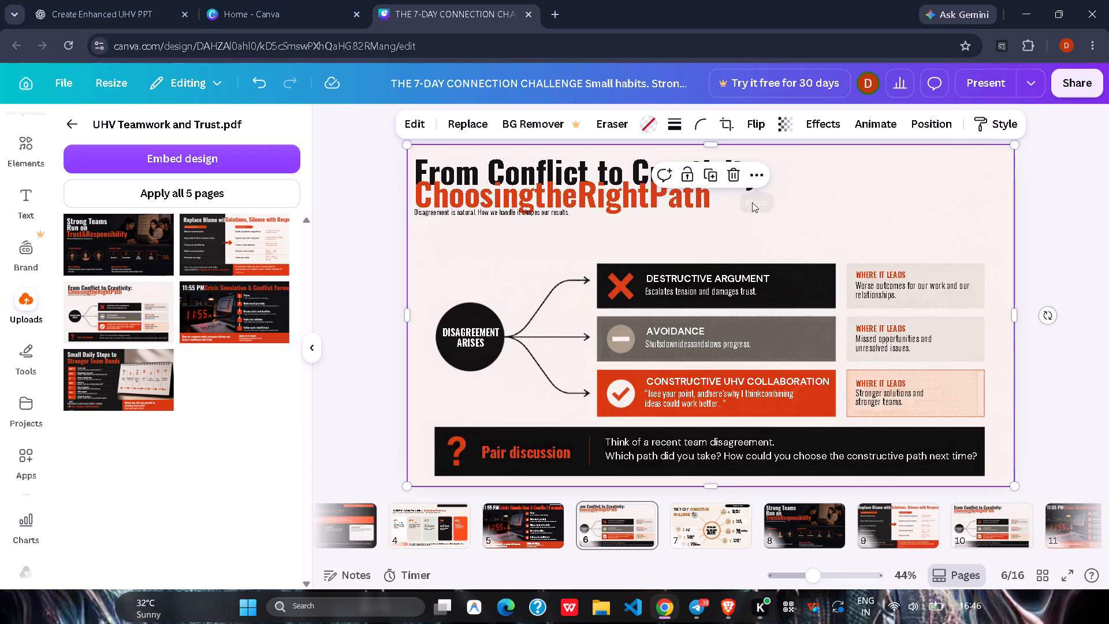
Set the slide 6 title text box to letter spacing -74 and line spacing 0.97.
{"action": "left_click", "coordinate": [671, 202]}
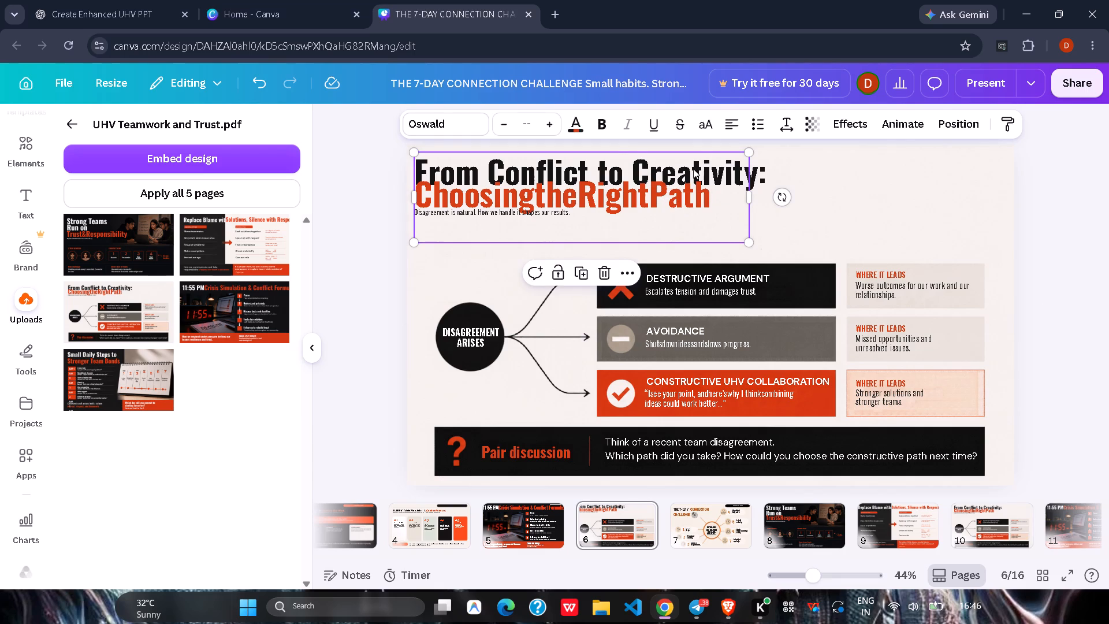
{"action": "left_click", "coordinate": [786, 119]}
{"action": "left_click_drag", "start_coordinate": [736, 182], "coordinate": [750, 184]}
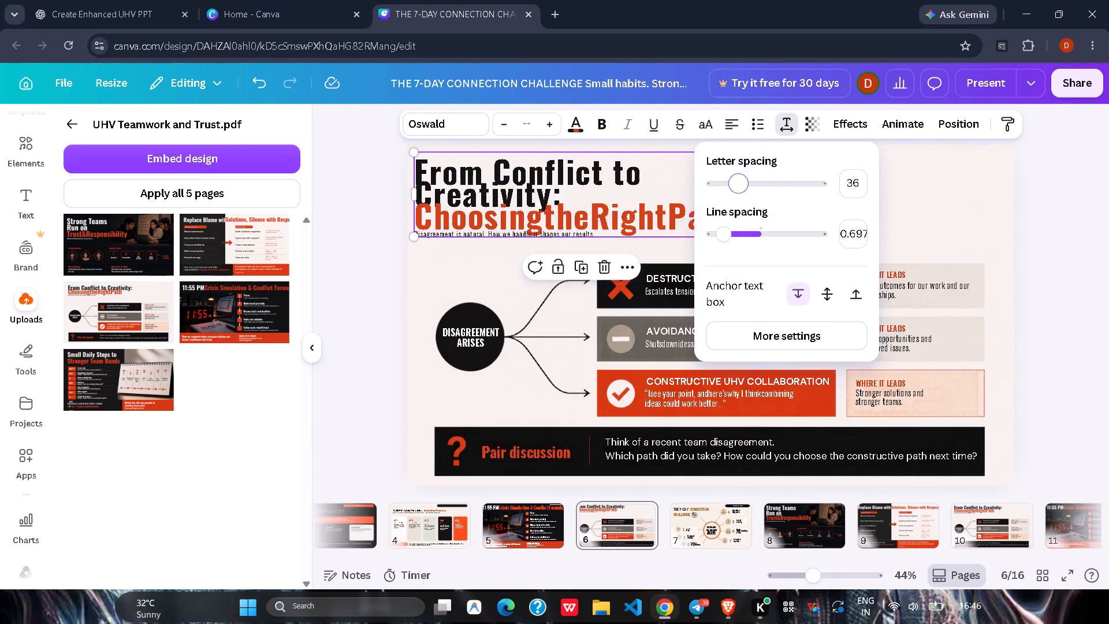
{"action": "left_click_drag", "start_coordinate": [750, 184], "coordinate": [725, 180]}
{"action": "left_click_drag", "start_coordinate": [725, 231], "coordinate": [736, 229]}
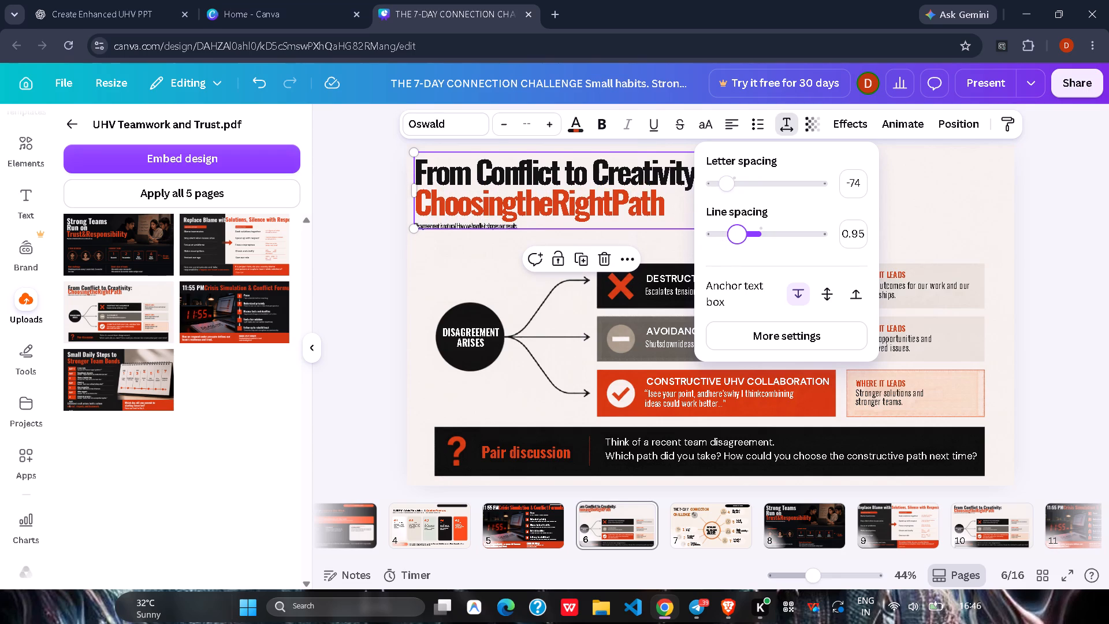
{"action": "left_click_drag", "start_coordinate": [736, 229], "coordinate": [738, 229]}
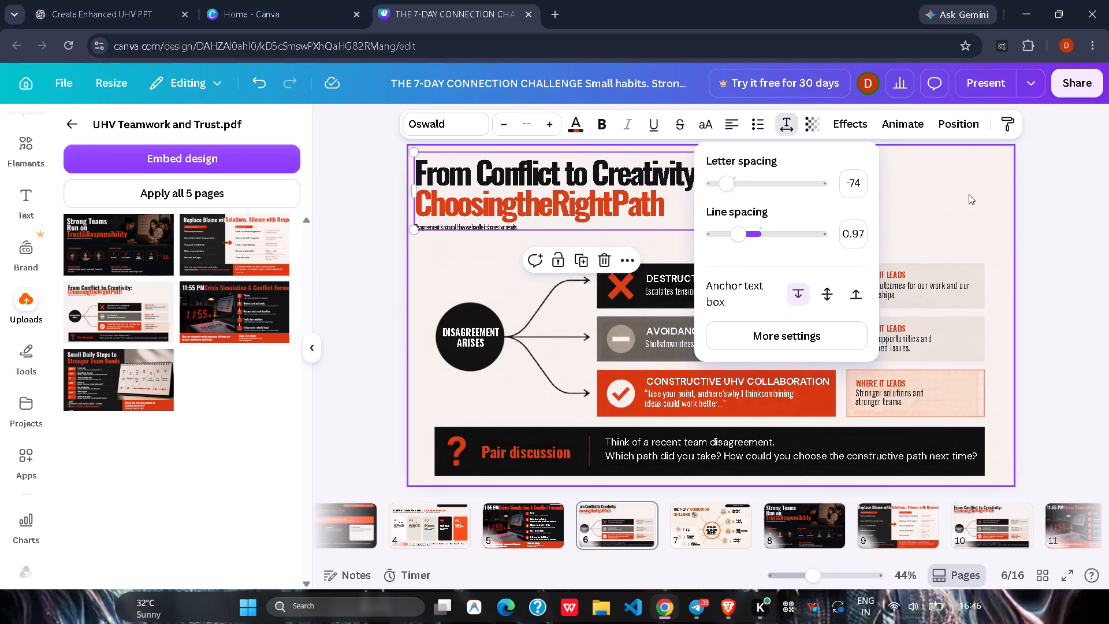
{"action": "left_click", "coordinate": [1046, 192]}
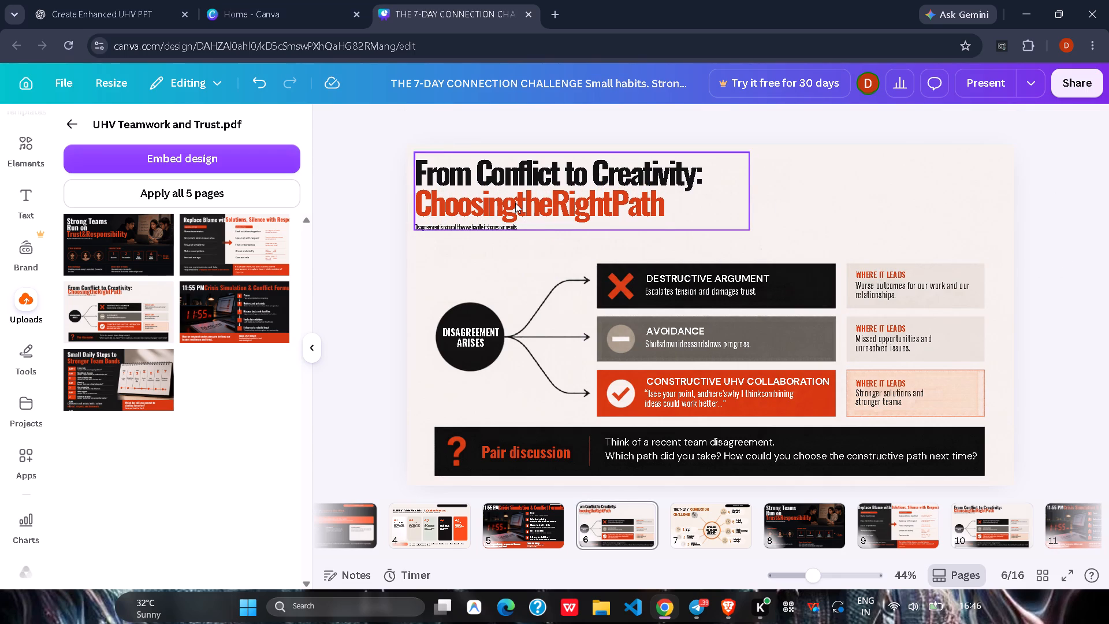
Insert the missing word spaces in slide 6's red title line so it reads "Choosing the Right Path".
{"action": "double_click", "coordinate": [515, 203]}
{"action": "left_click", "coordinate": [515, 203]}
{"action": "left_click", "coordinate": [515, 203]}
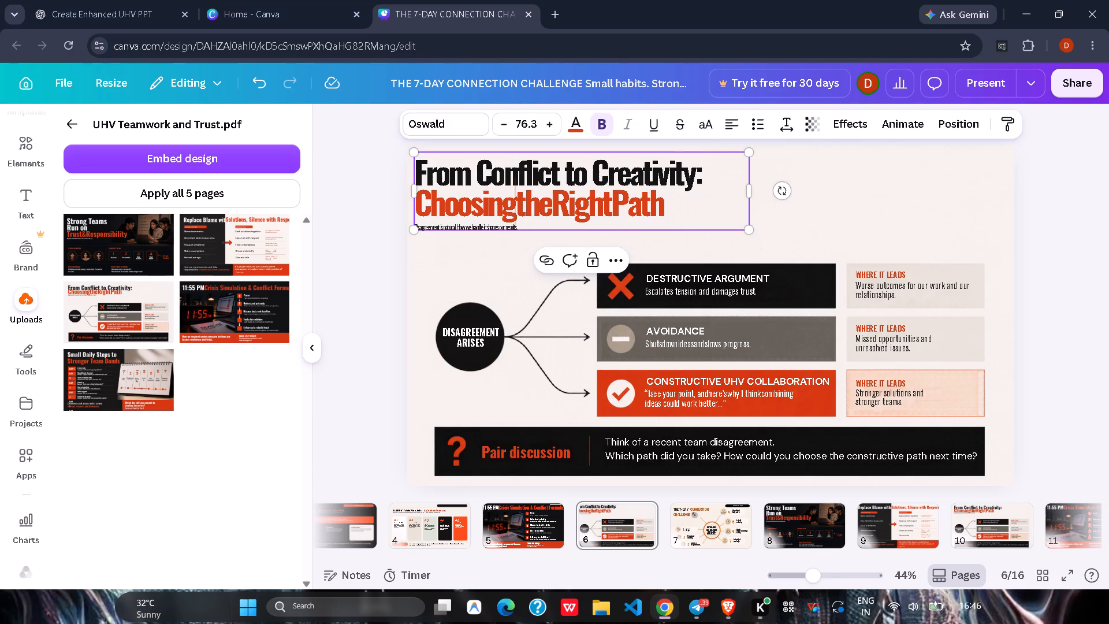
{"action": "key", "text": "space"}
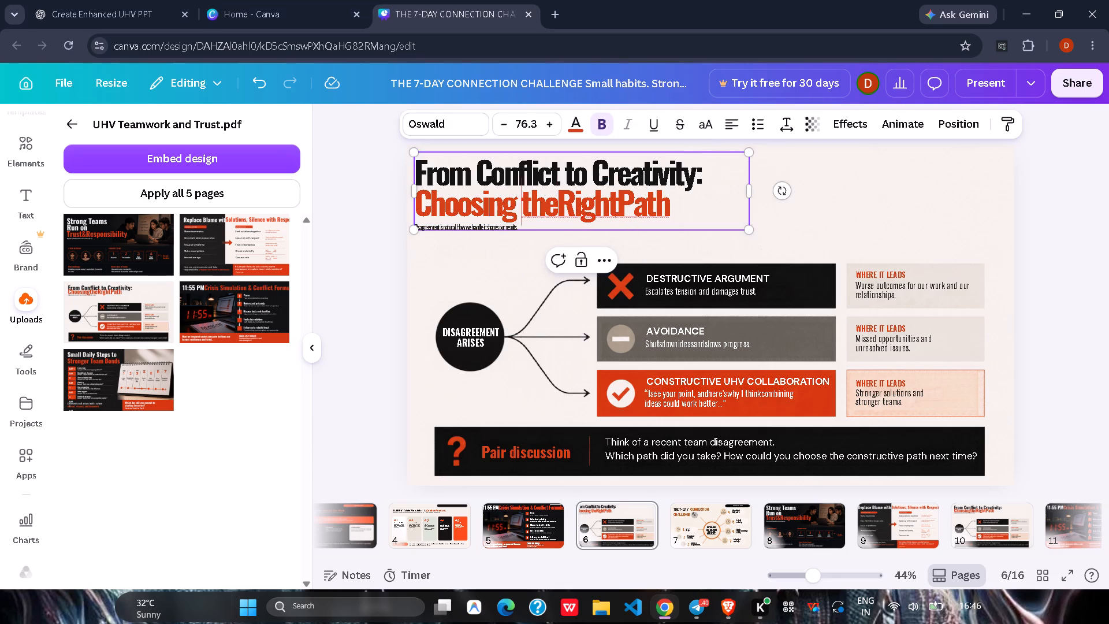
{"action": "left_click", "coordinate": [558, 207]}
{"action": "key", "text": "space"}
{"action": "left_click", "coordinate": [622, 205]}
{"action": "key", "text": "space"}
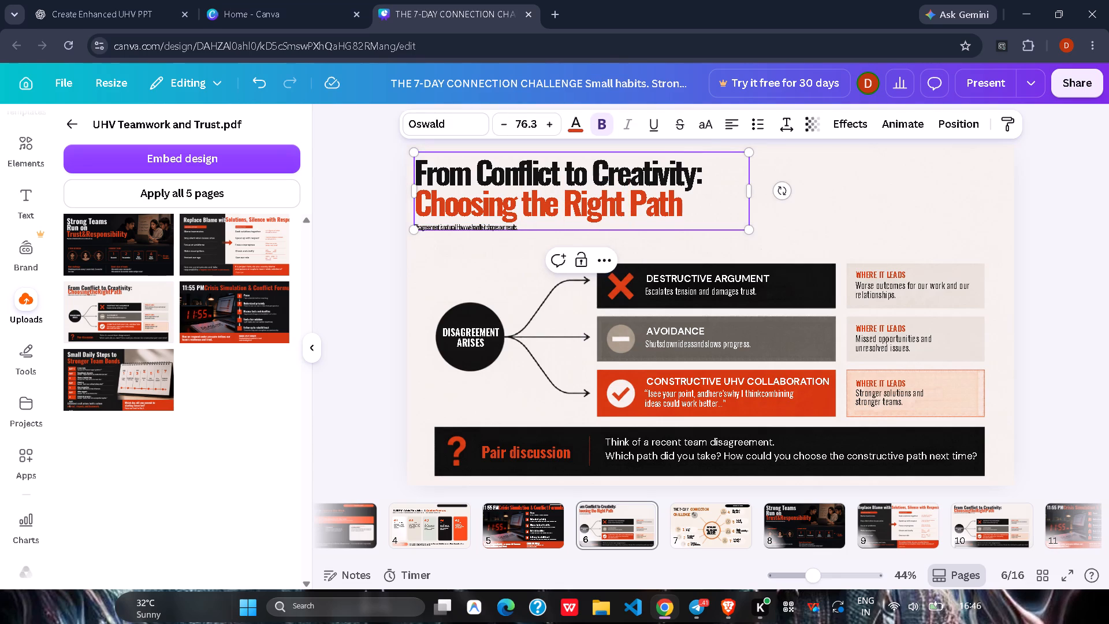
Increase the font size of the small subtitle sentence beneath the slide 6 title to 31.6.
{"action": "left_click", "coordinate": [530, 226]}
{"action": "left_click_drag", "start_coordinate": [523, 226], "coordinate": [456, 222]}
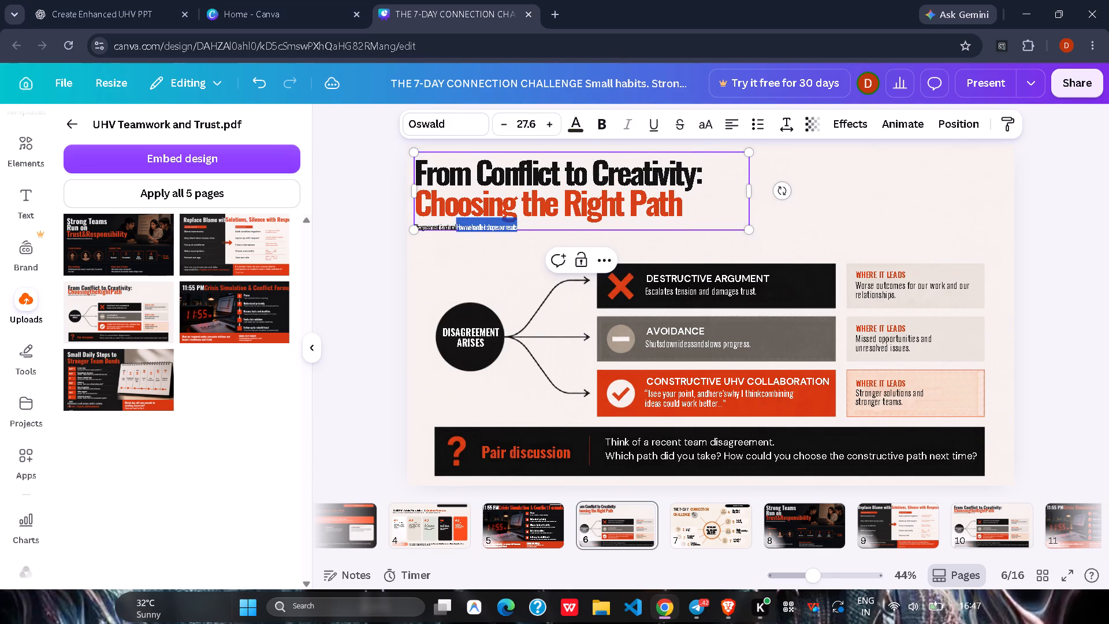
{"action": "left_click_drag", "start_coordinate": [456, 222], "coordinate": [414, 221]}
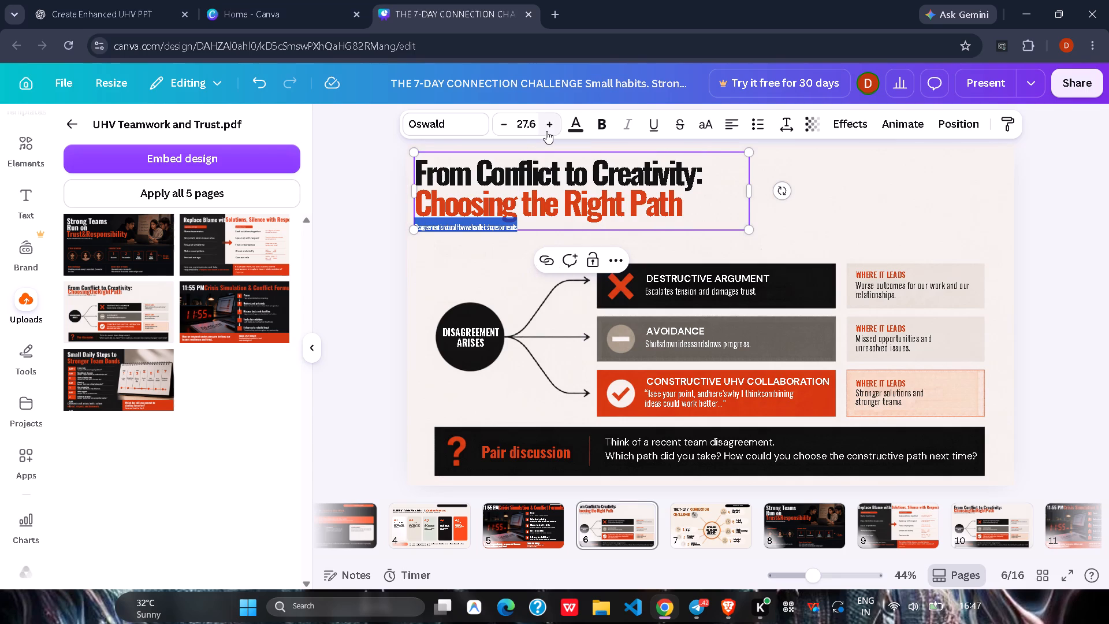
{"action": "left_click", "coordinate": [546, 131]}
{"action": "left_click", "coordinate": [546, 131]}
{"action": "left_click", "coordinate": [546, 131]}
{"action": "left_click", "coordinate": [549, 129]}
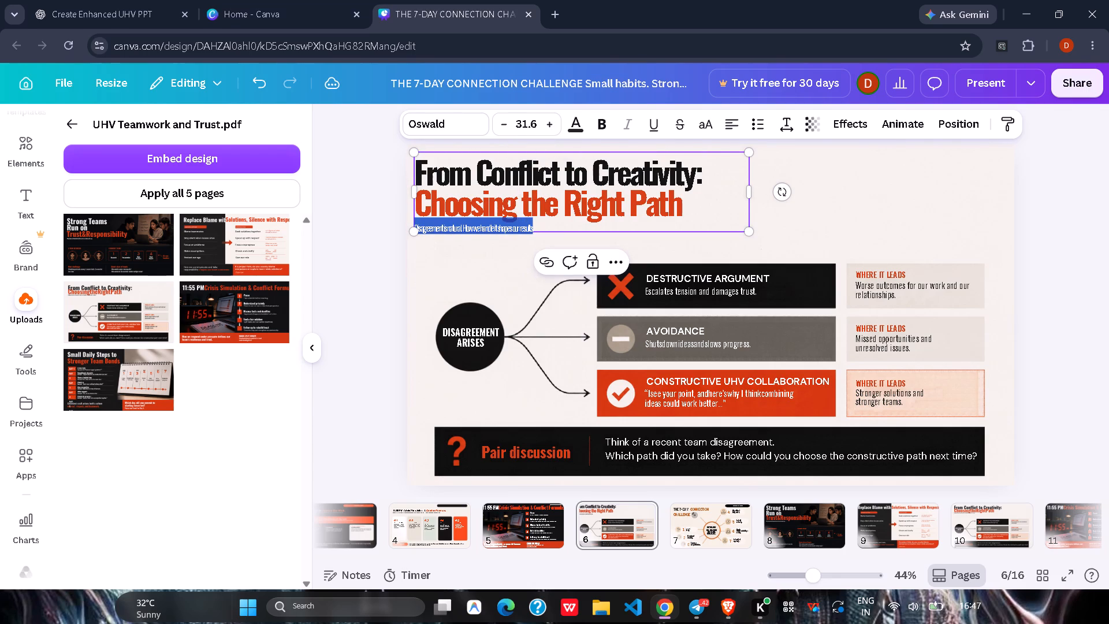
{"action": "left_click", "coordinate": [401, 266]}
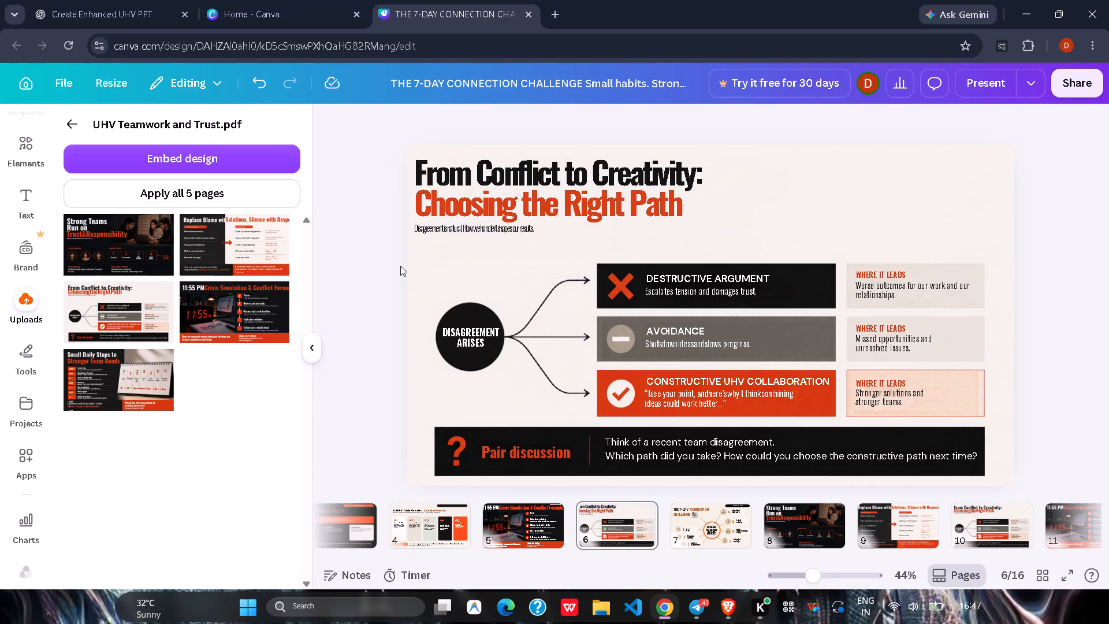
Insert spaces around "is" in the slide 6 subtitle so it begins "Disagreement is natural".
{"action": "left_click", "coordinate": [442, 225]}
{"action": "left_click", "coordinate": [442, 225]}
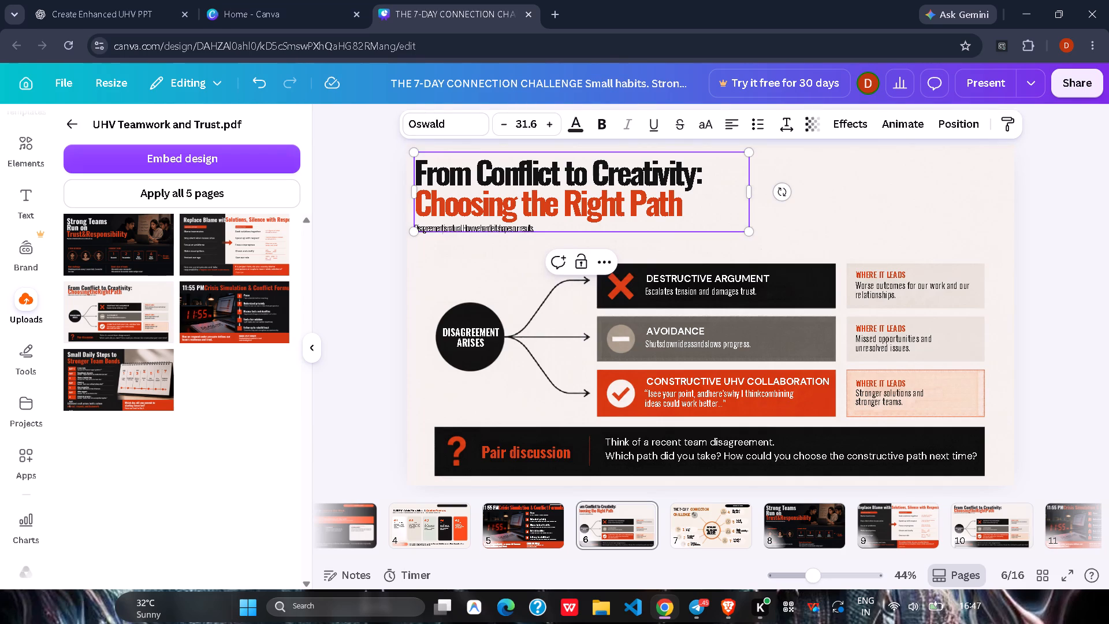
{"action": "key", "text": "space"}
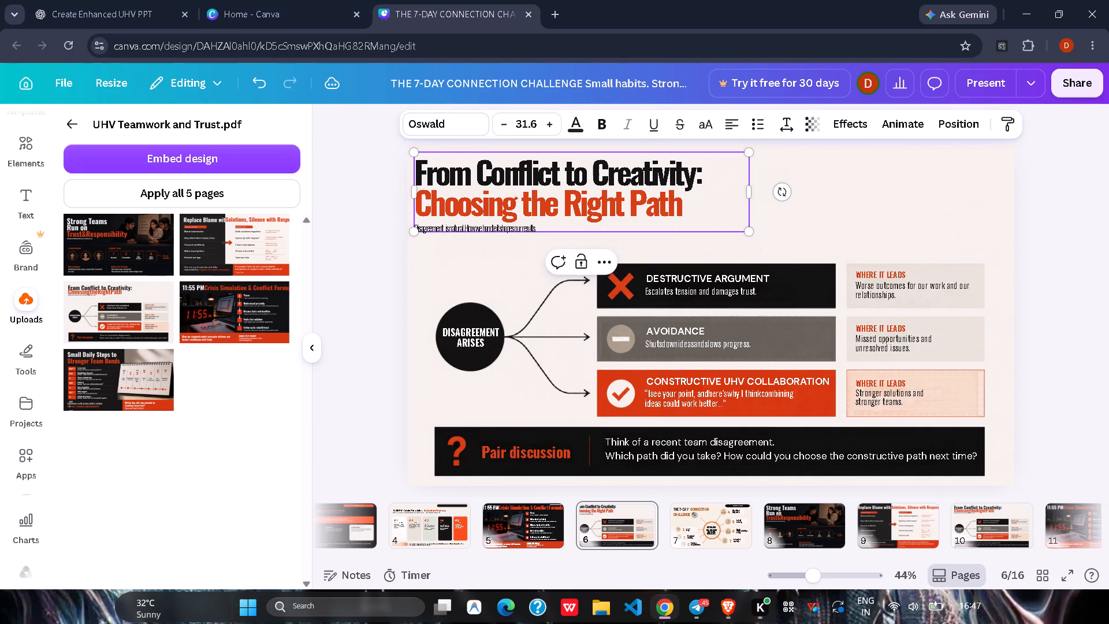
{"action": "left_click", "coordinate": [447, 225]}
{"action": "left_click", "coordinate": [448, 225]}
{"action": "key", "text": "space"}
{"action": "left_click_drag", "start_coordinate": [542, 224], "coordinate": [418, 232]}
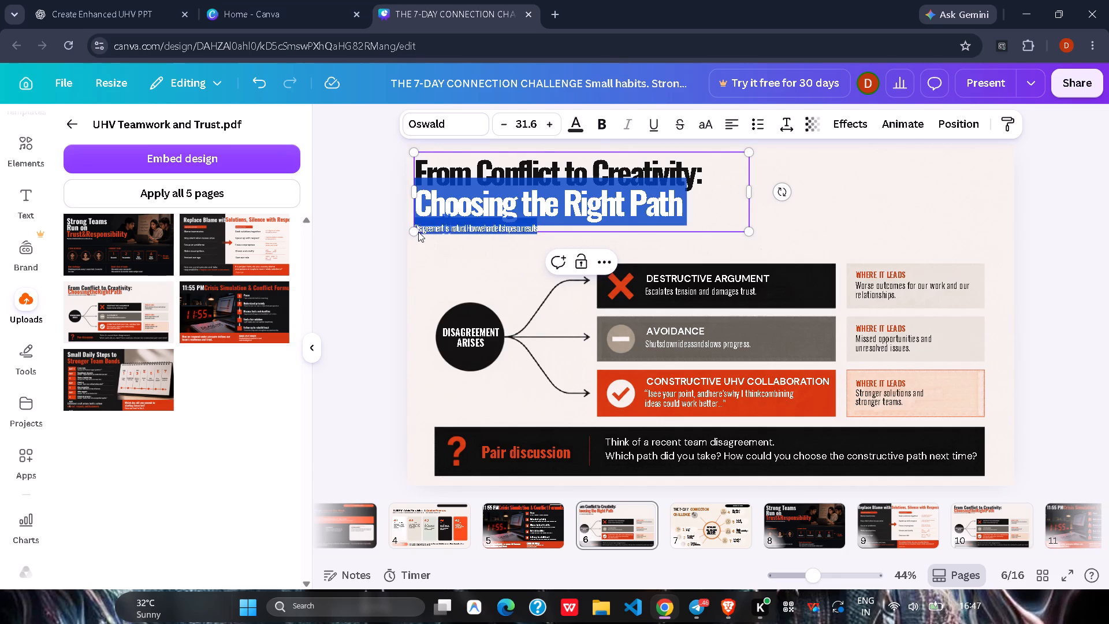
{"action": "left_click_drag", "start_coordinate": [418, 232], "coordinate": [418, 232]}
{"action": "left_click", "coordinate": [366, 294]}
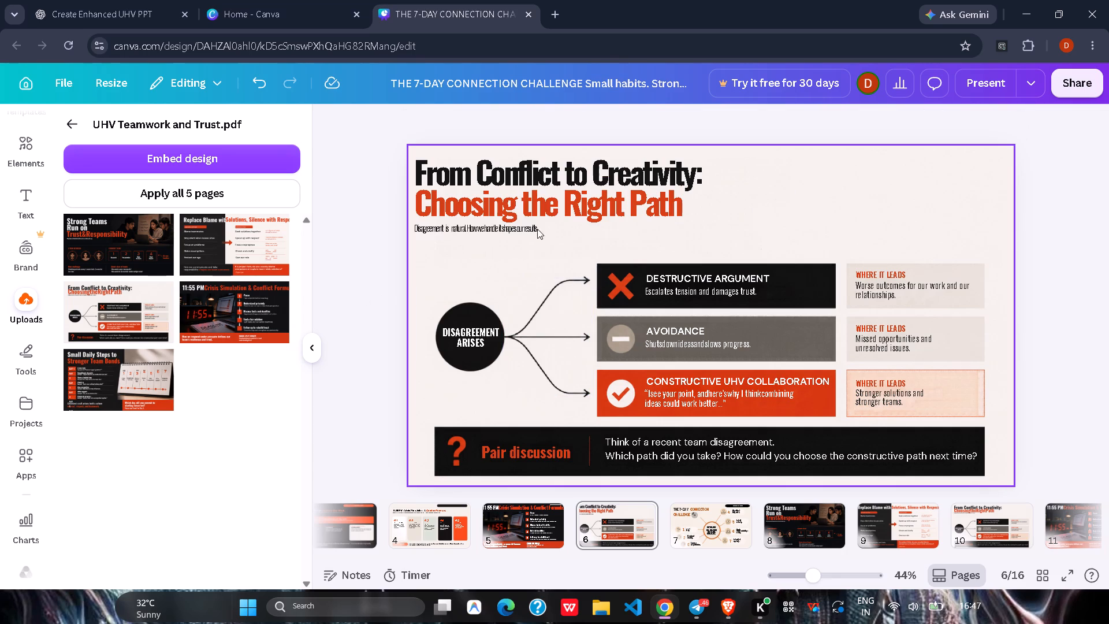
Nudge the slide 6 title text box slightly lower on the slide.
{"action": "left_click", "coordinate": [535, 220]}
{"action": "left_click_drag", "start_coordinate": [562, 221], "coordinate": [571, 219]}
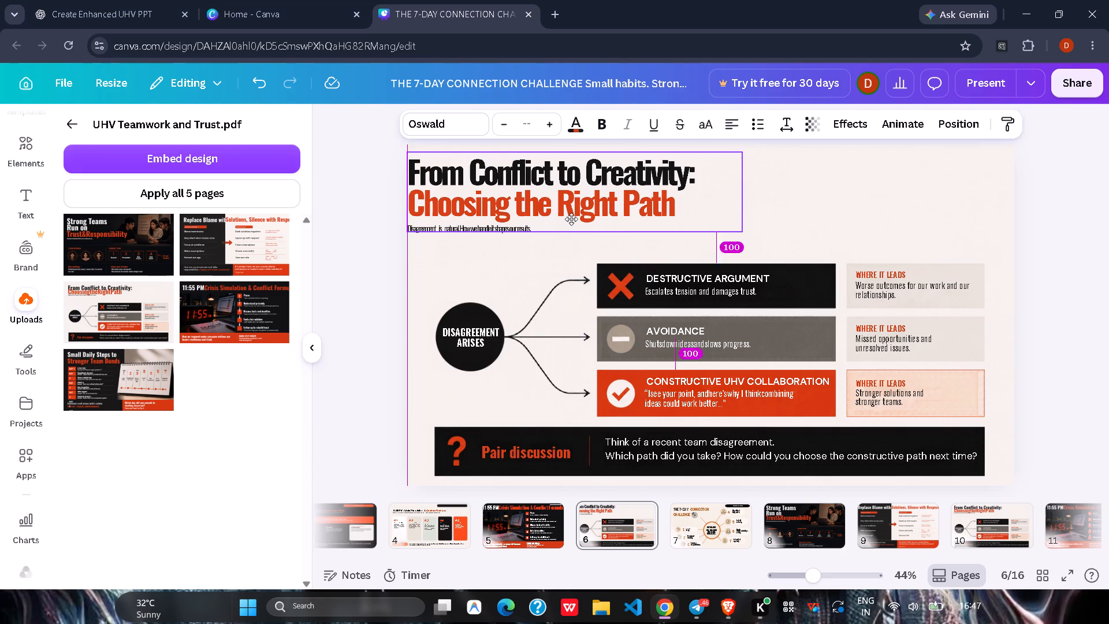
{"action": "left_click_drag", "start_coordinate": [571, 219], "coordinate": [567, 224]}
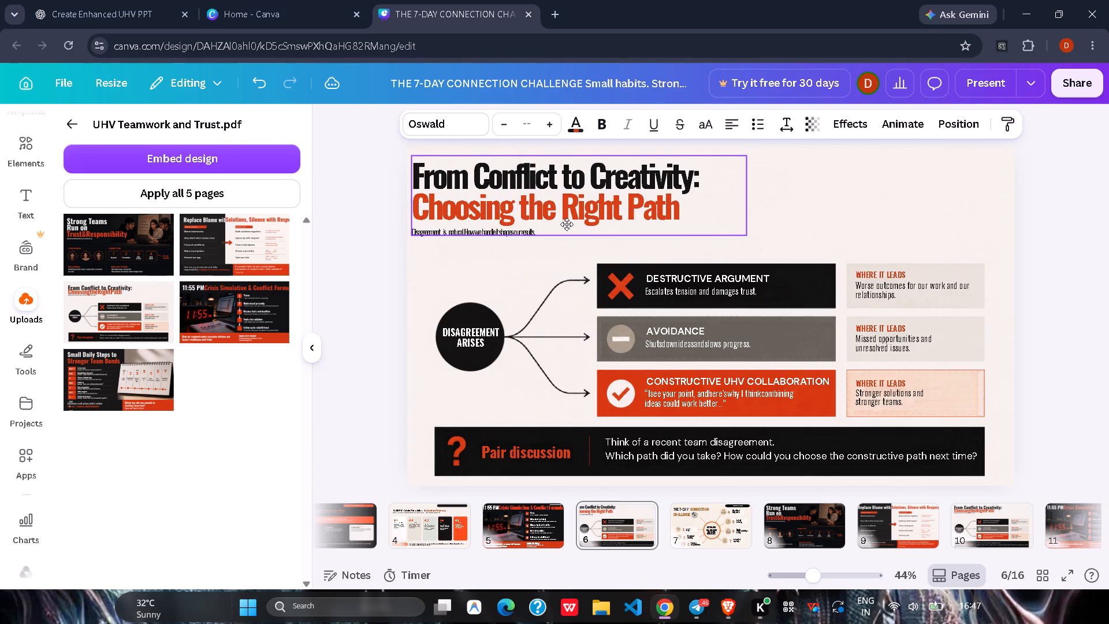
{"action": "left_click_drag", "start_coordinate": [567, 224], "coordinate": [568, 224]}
Delete the small subtitle sentence beneath "Choosing the Right Path" on slide 6.
{"action": "left_click", "coordinate": [538, 233]}
{"action": "left_click_drag", "start_coordinate": [538, 233], "coordinate": [512, 229]}
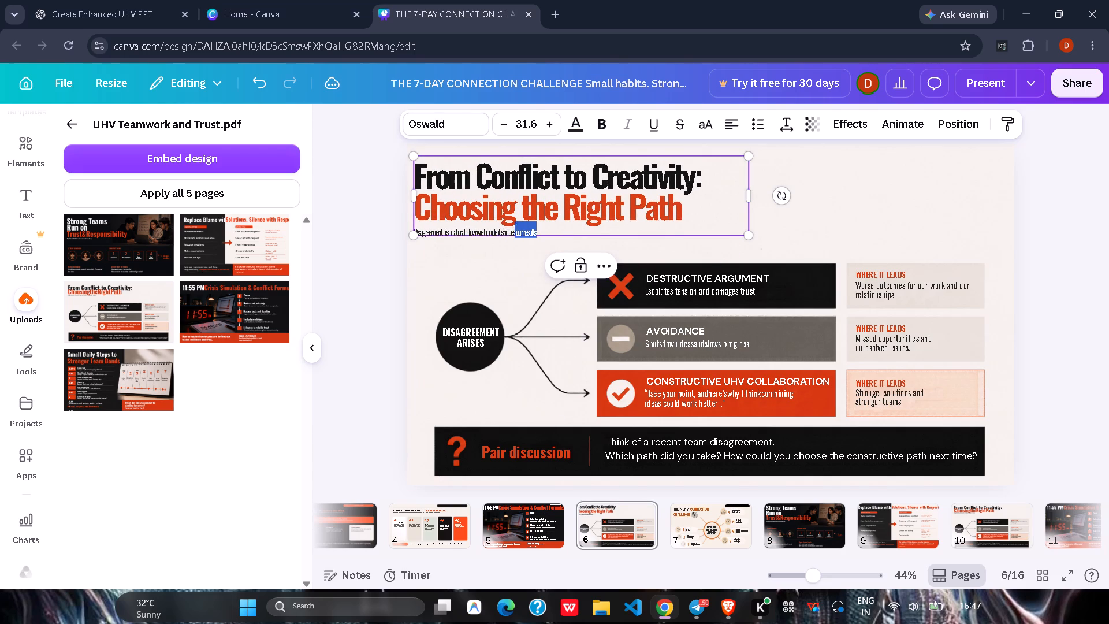
{"action": "left_click_drag", "start_coordinate": [512, 229], "coordinate": [425, 233]}
{"action": "key", "text": "BackSpace"}
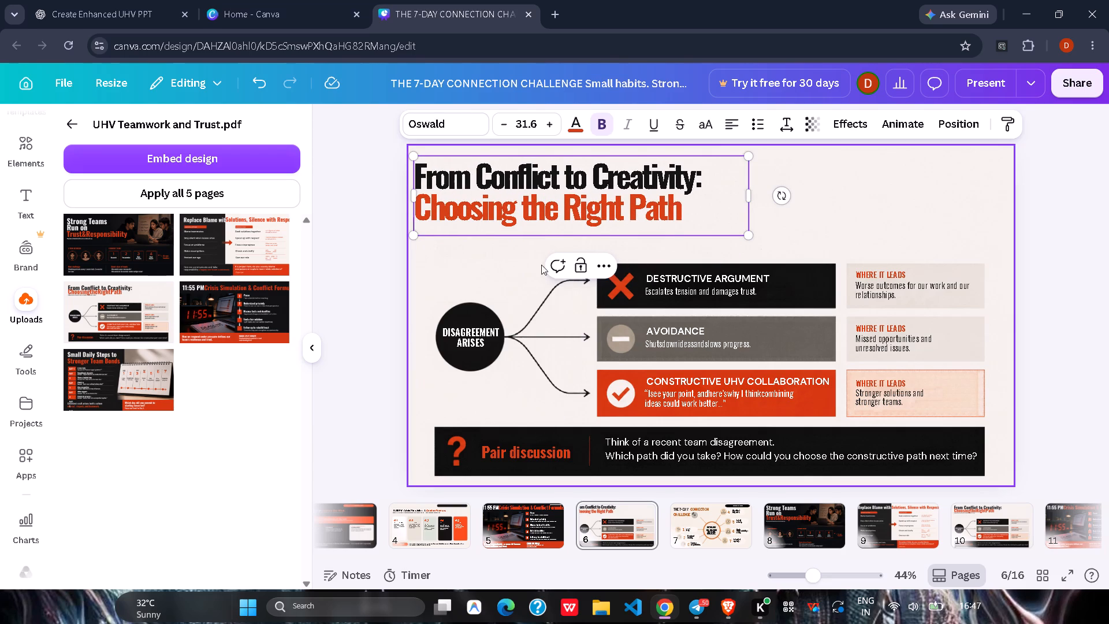
{"action": "left_click", "coordinate": [1086, 332]}
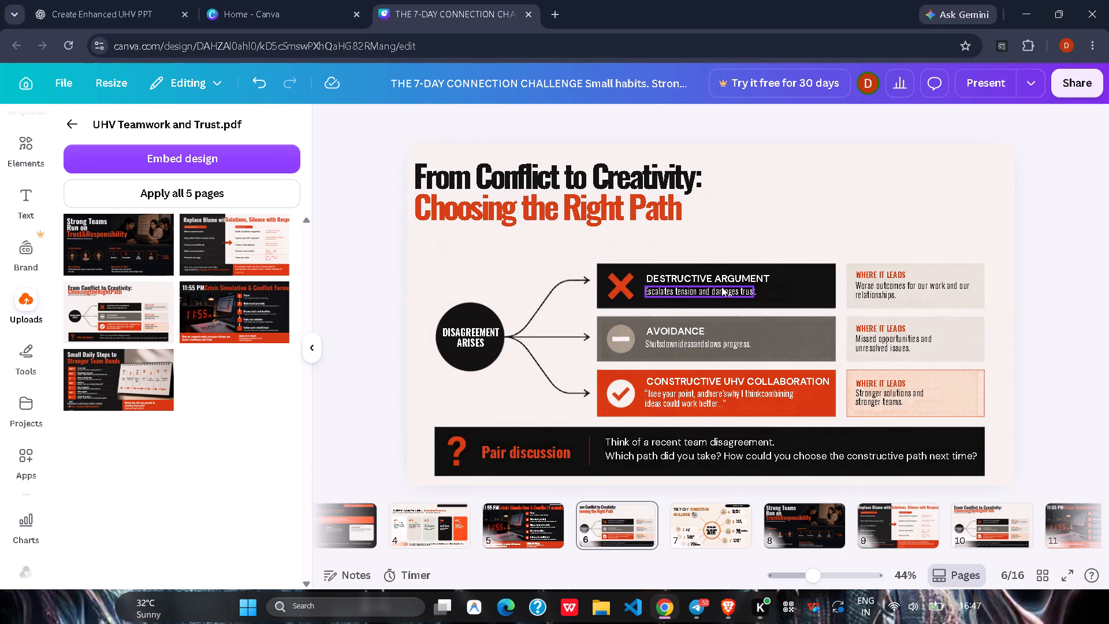
Move the slide 6 title text box slightly down and inward, just above the Disagreement Arises diagram.
{"action": "left_click_drag", "start_coordinate": [565, 206], "coordinate": [571, 216]}
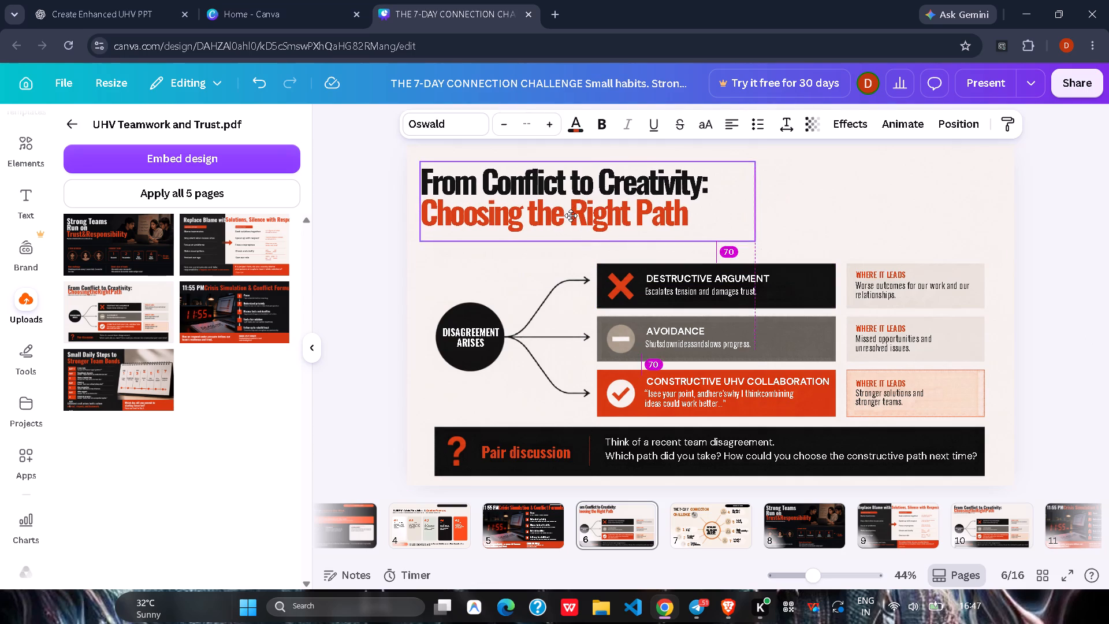
{"action": "left_click_drag", "start_coordinate": [571, 216], "coordinate": [571, 221]}
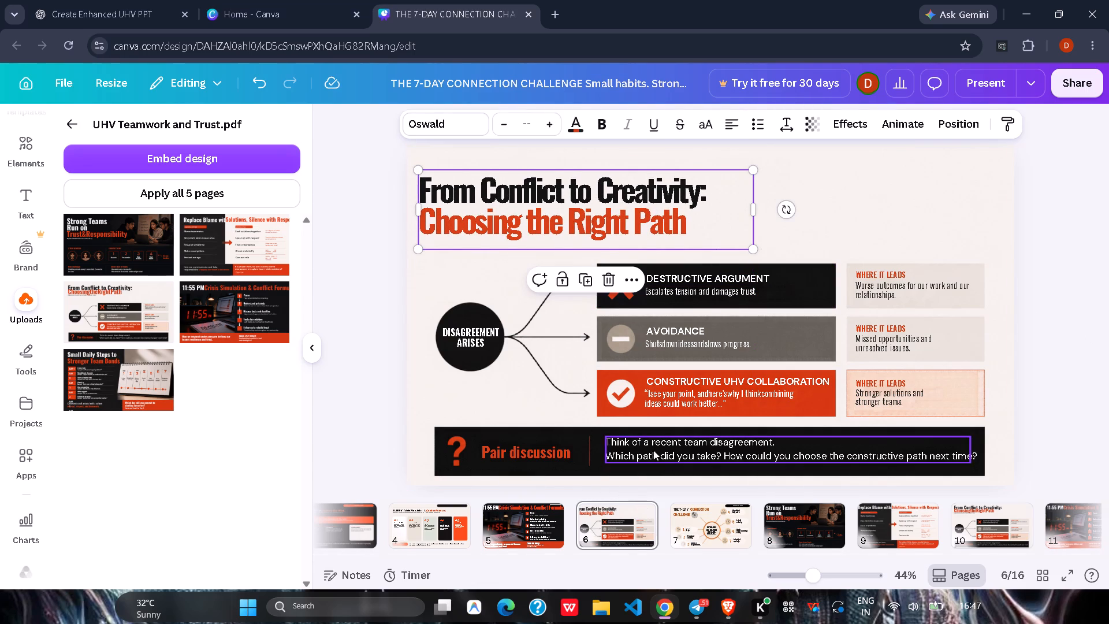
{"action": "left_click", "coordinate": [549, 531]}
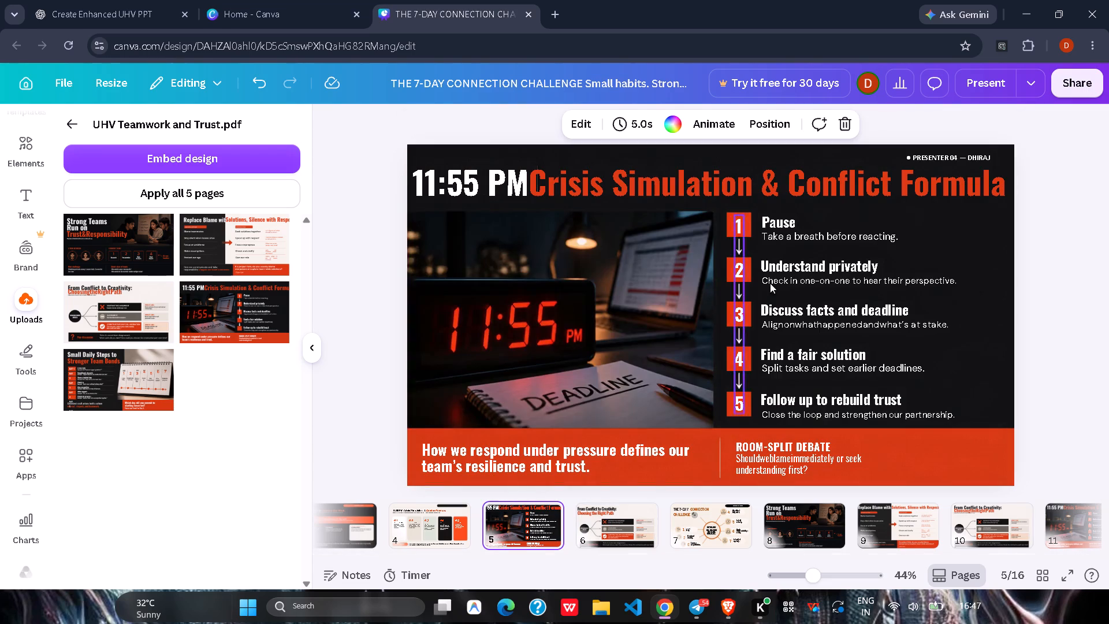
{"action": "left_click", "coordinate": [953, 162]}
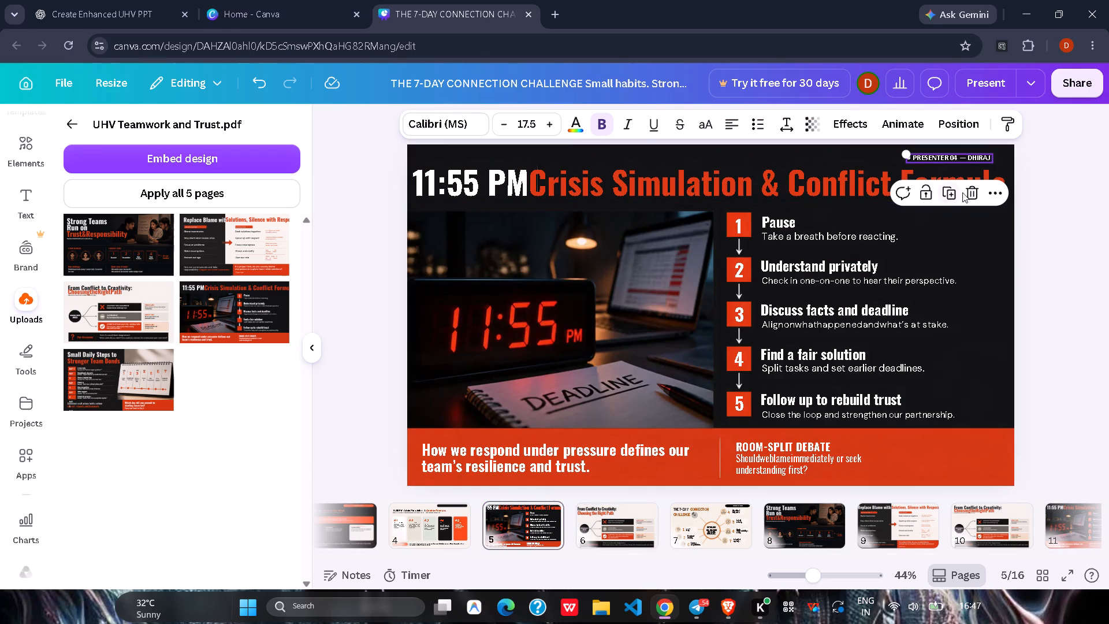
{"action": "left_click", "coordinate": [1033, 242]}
Duplicate the black presenter pill shape on slide 7 and place the copy in slide 6's top-right corner.
{"action": "left_click", "coordinate": [703, 519]}
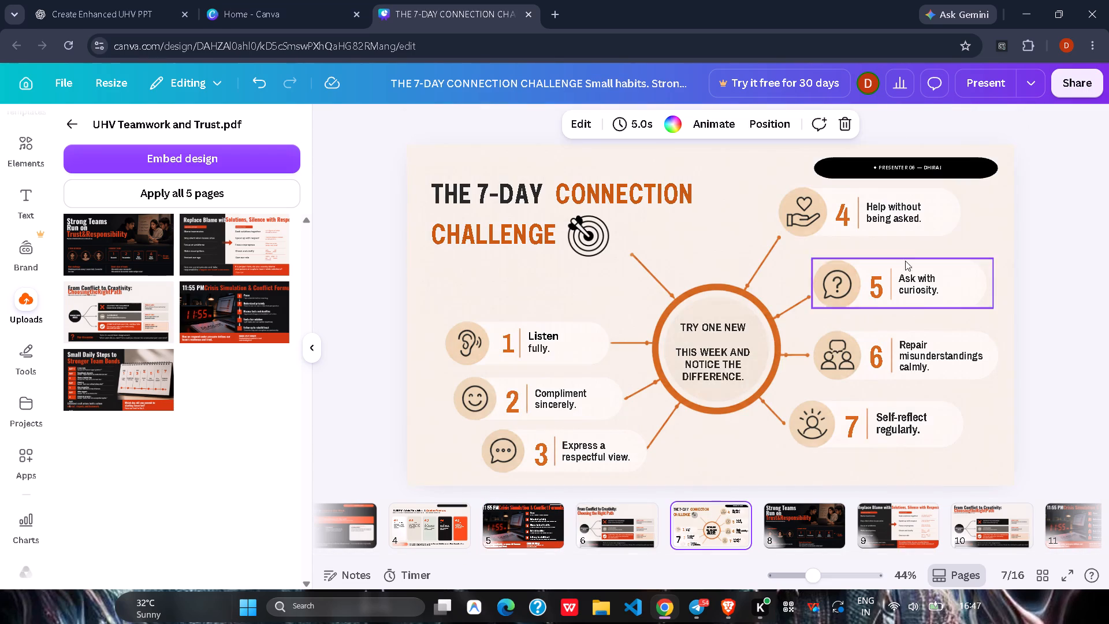
{"action": "left_click", "coordinate": [956, 173]}
{"action": "left_click", "coordinate": [908, 216]}
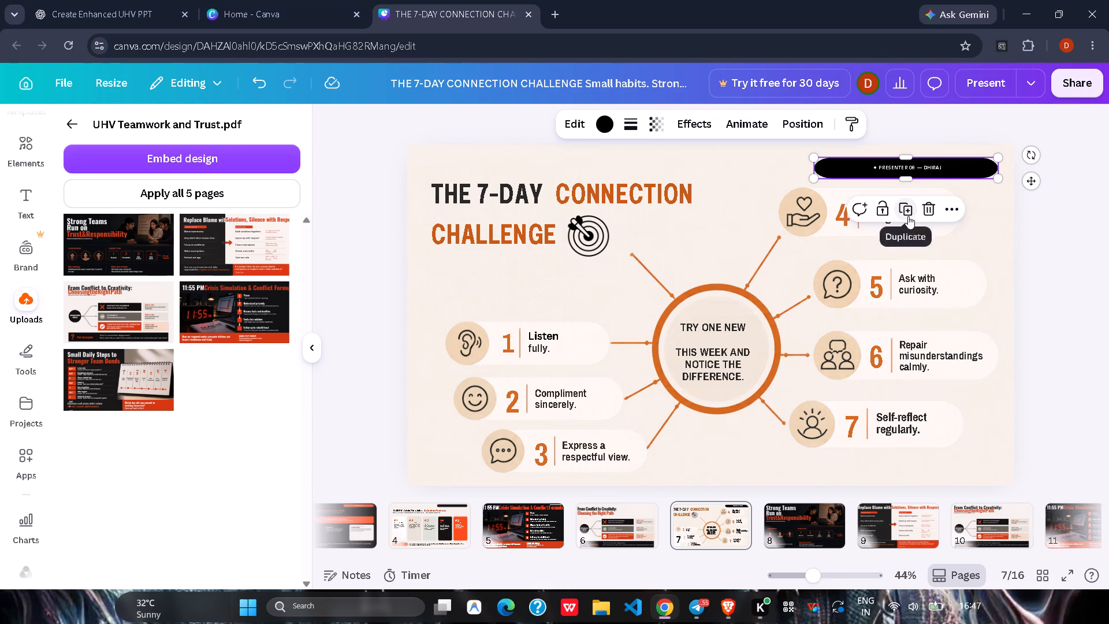
{"action": "left_click", "coordinate": [1088, 232]}
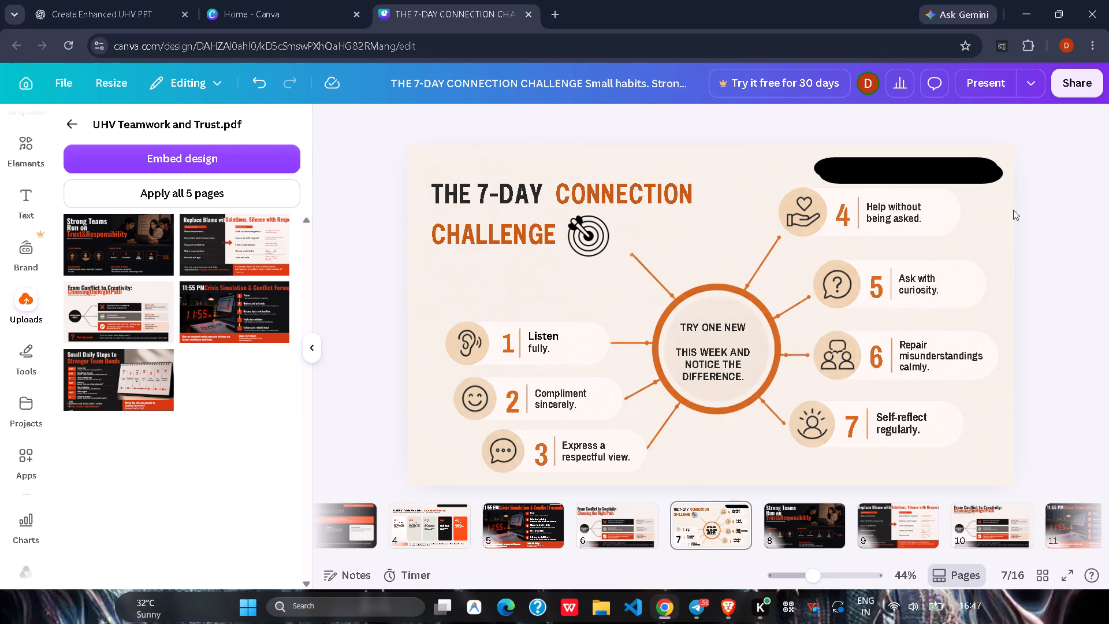
{"action": "left_click_drag", "start_coordinate": [960, 174], "coordinate": [631, 521]}
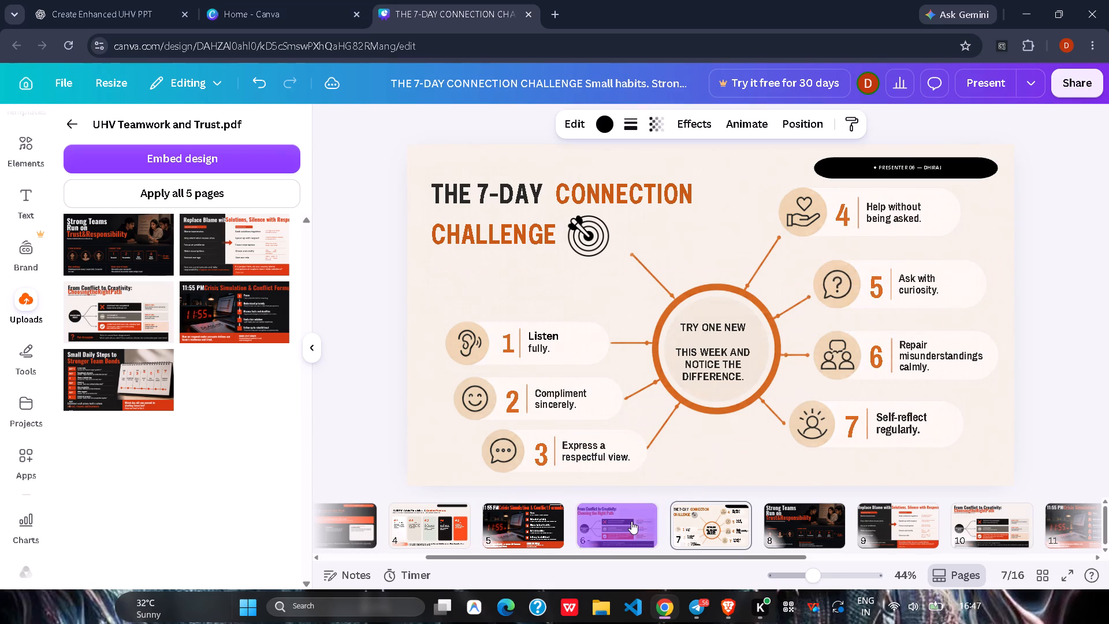
{"action": "left_click_drag", "start_coordinate": [631, 521], "coordinate": [834, 378]}
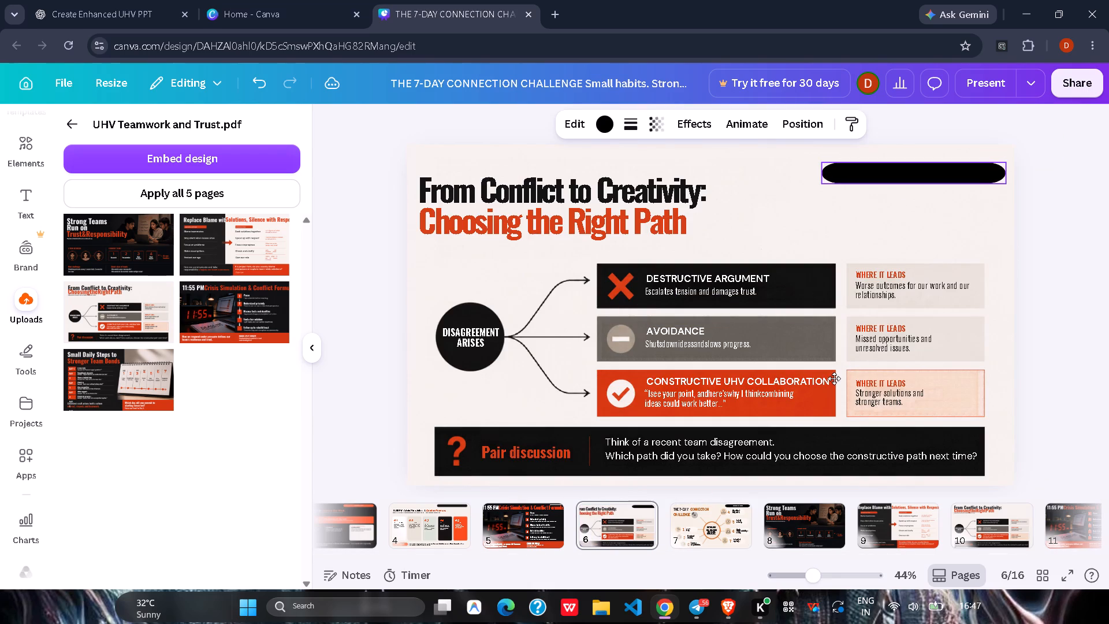
{"action": "left_click_drag", "start_coordinate": [834, 378], "coordinate": [825, 367]}
Duplicate the "PRESENTER 06" label text on slide 7 and center the copy on slide 6's black pill shape.
{"action": "left_click", "coordinate": [720, 526]}
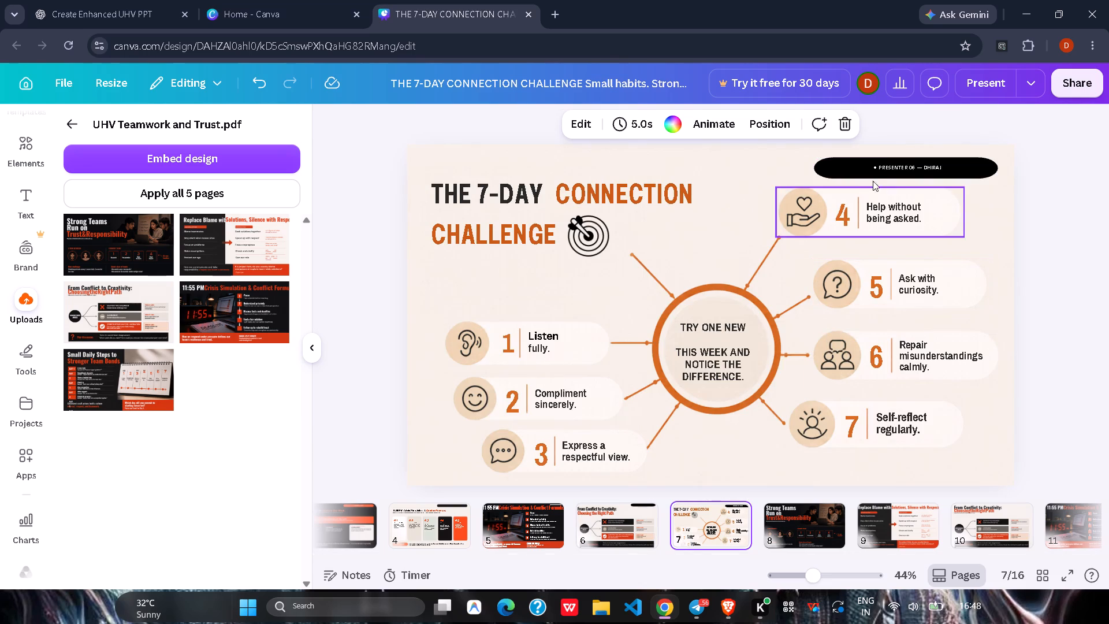
{"action": "left_click", "coordinate": [888, 171]}
{"action": "left_click", "coordinate": [914, 200]}
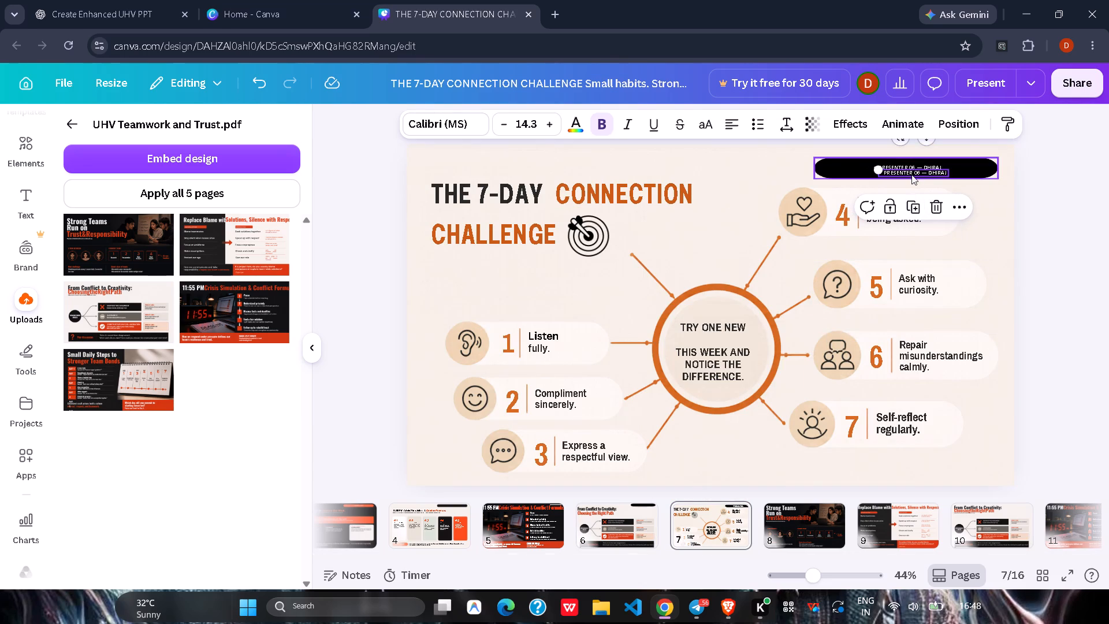
{"action": "left_click", "coordinate": [1066, 210]}
{"action": "left_click_drag", "start_coordinate": [928, 172], "coordinate": [643, 491]}
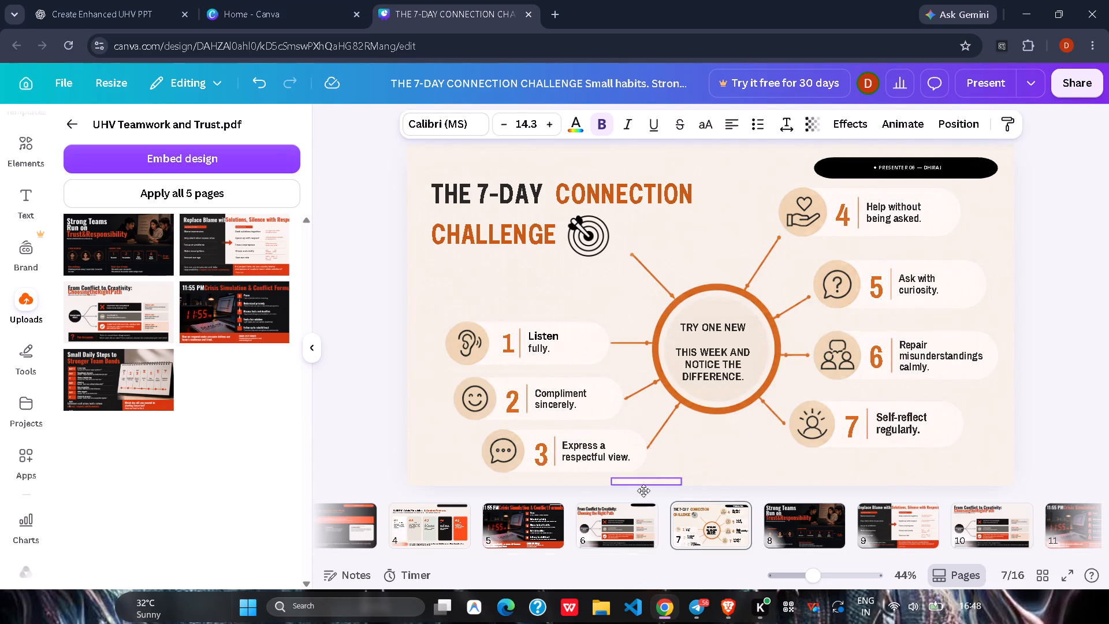
{"action": "left_click_drag", "start_coordinate": [643, 491], "coordinate": [814, 368]}
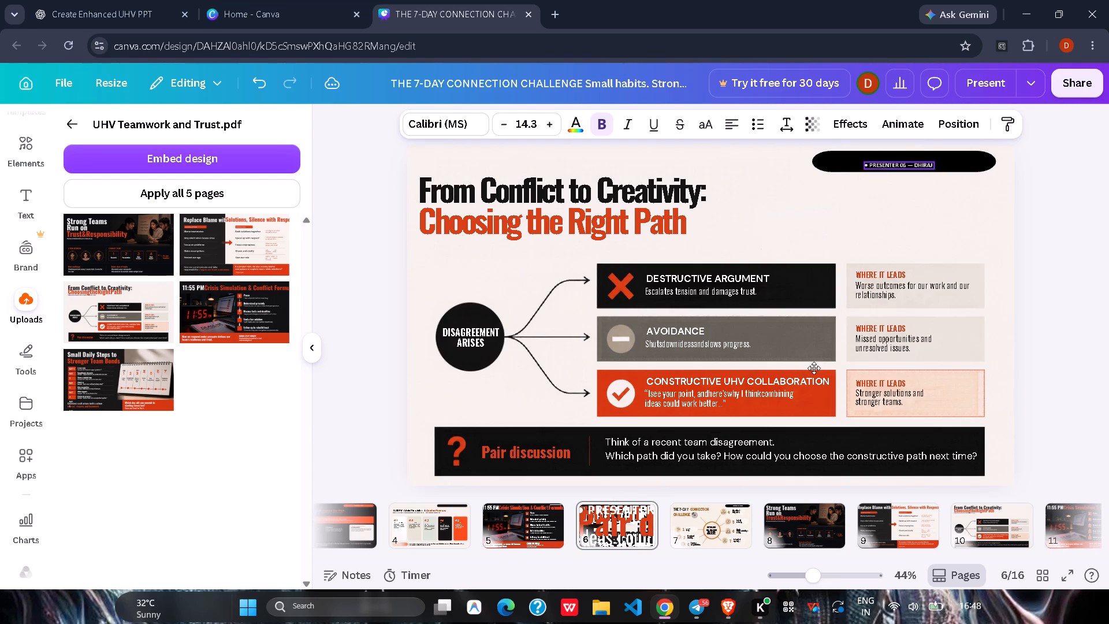
{"action": "left_click_drag", "start_coordinate": [814, 368], "coordinate": [823, 367]}
{"action": "left_click", "coordinate": [1101, 356]}
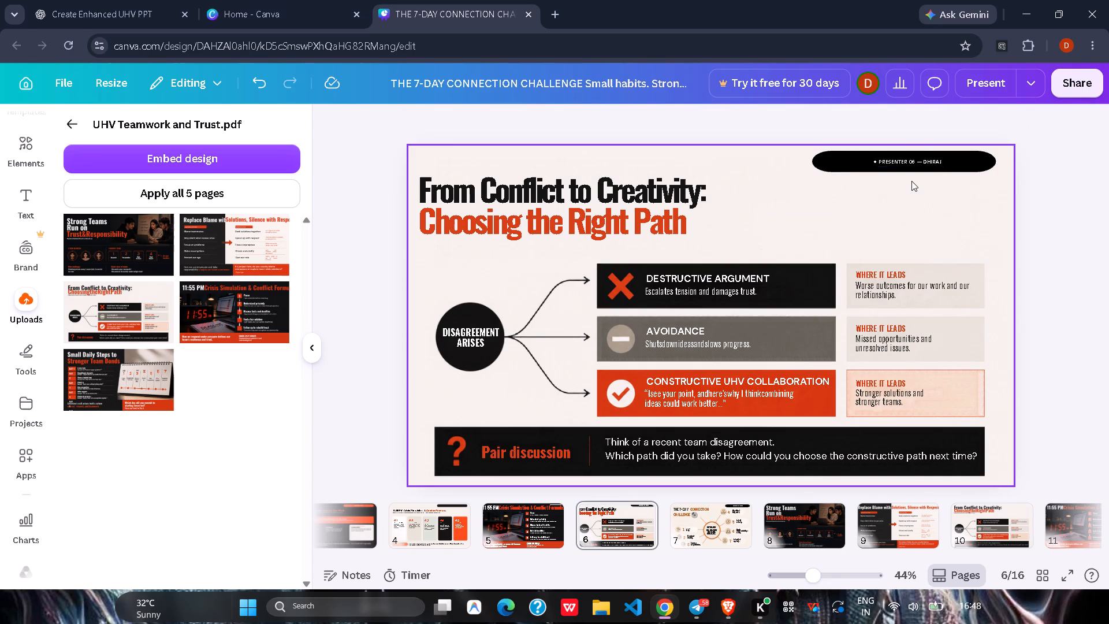
{"action": "left_click", "coordinate": [914, 165]}
{"action": "left_click", "coordinate": [916, 160]}
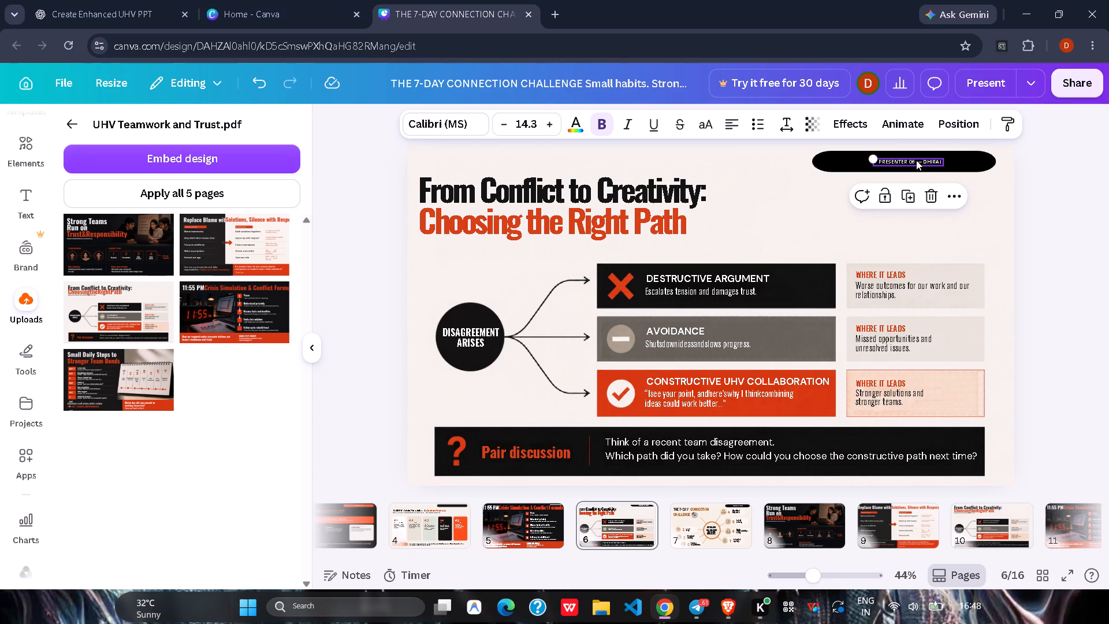
{"action": "left_click", "coordinate": [916, 160]}
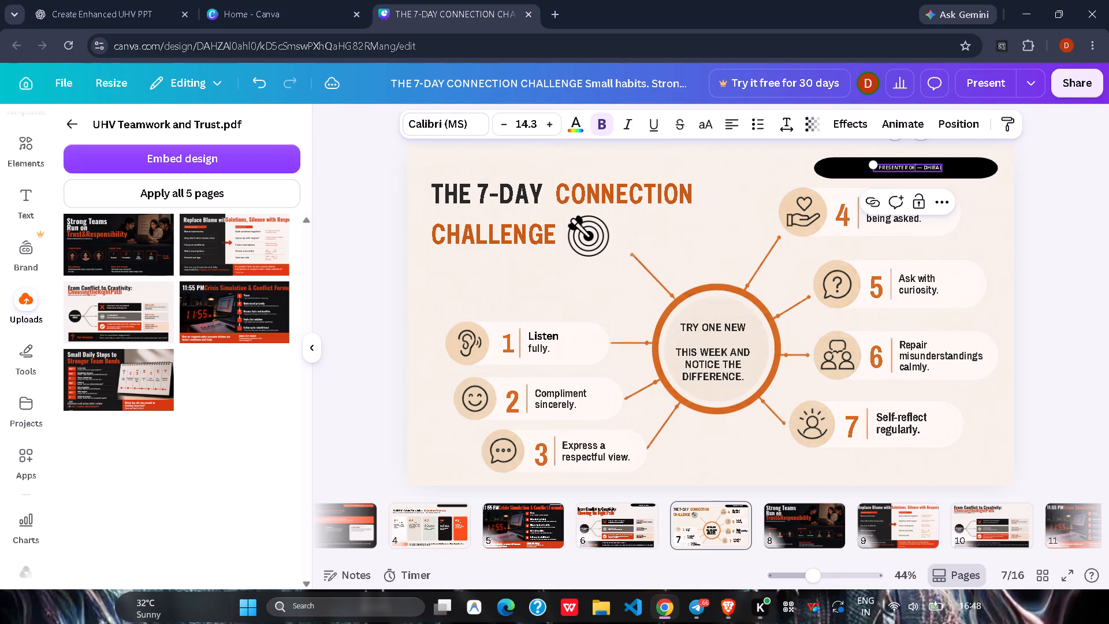
{"action": "key", "text": "BackSpace"}
{"action": "key", "text": "4"}
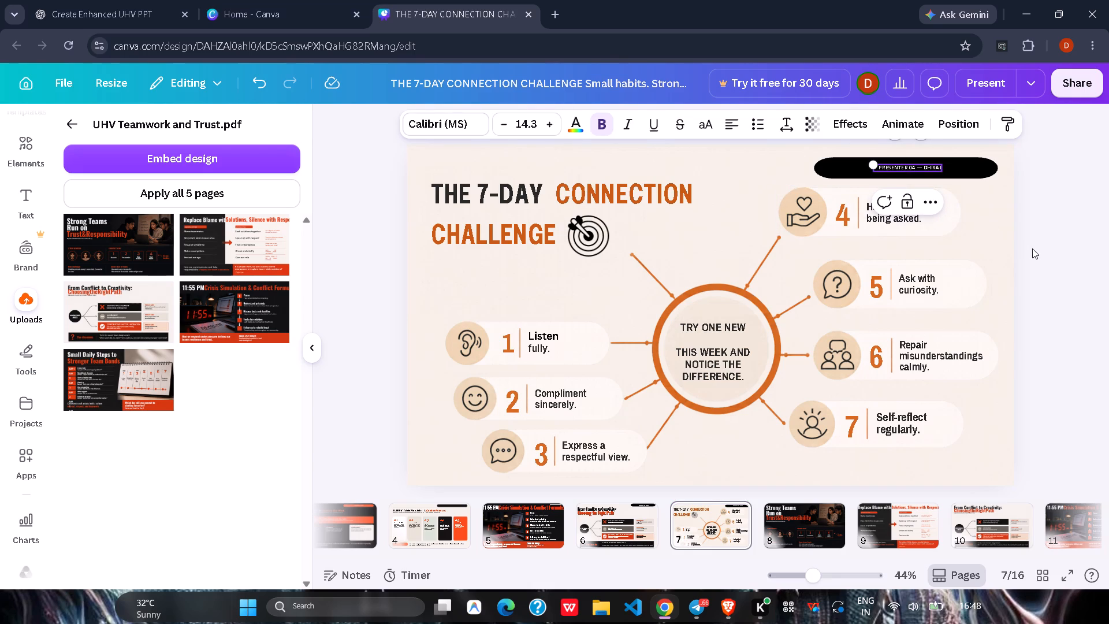
{"action": "left_click", "coordinate": [1032, 248]}
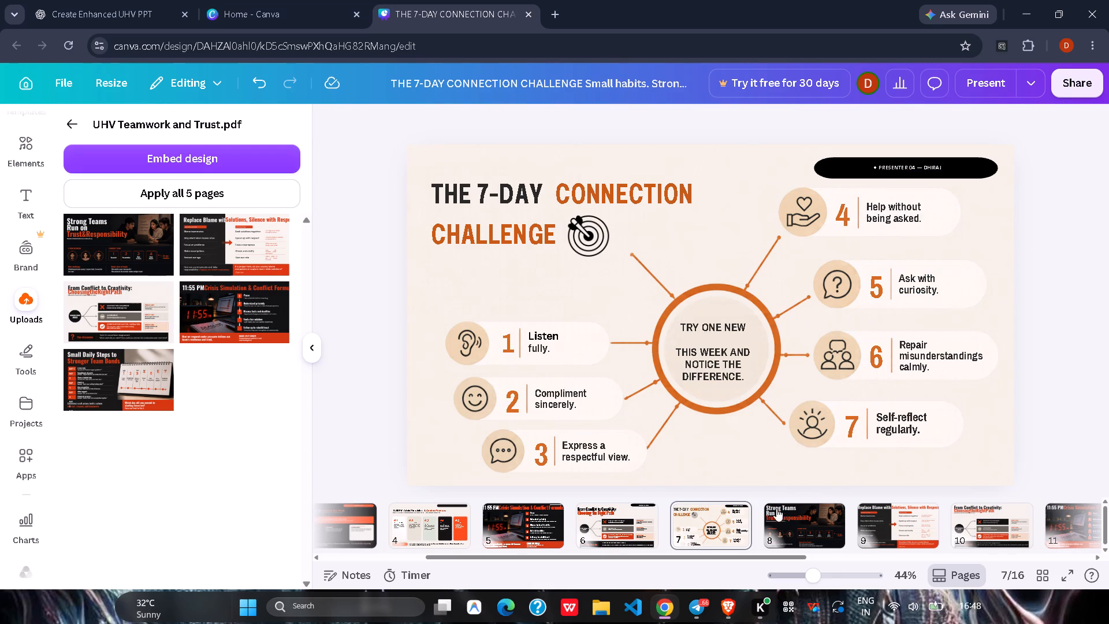
Review slides 5, 6 and 7 against each other, checking their text and presenter labels.
{"action": "left_click", "coordinate": [626, 527]}
{"action": "left_click", "coordinate": [538, 517]}
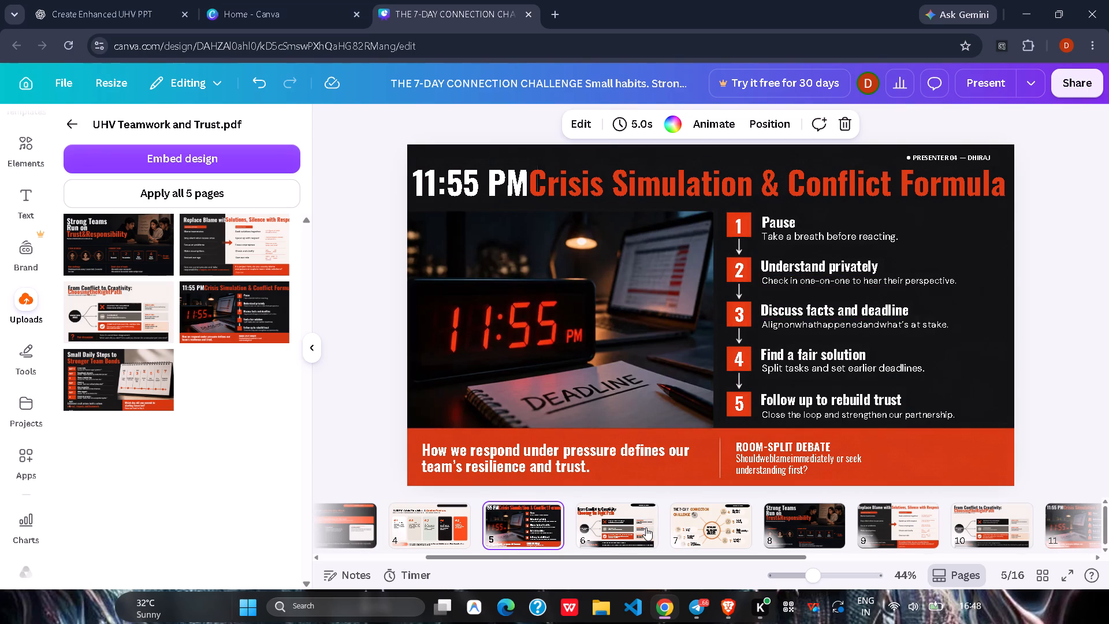
{"action": "left_click", "coordinate": [646, 528]}
{"action": "left_click", "coordinate": [550, 526]}
{"action": "left_click", "coordinate": [598, 523]}
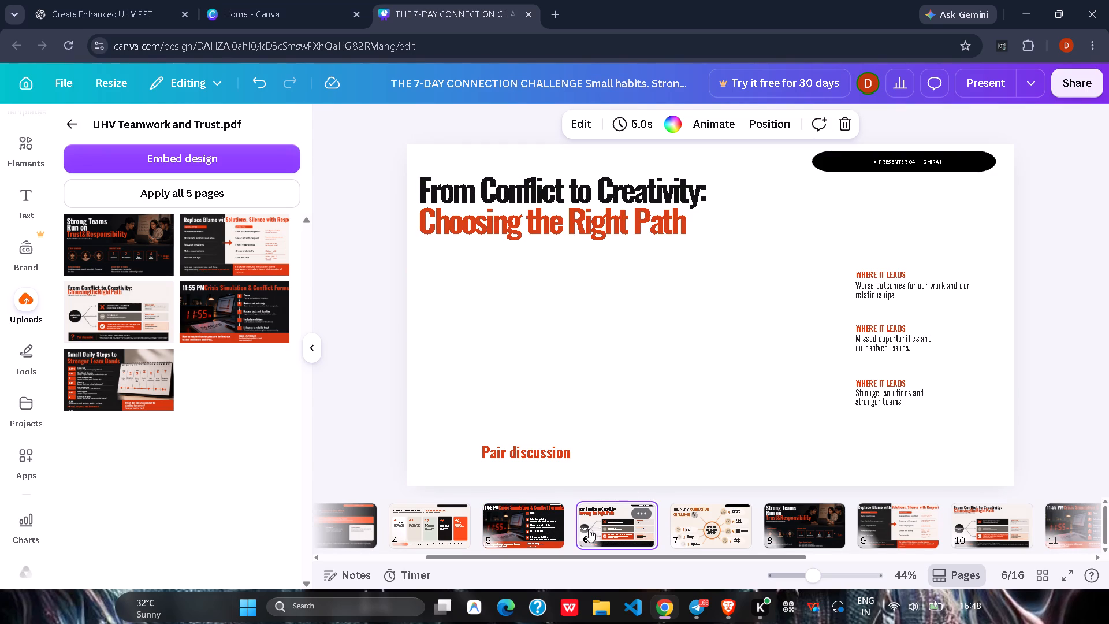
{"action": "left_click", "coordinate": [524, 534]}
{"action": "left_click", "coordinate": [612, 529]}
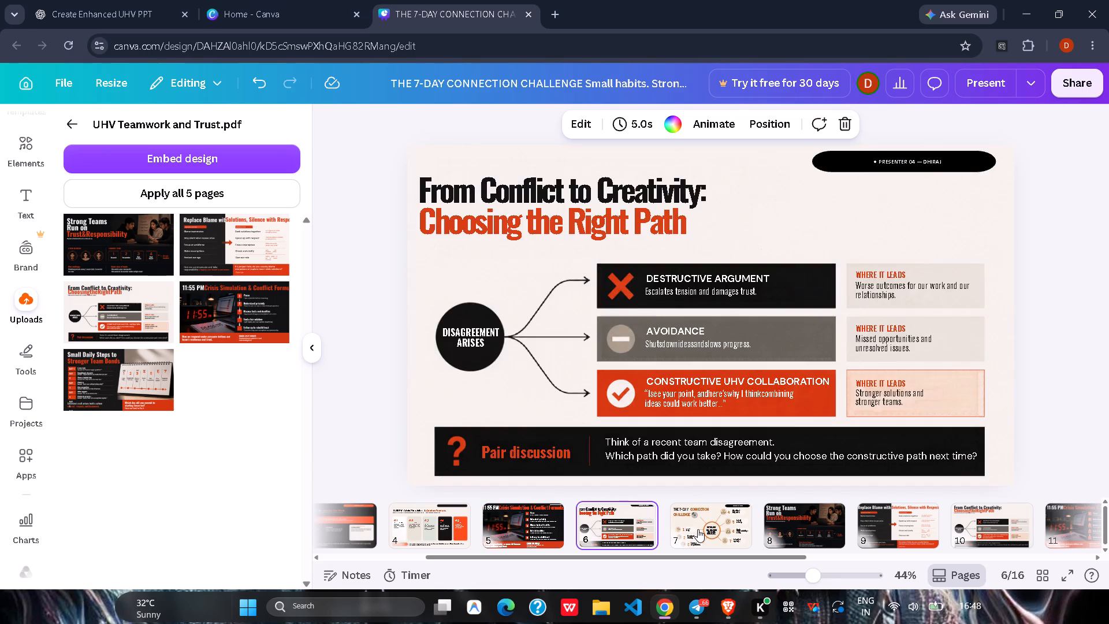
{"action": "left_click", "coordinate": [698, 529]}
Add the missing word spaces in slide 6's Avoidance description so it reads "Shuts down ideas and slows progress.".
{"action": "left_click", "coordinate": [614, 525]}
{"action": "left_click", "coordinate": [672, 344]}
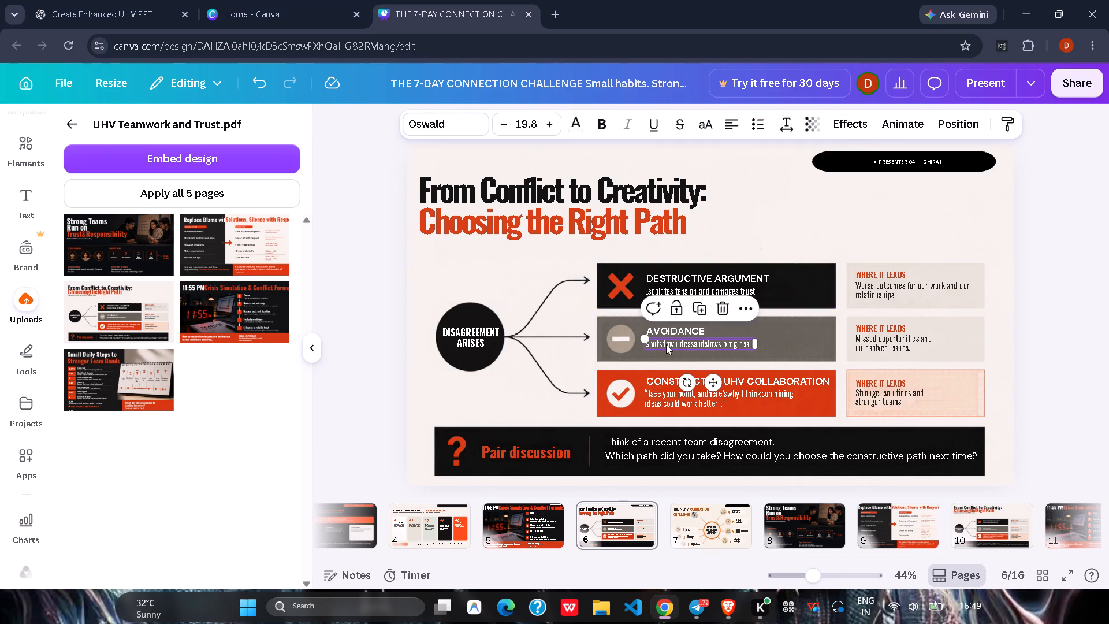
{"action": "left_click", "coordinate": [666, 344]}
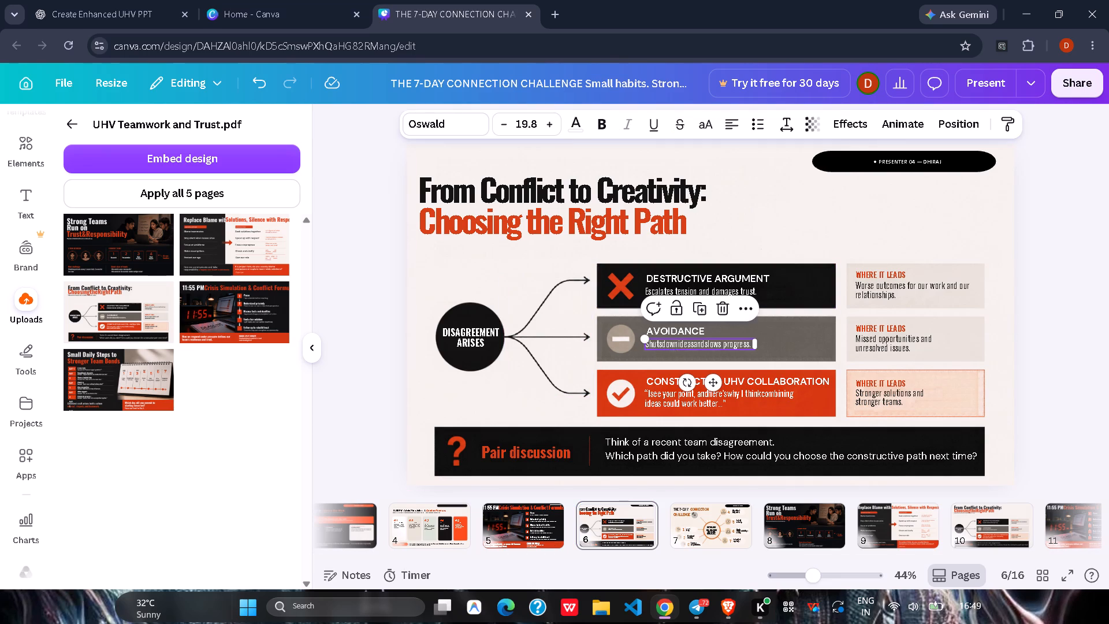
{"action": "left_click", "coordinate": [666, 344]}
{"action": "key", "text": "space"}
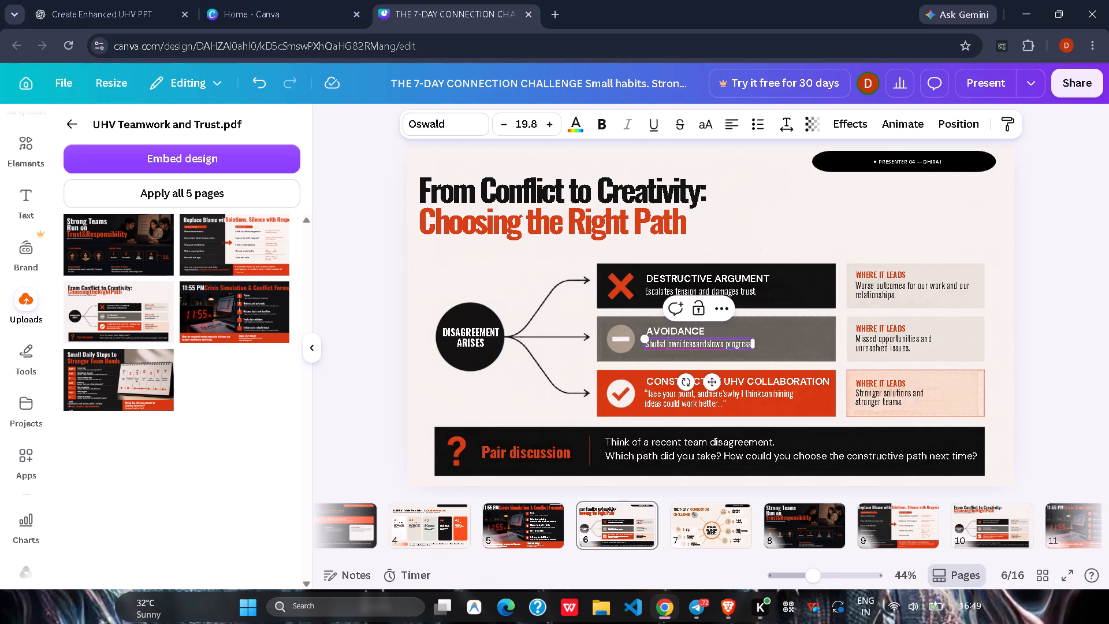
{"action": "key", "text": "BackSpace"}
{"action": "key", "text": "Left"}
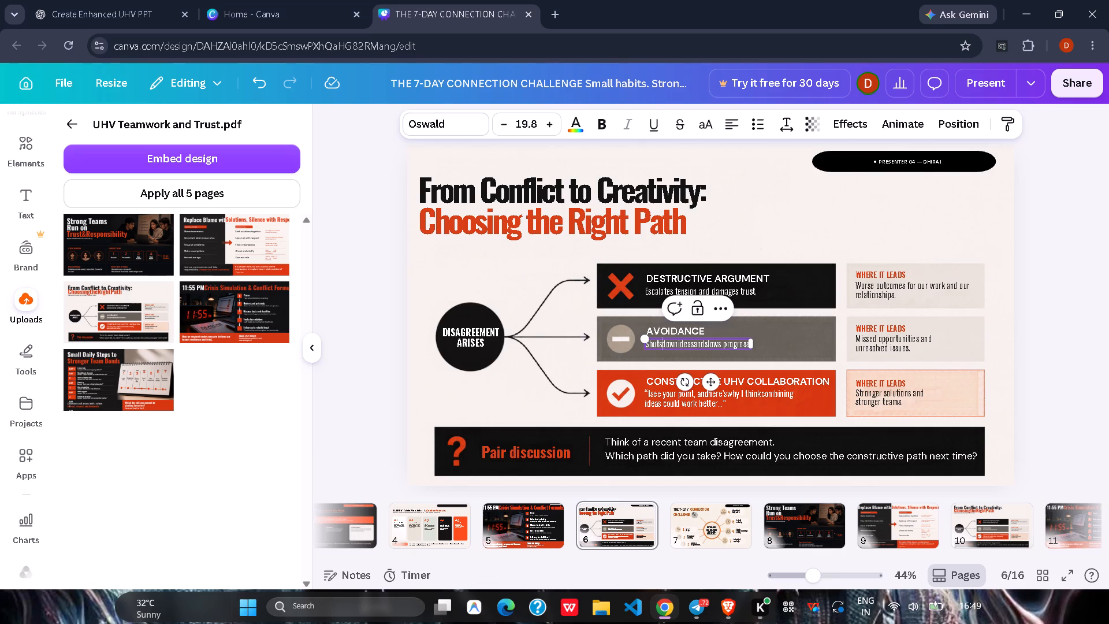
{"action": "key", "text": "space"}
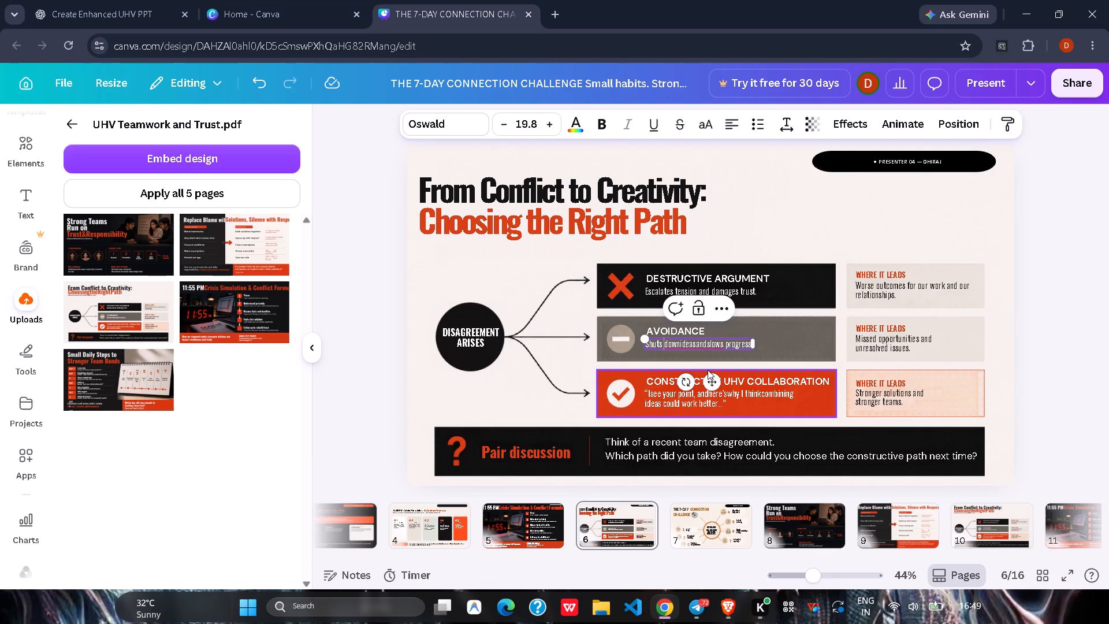
{"action": "left_click", "coordinate": [695, 342]}
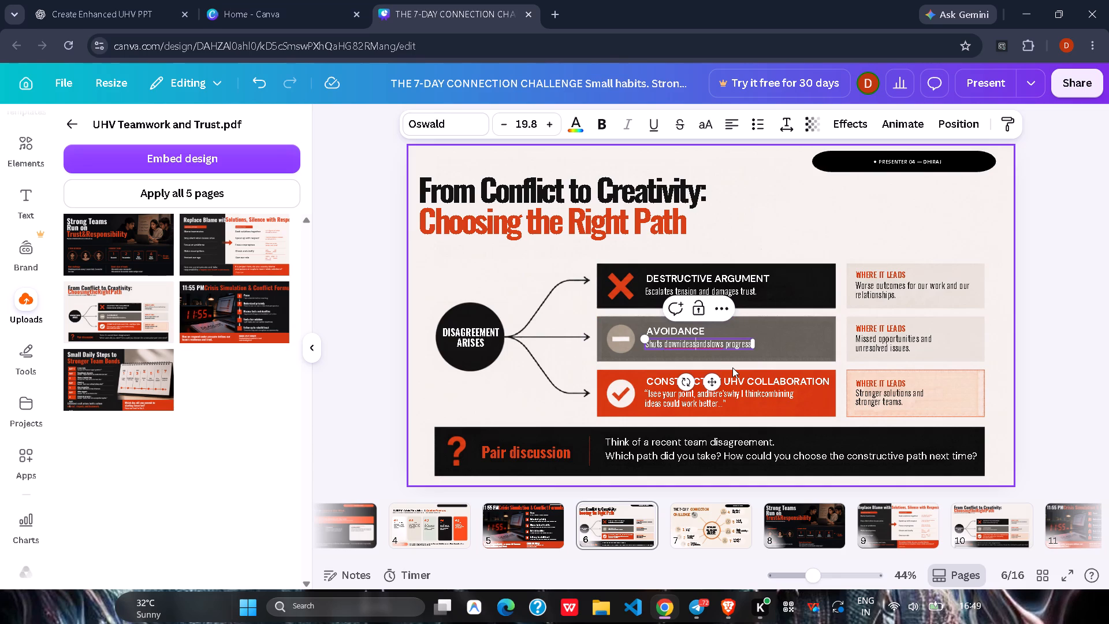
{"action": "key", "text": "space"}
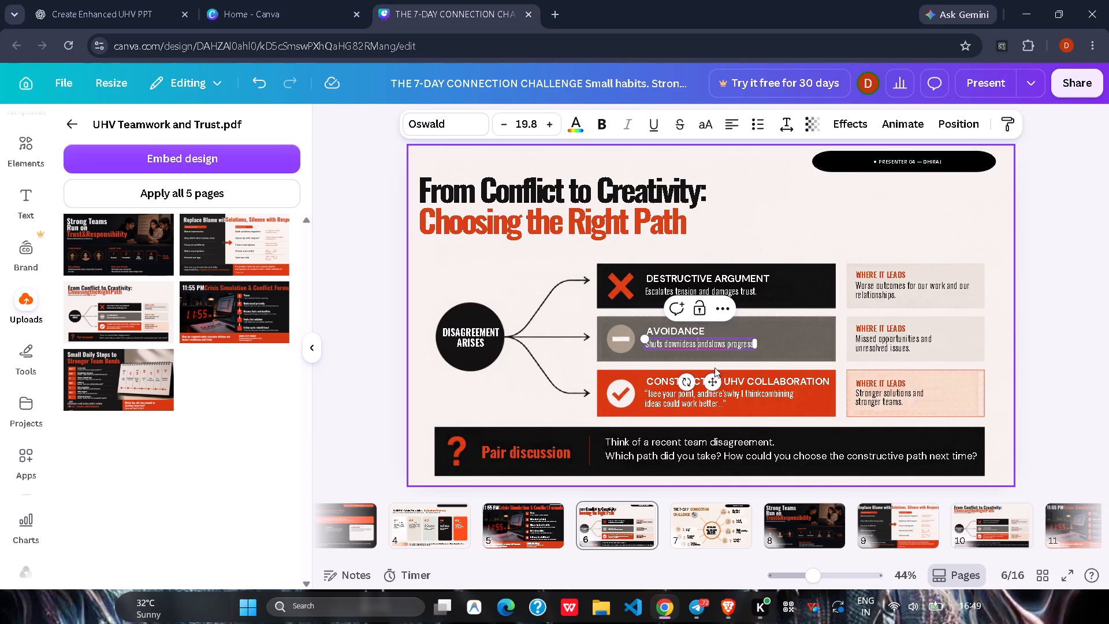
{"action": "left_click", "coordinate": [678, 345]}
{"action": "key", "text": "Right"}
{"action": "key", "text": "space"}
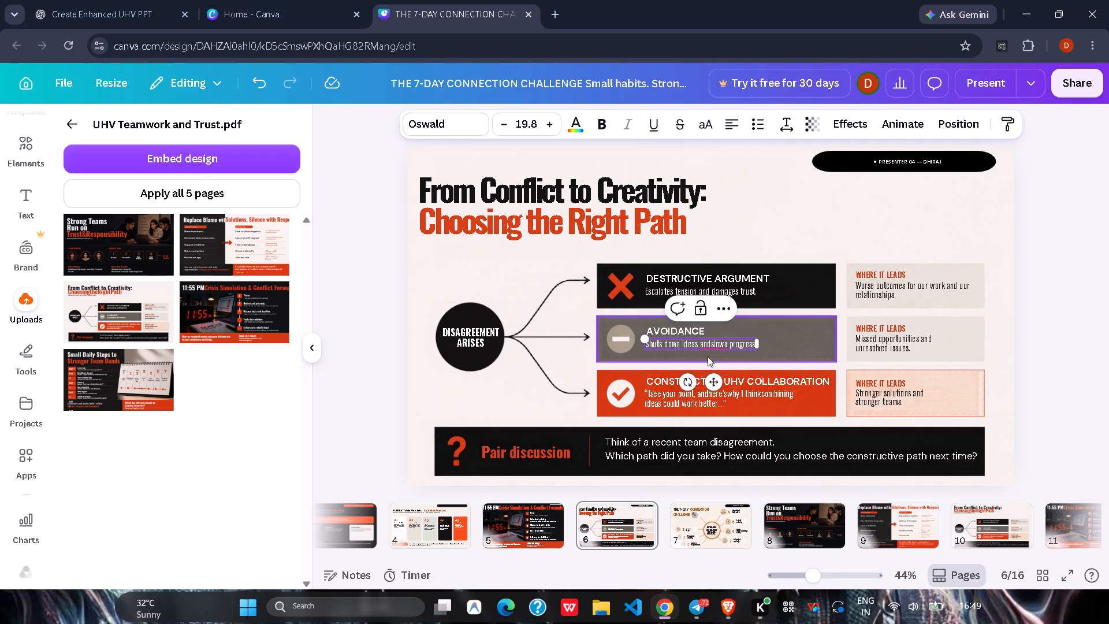
{"action": "left_click", "coordinate": [711, 347]}
{"action": "key", "text": "space"}
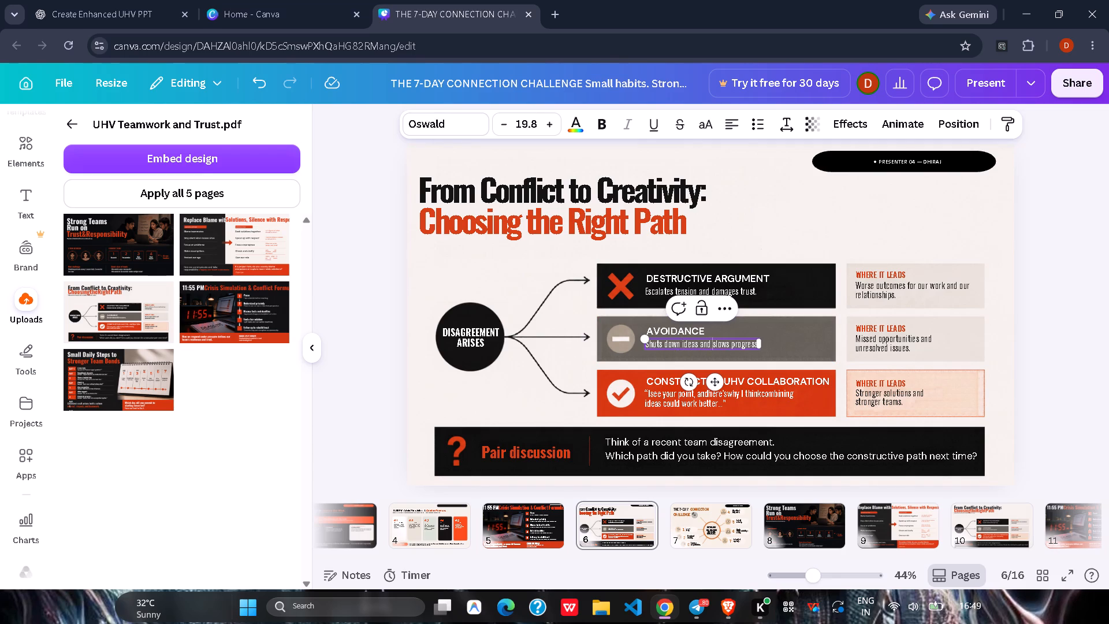
{"action": "left_click", "coordinate": [1054, 362]}
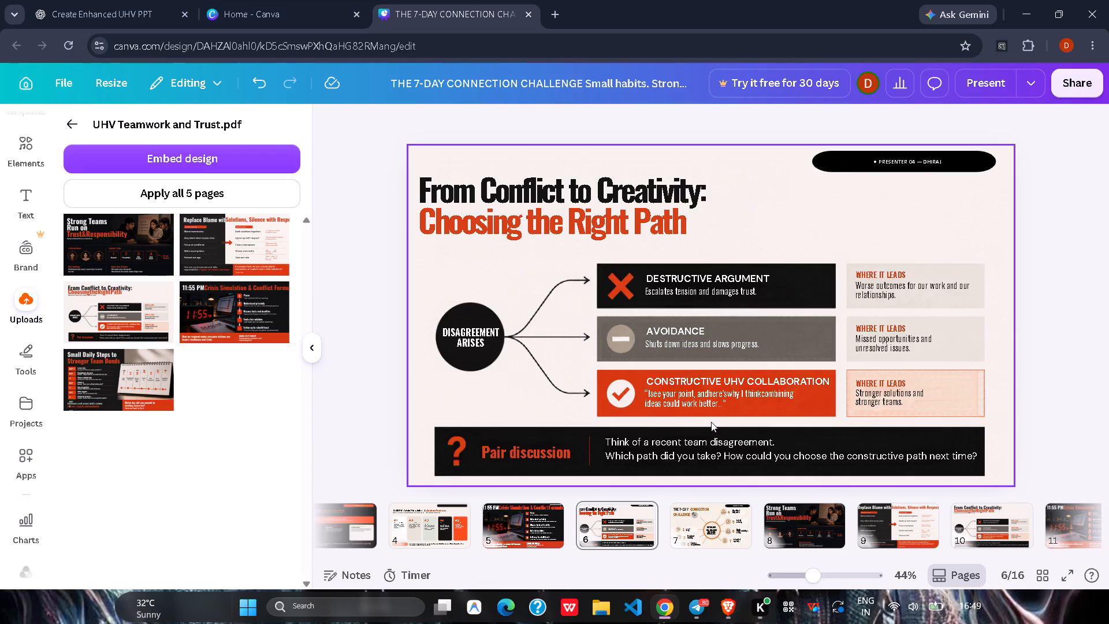
{"action": "left_click", "coordinate": [650, 389]}
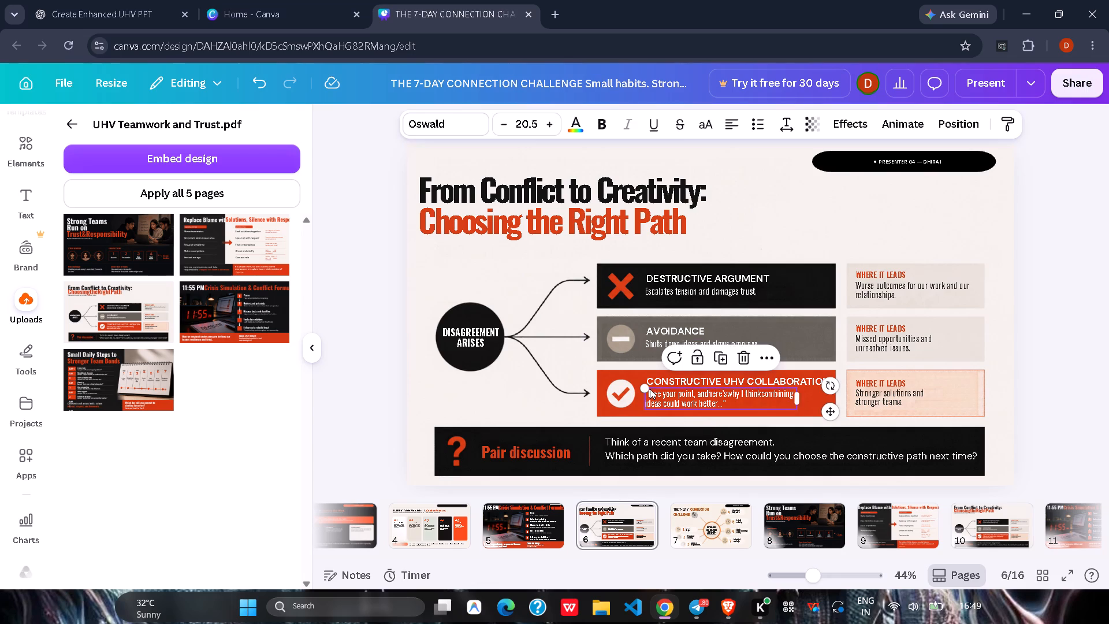
{"action": "left_click", "coordinate": [650, 392]}
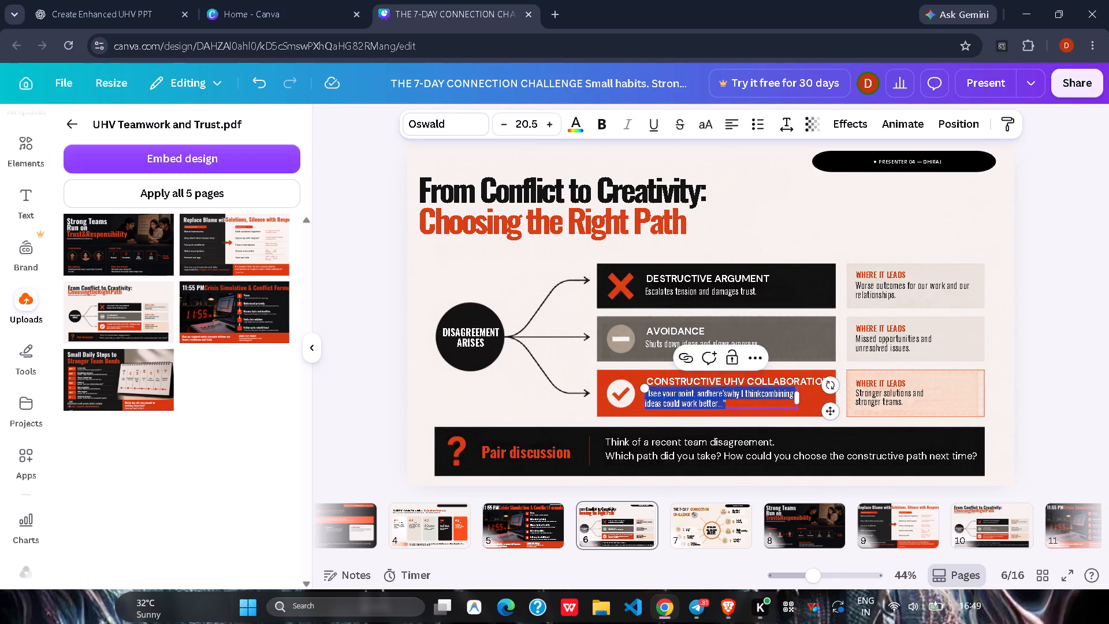
{"action": "left_click", "coordinate": [653, 394]}
{"action": "left_click", "coordinate": [649, 394]}
{"action": "key", "text": "space"}
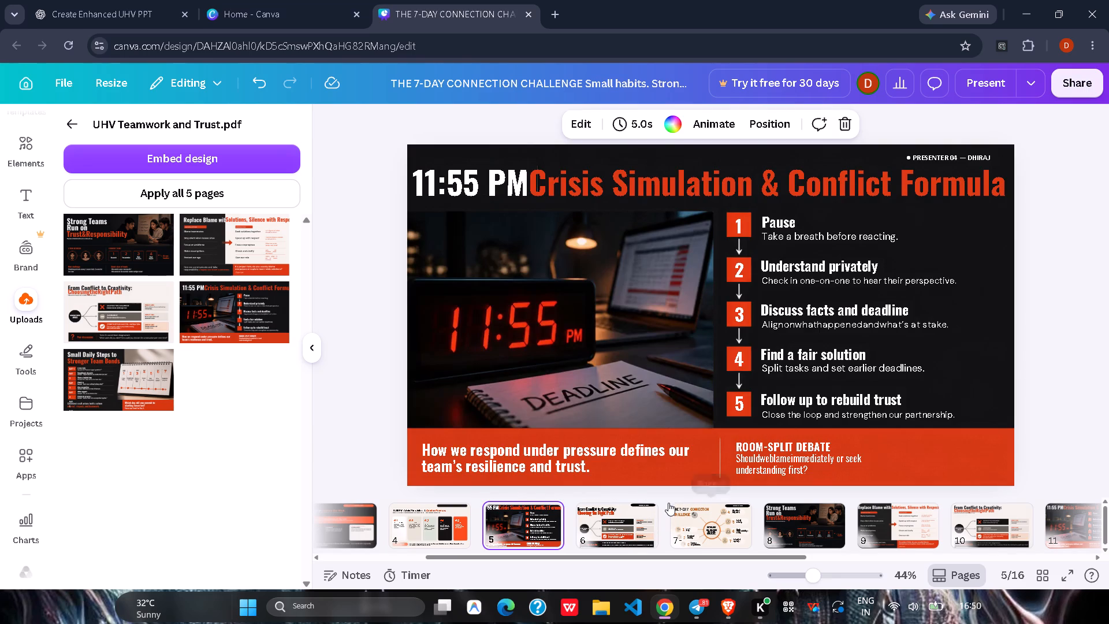
{"action": "left_click", "coordinate": [632, 533]}
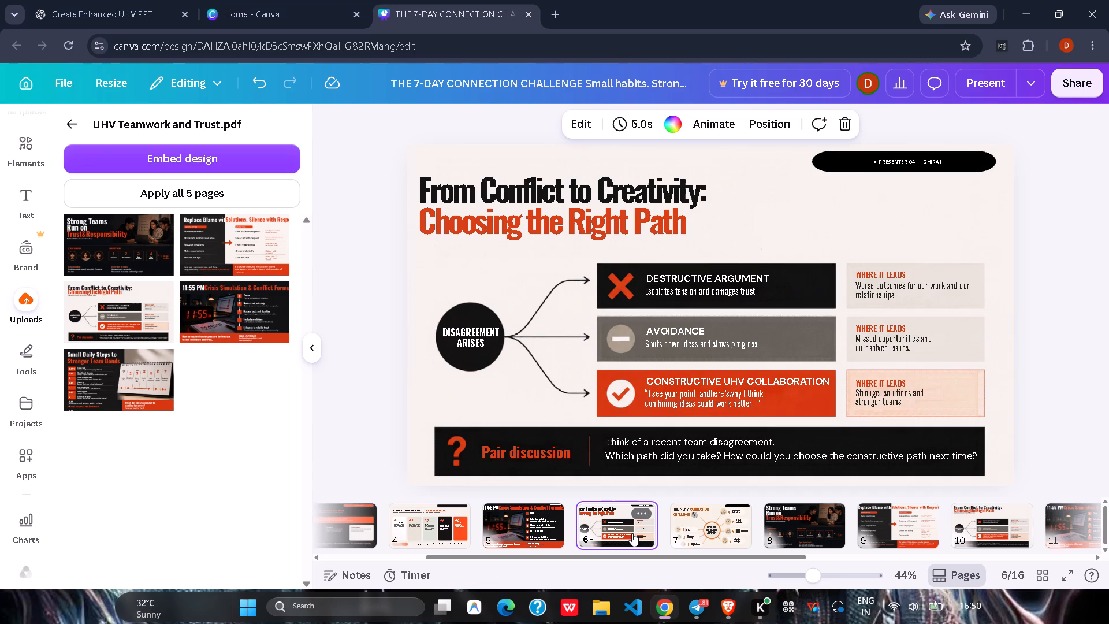
{"action": "left_click", "coordinate": [690, 525]}
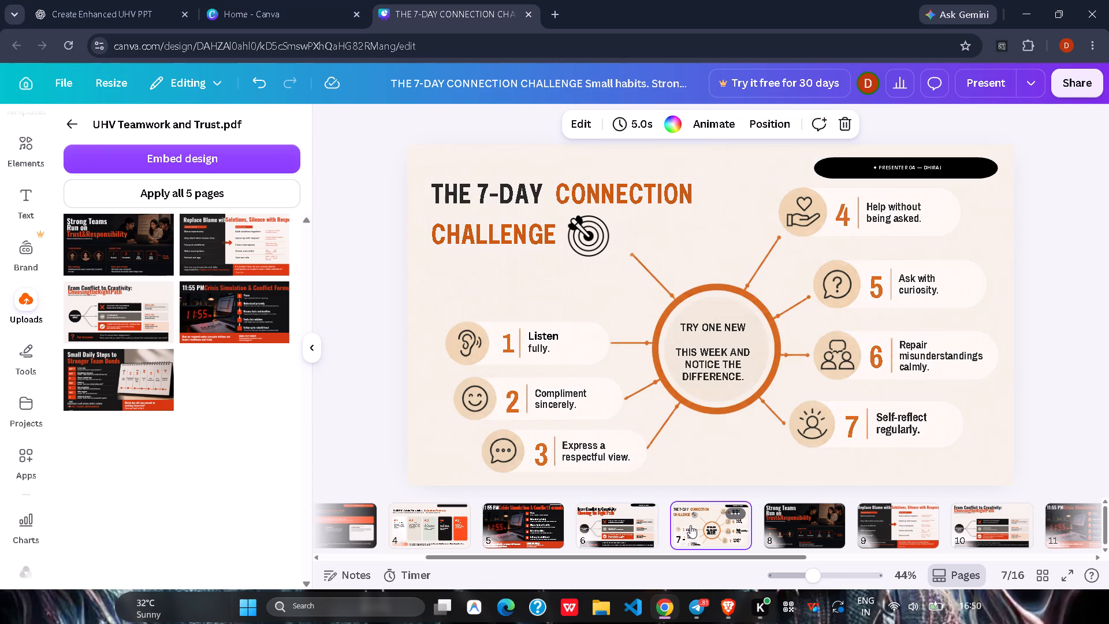
{"action": "left_click", "coordinate": [615, 529]}
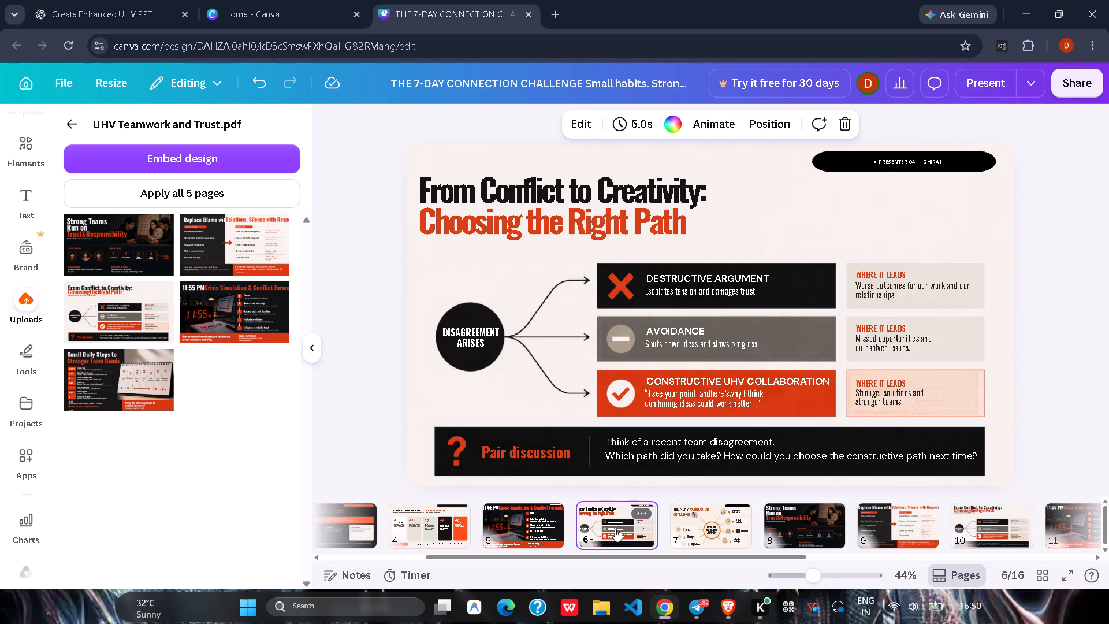
{"action": "left_click", "coordinate": [523, 524]}
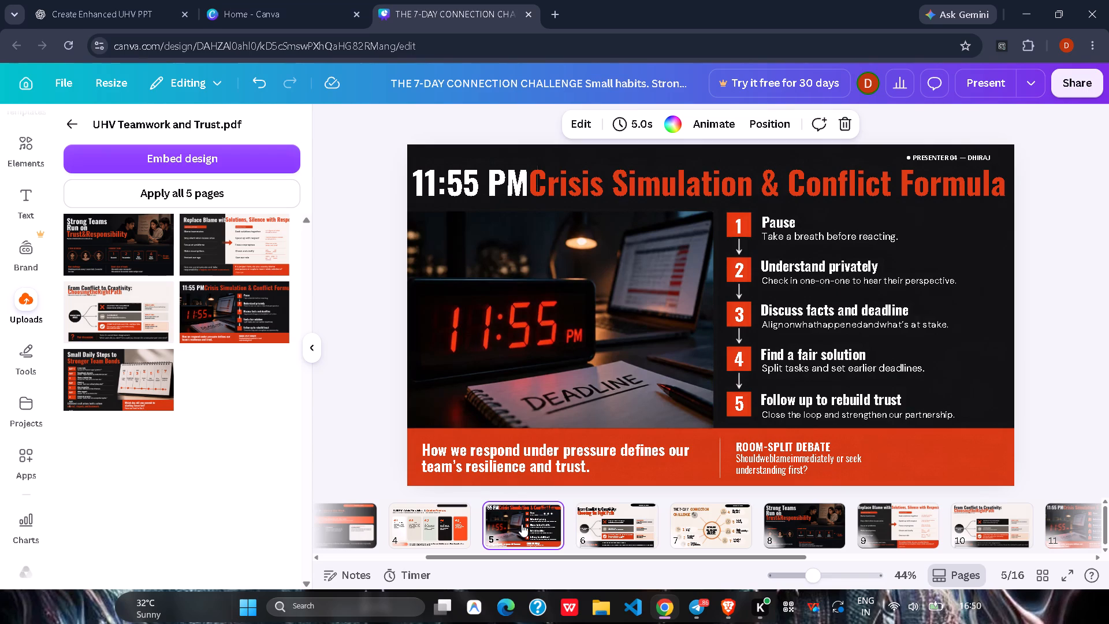
{"action": "left_click", "coordinate": [419, 534]}
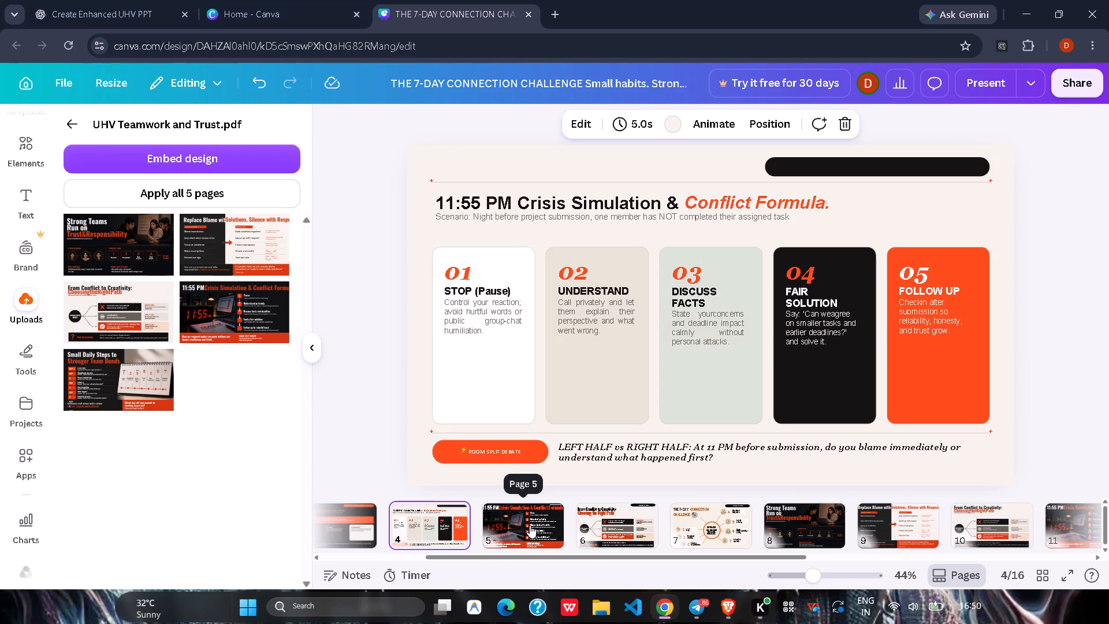
{"action": "scroll", "coordinate": [500, 542], "scroll_direction": "down", "scroll_amount": 1}
{"action": "scroll", "coordinate": [500, 542], "scroll_direction": "up", "scroll_amount": 2}
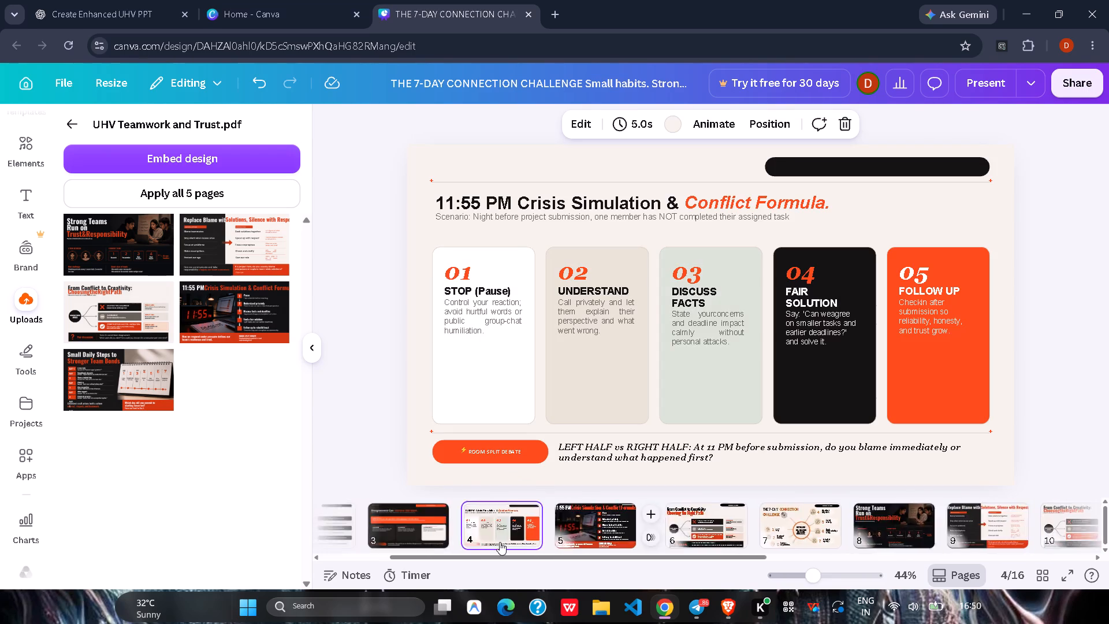
{"action": "scroll", "coordinate": [500, 542], "scroll_direction": "up", "scroll_amount": 2}
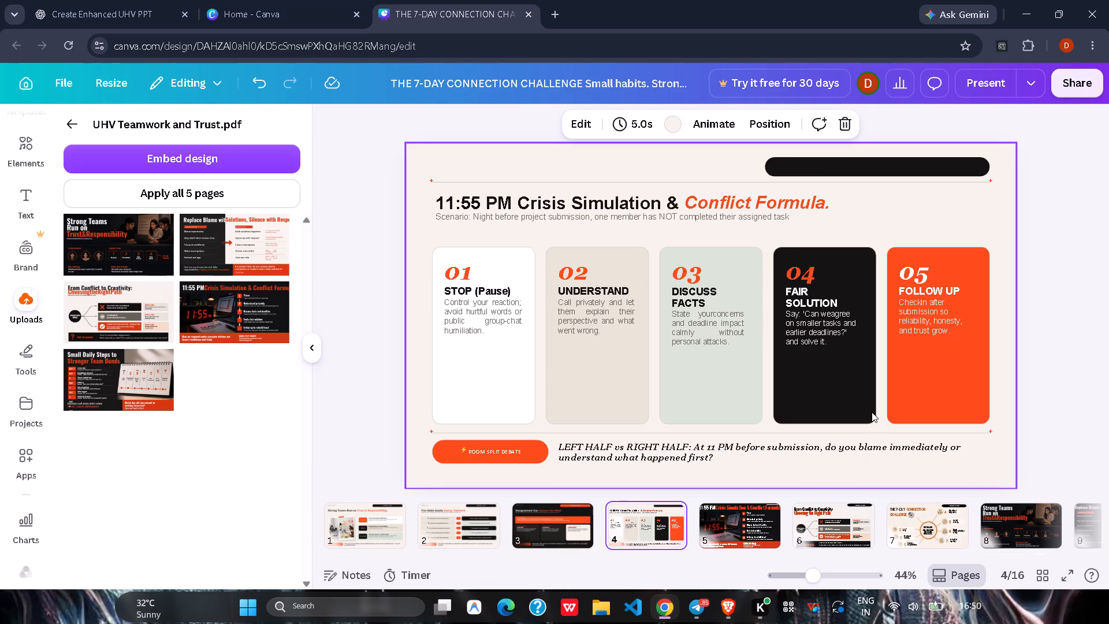
{"action": "key", "text": "Delete"}
{"action": "left_click", "coordinate": [553, 536]}
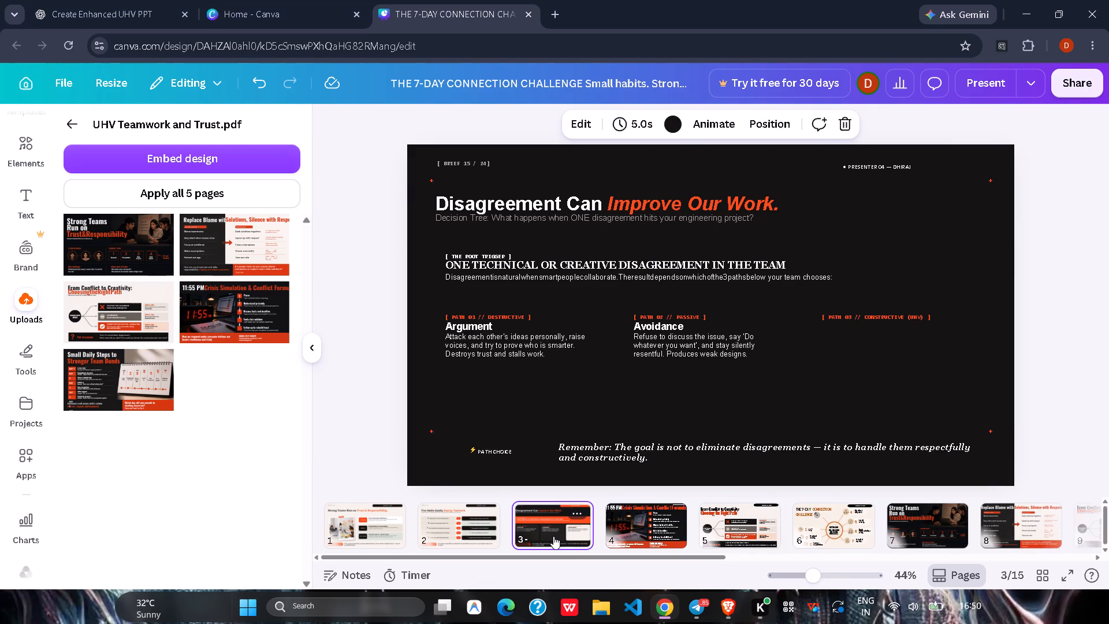
{"action": "left_click", "coordinate": [718, 525]}
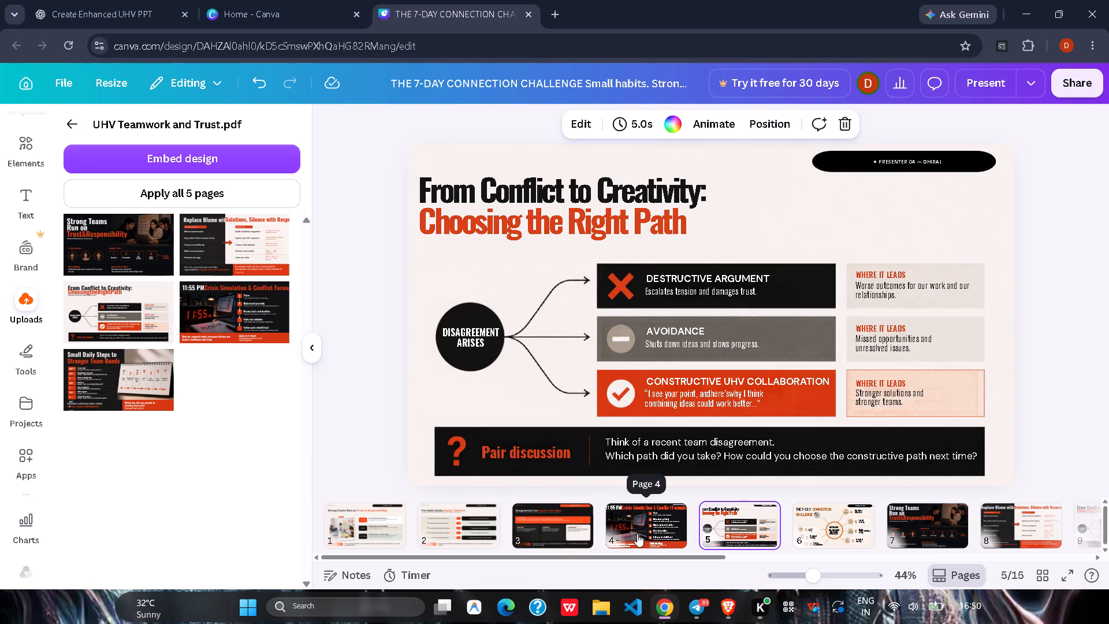
{"action": "left_click", "coordinate": [567, 528]}
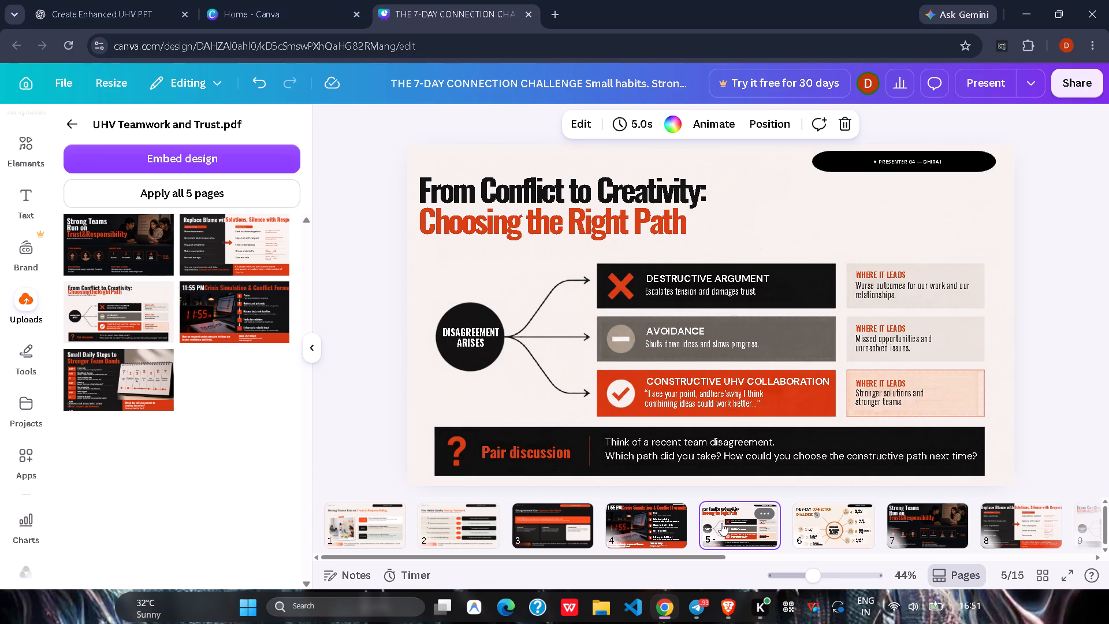
{"action": "left_click", "coordinate": [538, 533]}
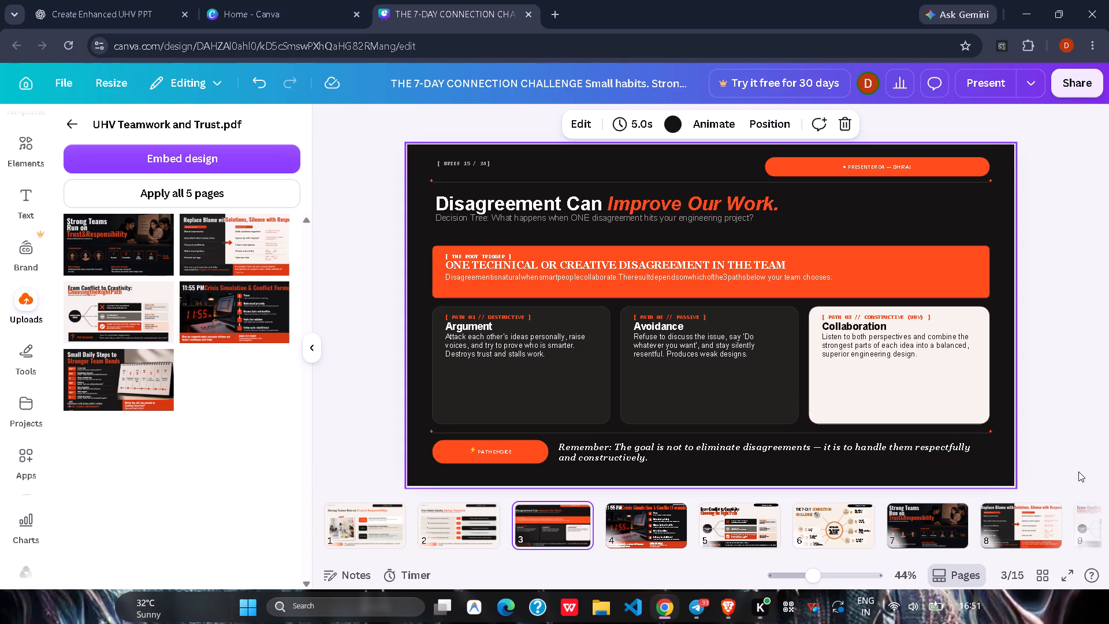
{"action": "left_click", "coordinate": [725, 516]}
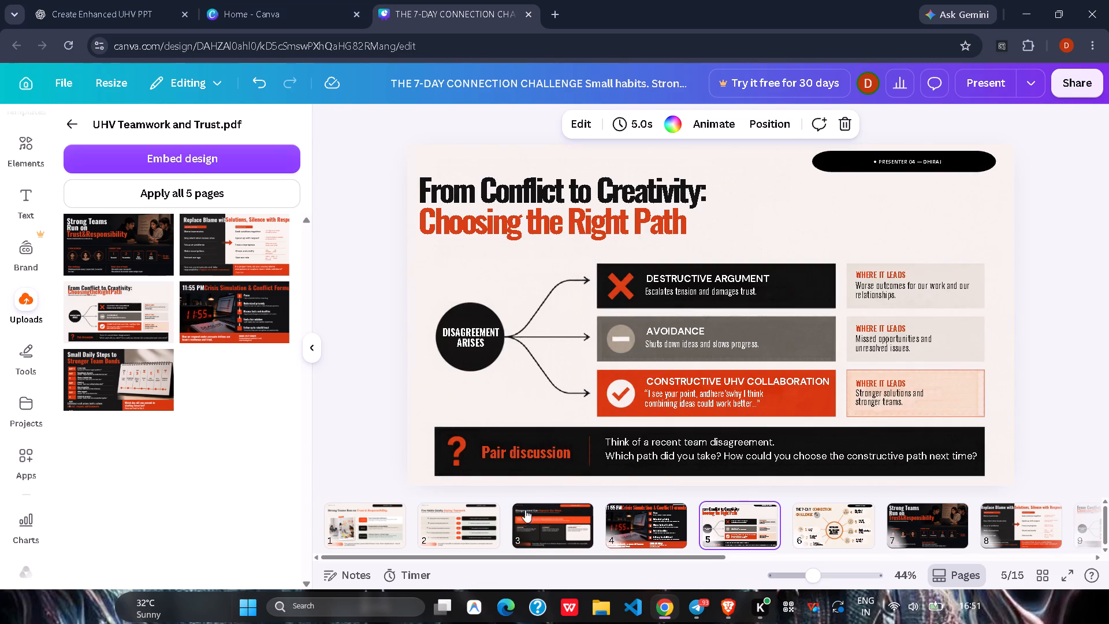
{"action": "left_click", "coordinate": [537, 514]}
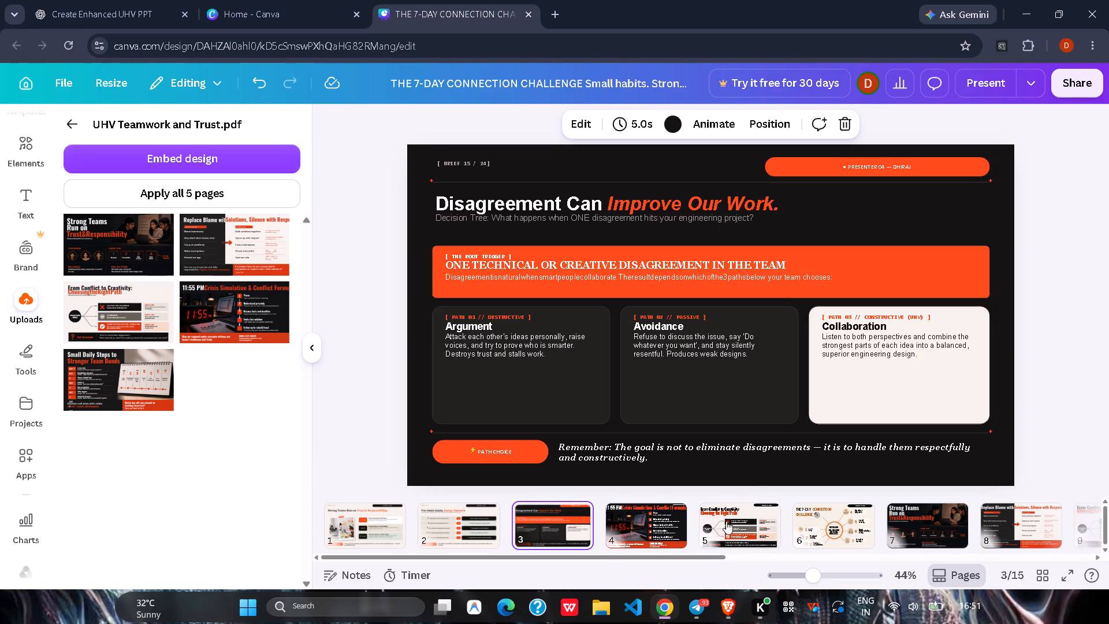
{"action": "left_click", "coordinate": [746, 521]}
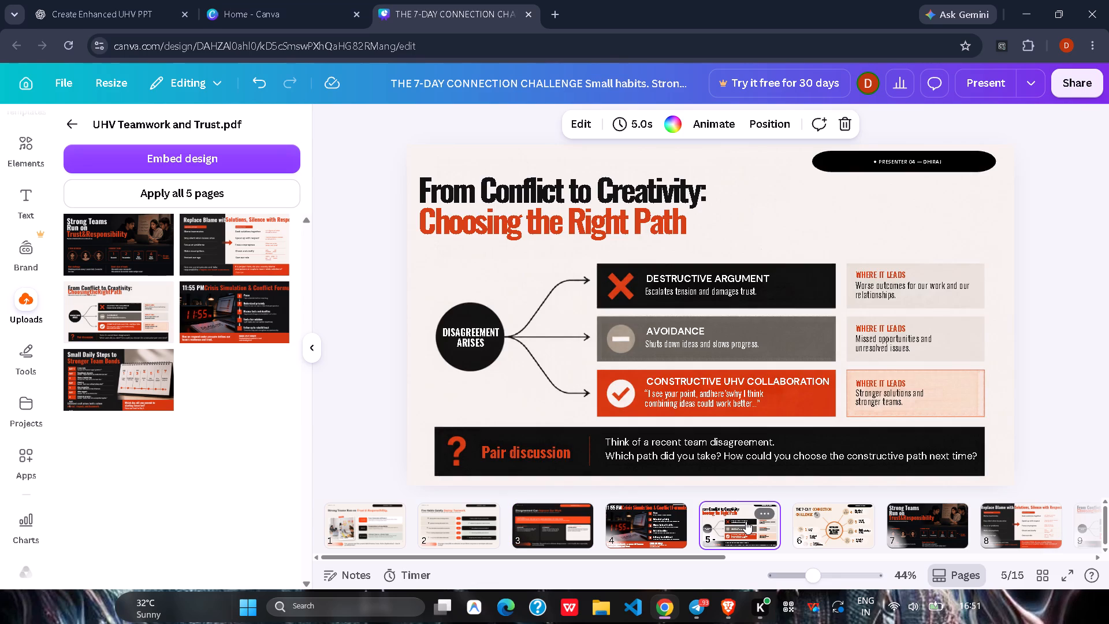
{"action": "left_click", "coordinate": [565, 521]}
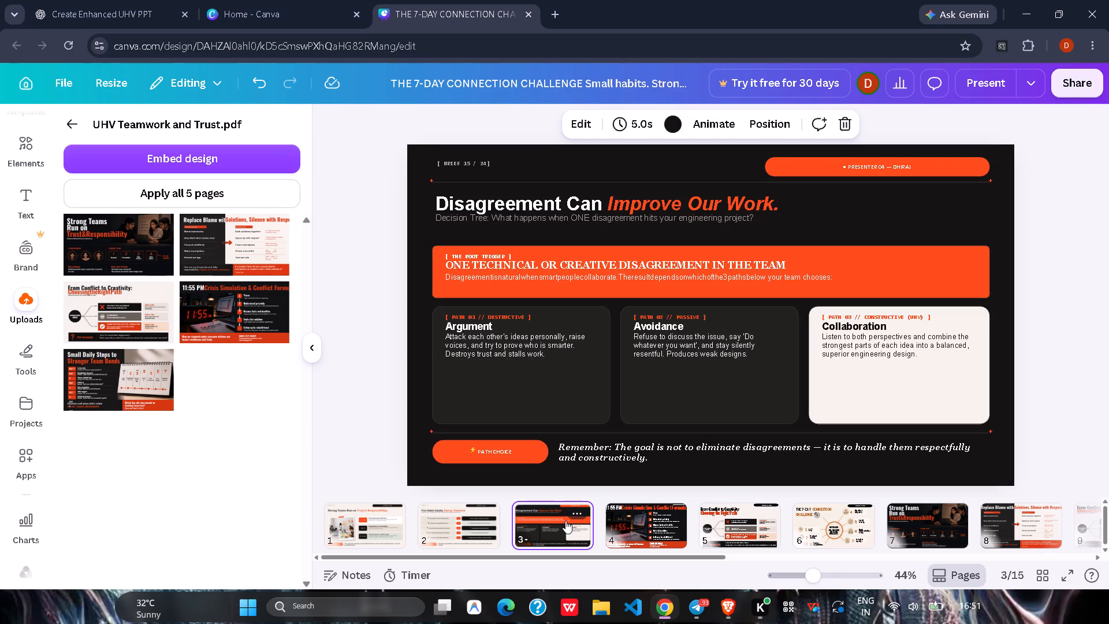
{"action": "left_click", "coordinate": [761, 530]}
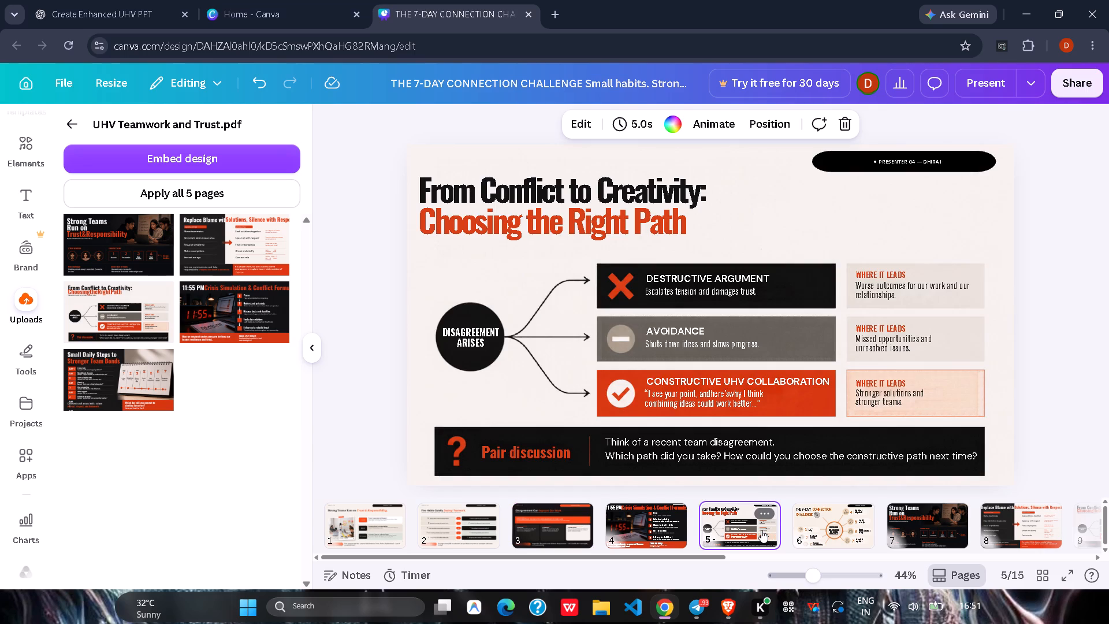
{"action": "left_click", "coordinate": [538, 519]}
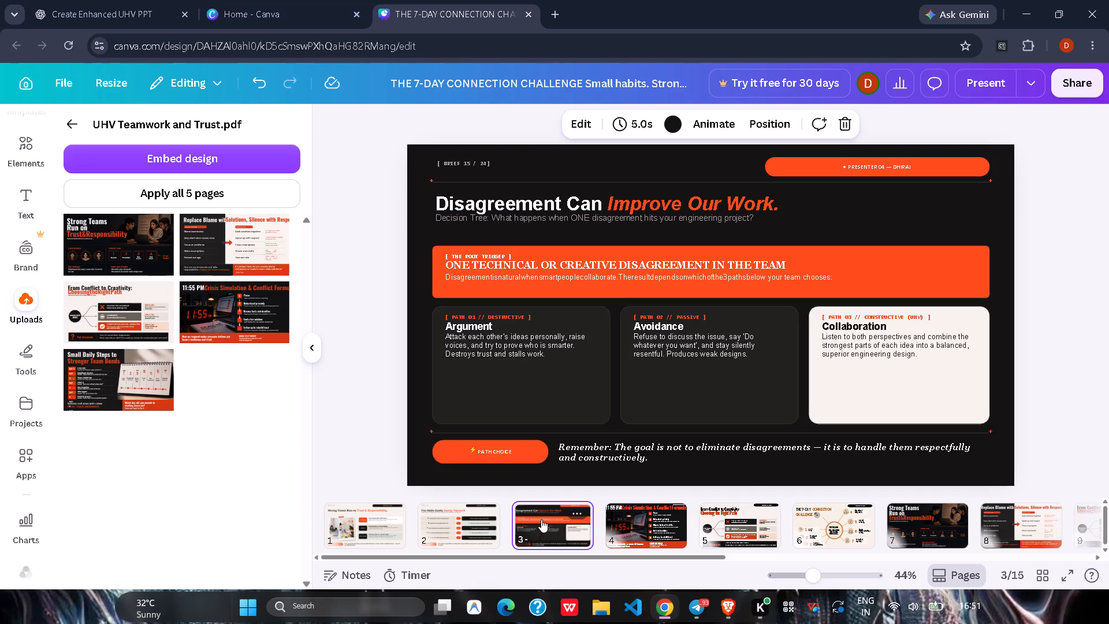
{"action": "left_click", "coordinate": [720, 523]}
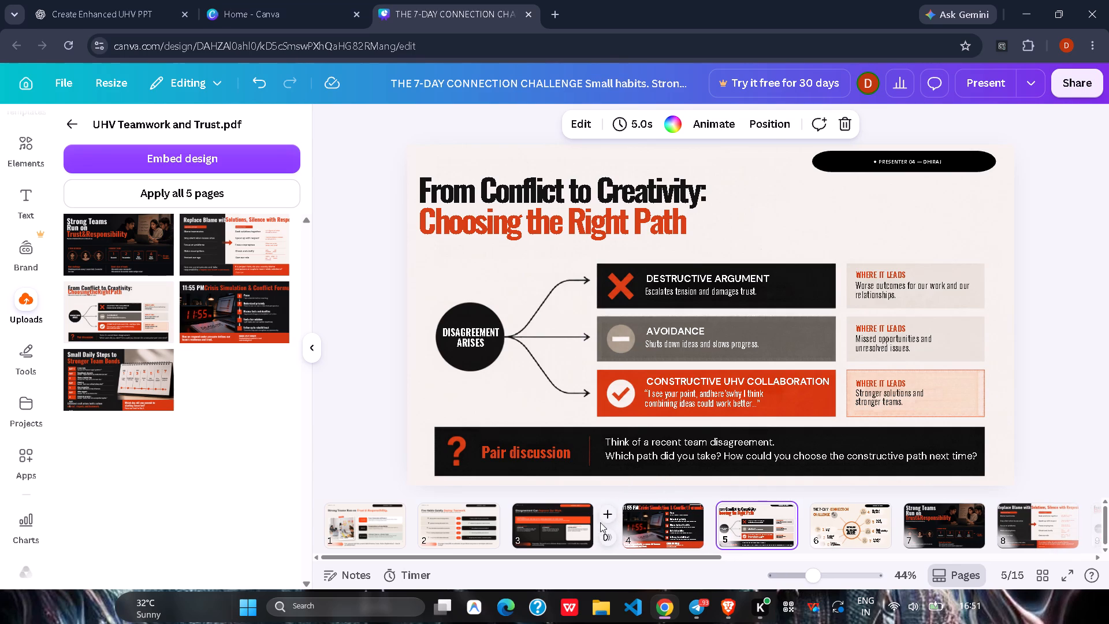
Move the "From Conflict to Creativity" slide to position 4, directly after the "Disagreement Can Improve Our Work" slide, leaving no blank placeholder page.
{"action": "left_click", "coordinate": [606, 516]}
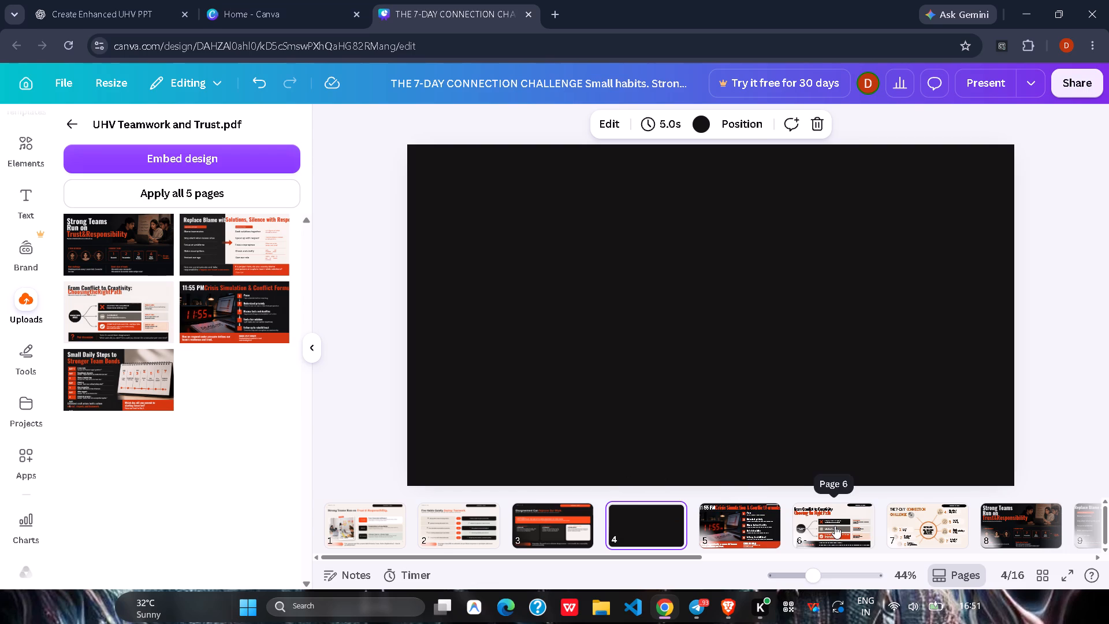
{"action": "left_click_drag", "start_coordinate": [835, 524], "coordinate": [642, 528]}
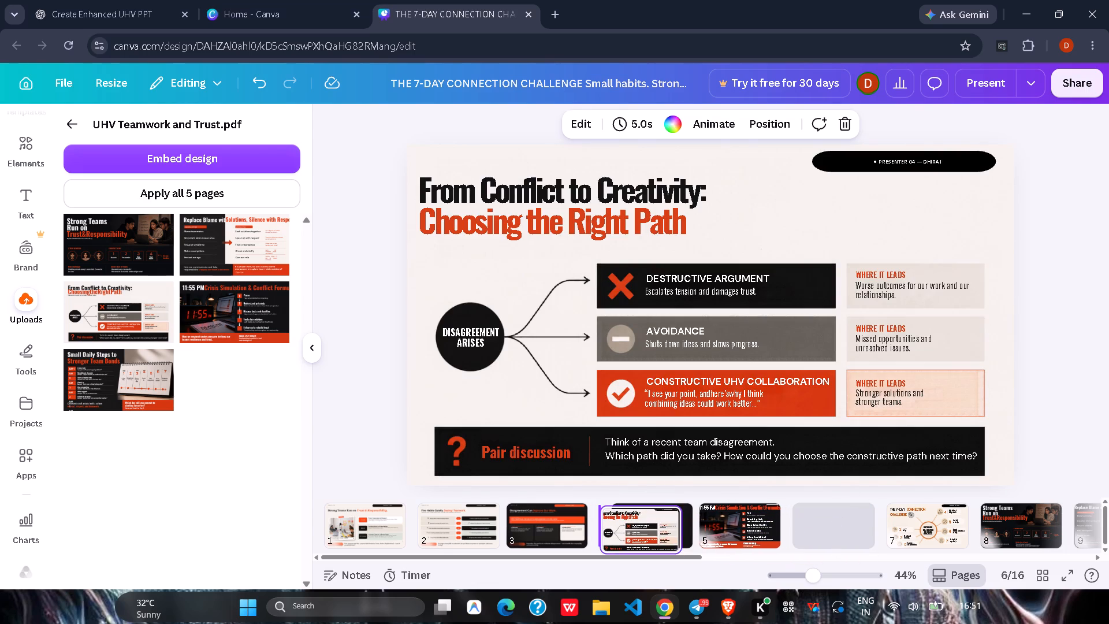
{"action": "left_click_drag", "start_coordinate": [642, 528], "coordinate": [649, 525]}
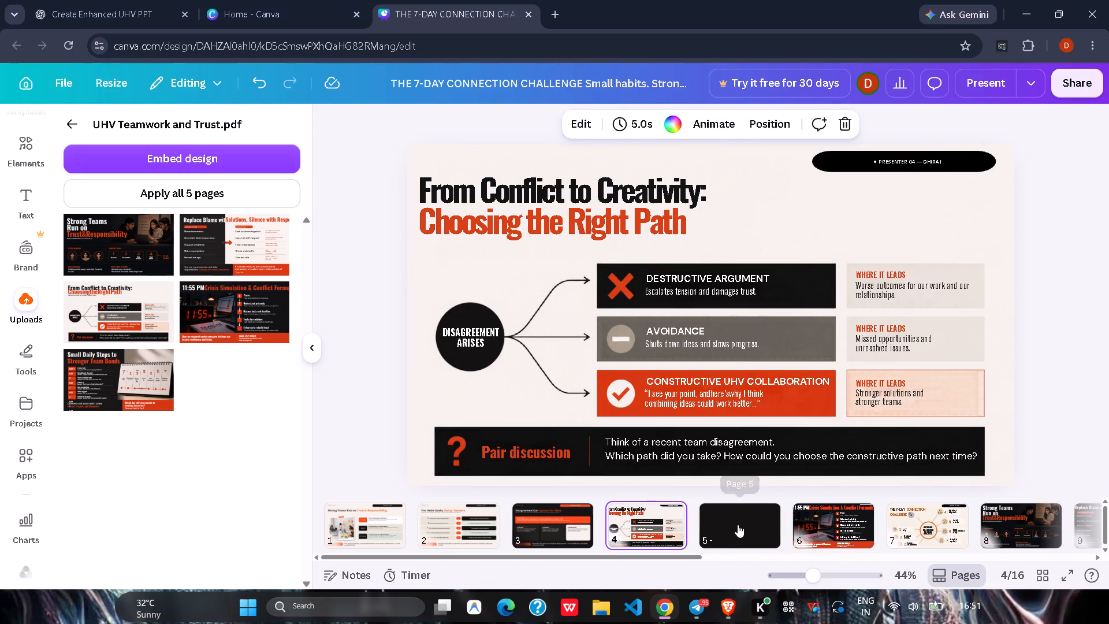
{"action": "left_click", "coordinate": [738, 525]}
{"action": "key", "text": "Delete"}
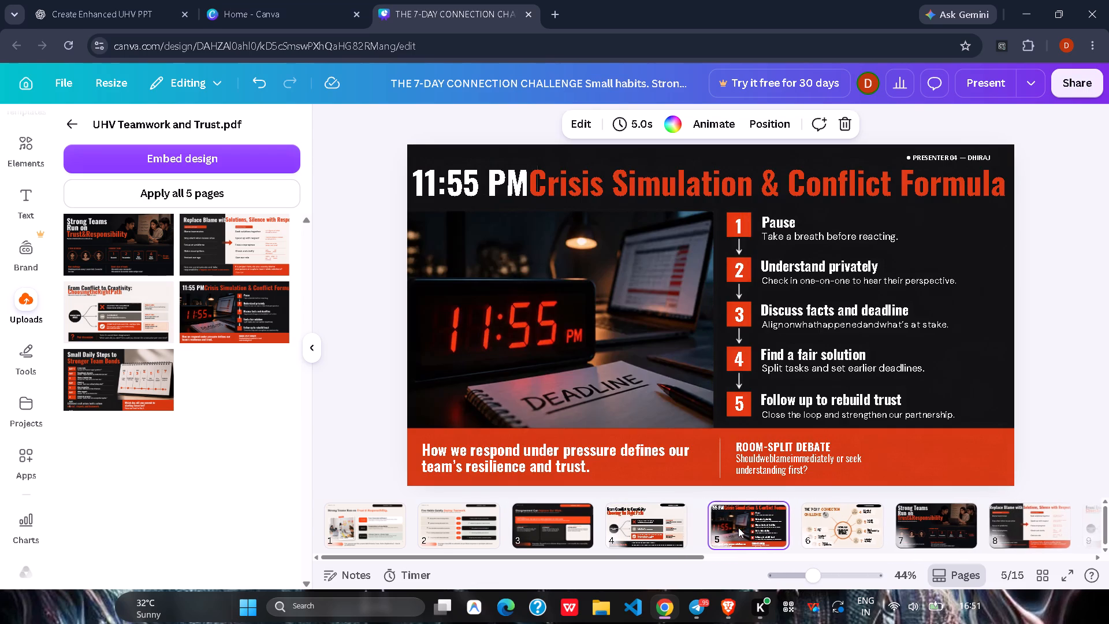
Shift slide 4's "From Conflict to Creativity: Choosing the Right Path" heading upward to free space beneath it.
{"action": "left_click", "coordinate": [651, 531]}
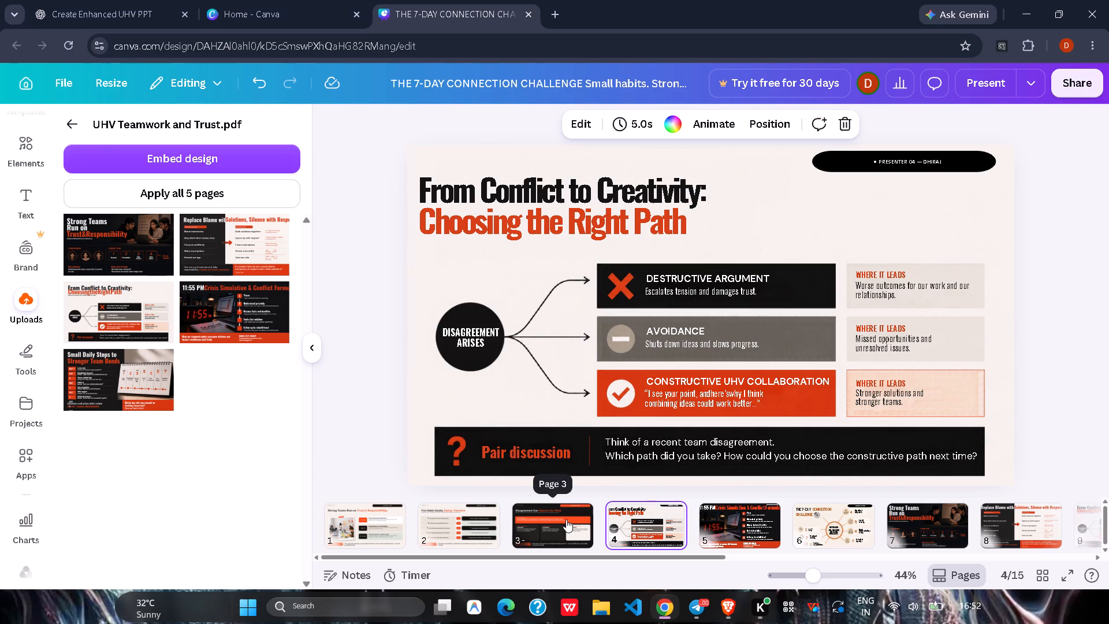
{"action": "left_click_drag", "start_coordinate": [517, 220], "coordinate": [515, 198]}
Move both parts of slide 3's "Disagreement Can Improve Our Work." heading onto slide 4, beneath and left-aligned with its main heading.
{"action": "left_click", "coordinate": [539, 528]}
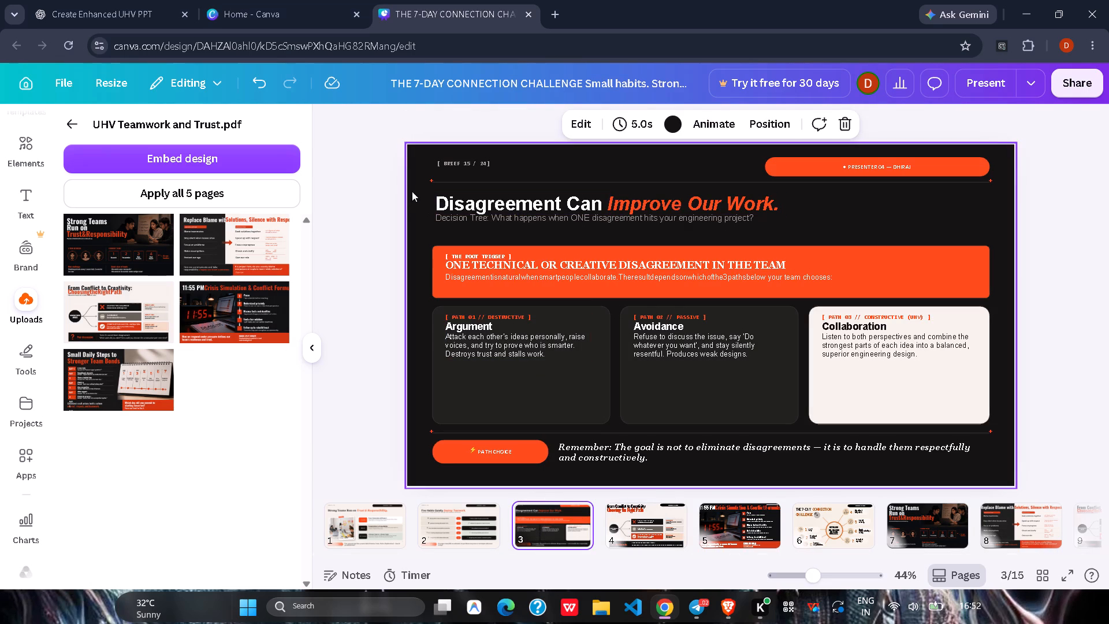
{"action": "left_click_drag", "start_coordinate": [422, 189], "coordinate": [706, 210]}
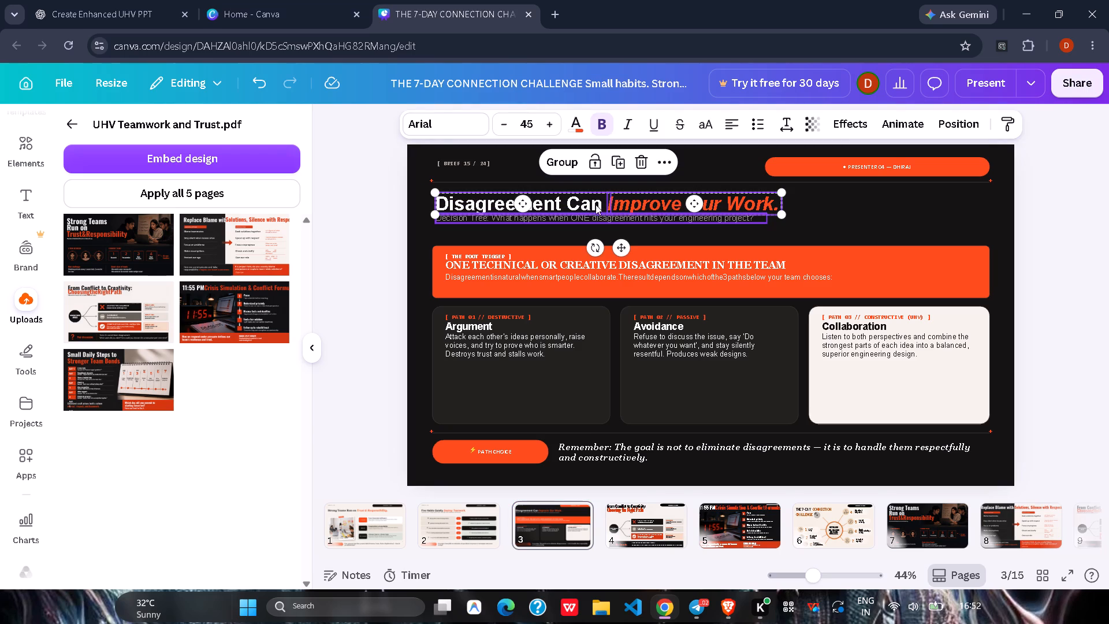
{"action": "left_click_drag", "start_coordinate": [589, 203], "coordinate": [642, 452]}
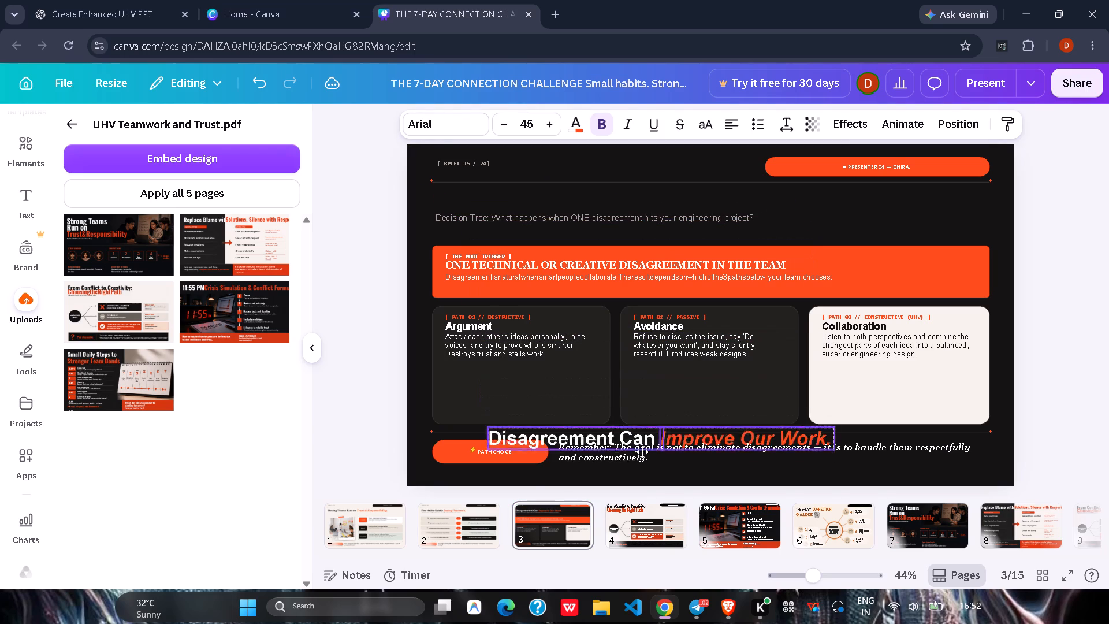
{"action": "left_click_drag", "start_coordinate": [642, 452], "coordinate": [555, 439]}
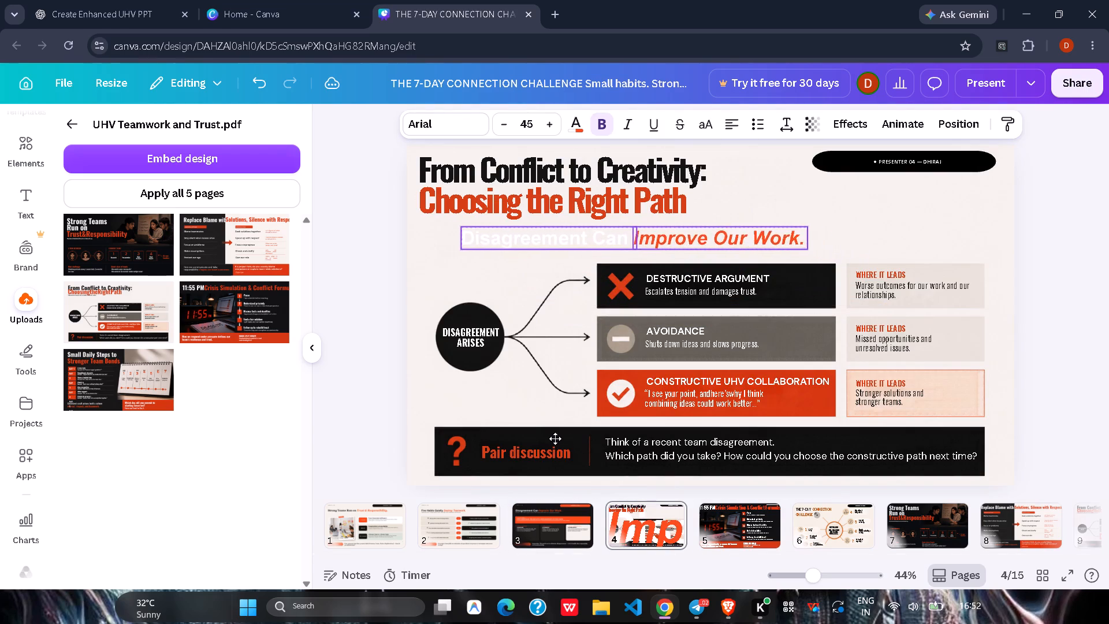
{"action": "left_click_drag", "start_coordinate": [555, 439], "coordinate": [518, 439]}
Recolour the white "Disagreement Can" text on slide 4 to a near-black photo colour.
{"action": "double_click", "coordinate": [551, 239]}
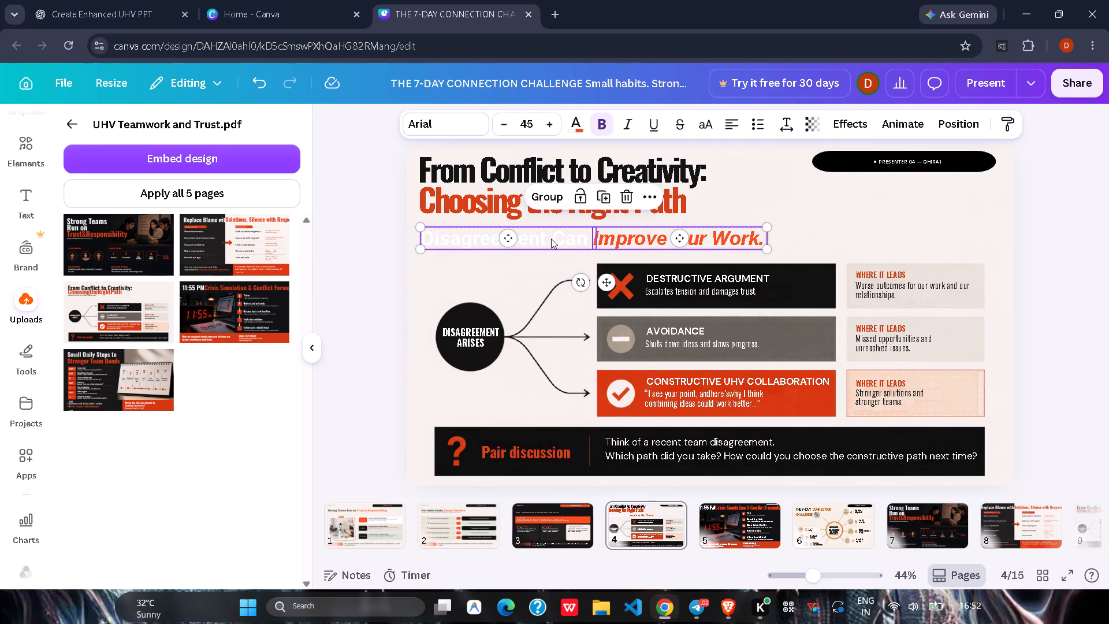
{"action": "double_click", "coordinate": [561, 237]}
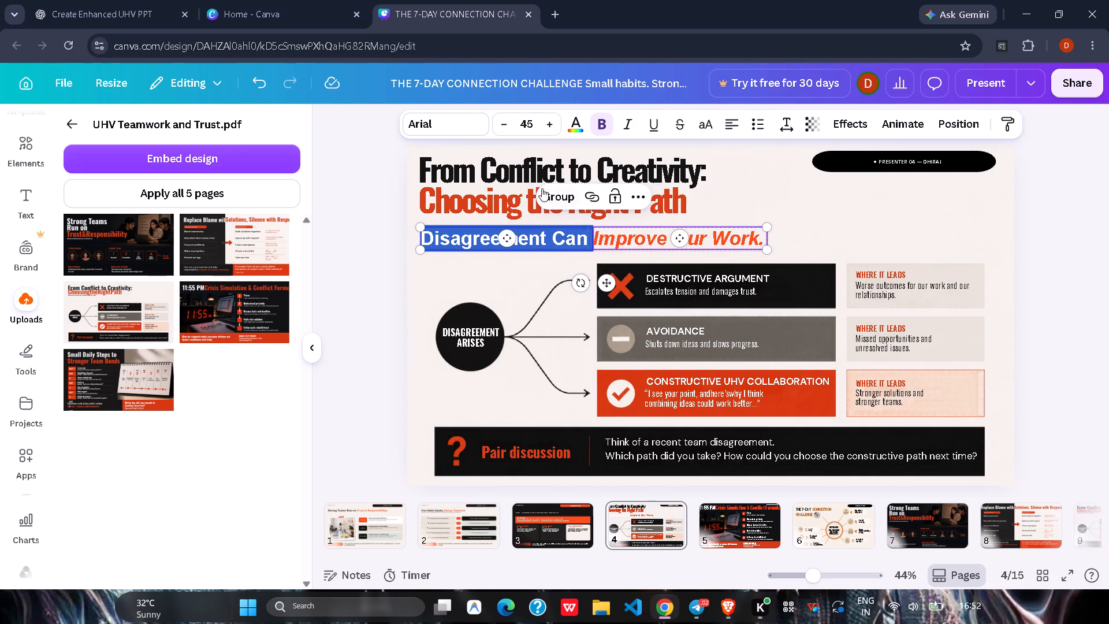
{"action": "left_click", "coordinate": [582, 125]}
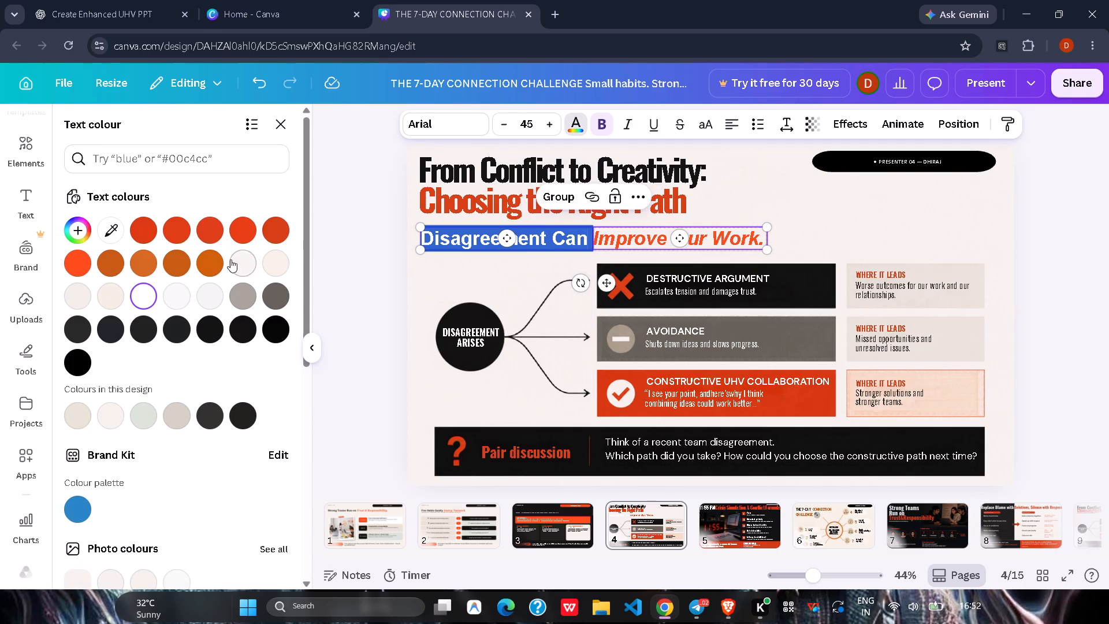
{"action": "scroll", "coordinate": [229, 393], "scroll_direction": "down", "scroll_amount": 7}
{"action": "scroll", "coordinate": [229, 404], "scroll_direction": "up", "scroll_amount": 1}
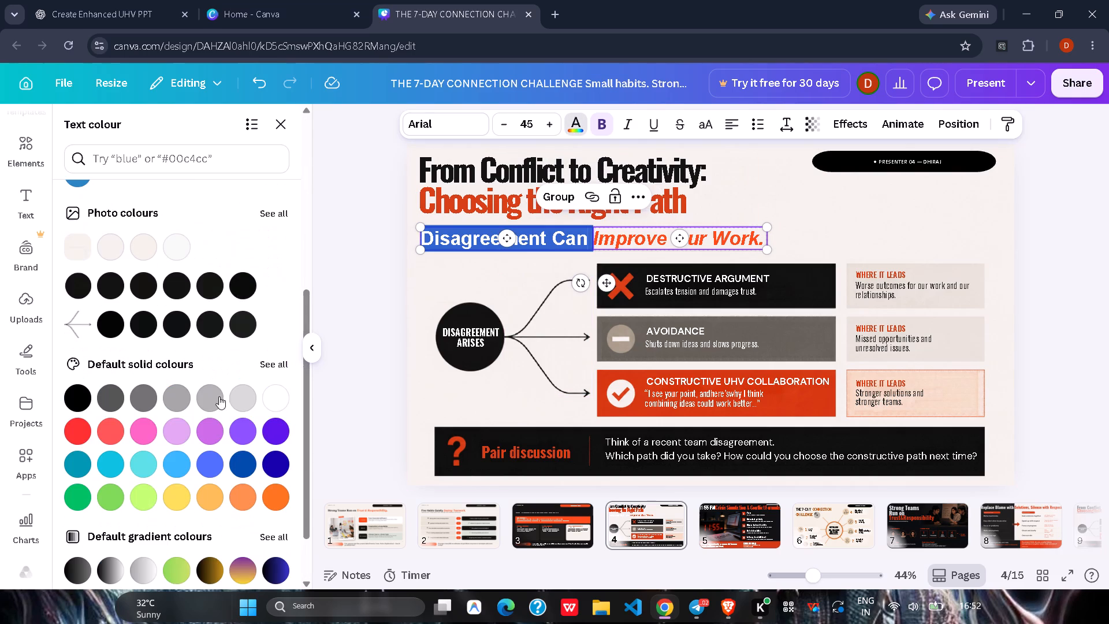
{"action": "left_click", "coordinate": [210, 285]}
{"action": "left_click", "coordinate": [362, 277]}
{"action": "left_click", "coordinate": [372, 277]}
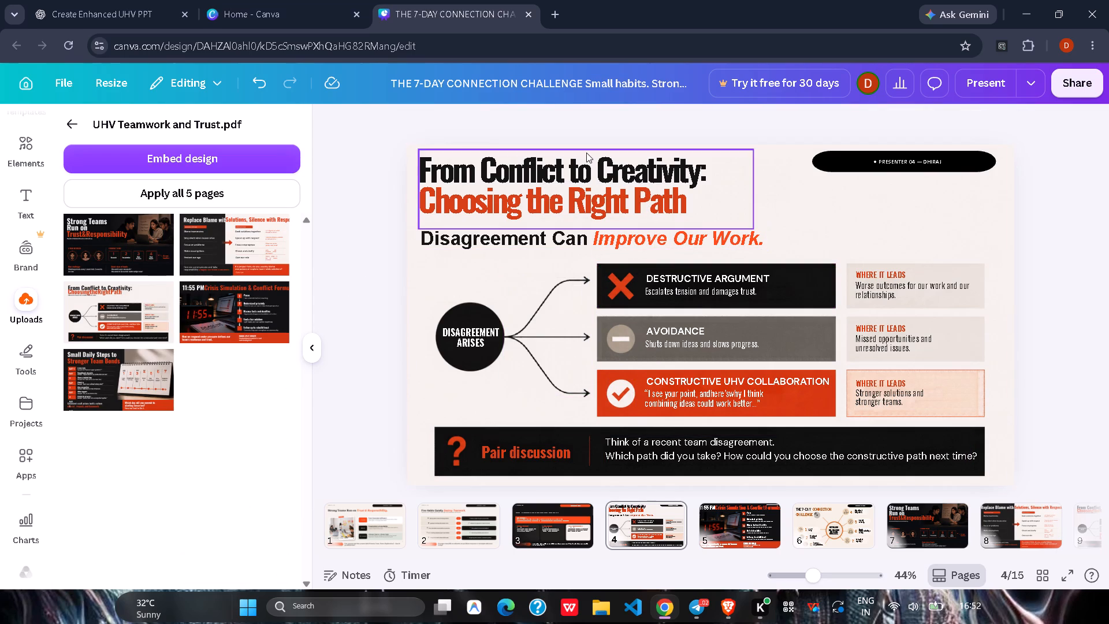
Nudge slide 4's main heading slightly higher and move its colon from after "Creativity" to the end, so the second line reads "Choosing the Right Path :".
{"action": "left_click_drag", "start_coordinate": [586, 153], "coordinate": [587, 144]}
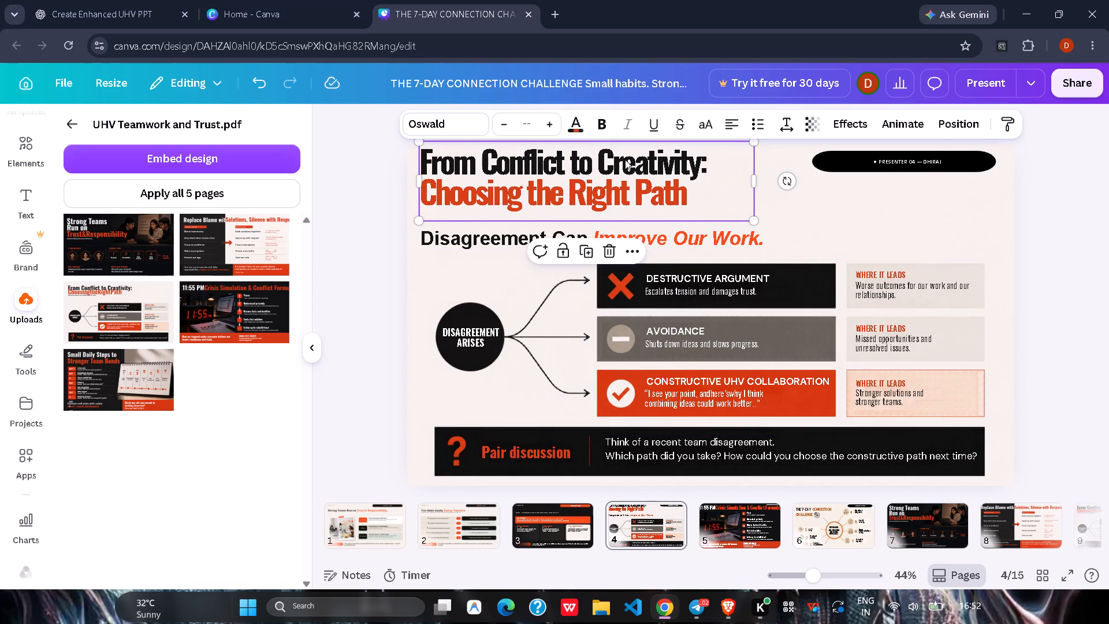
{"action": "left_click", "coordinate": [702, 165]}
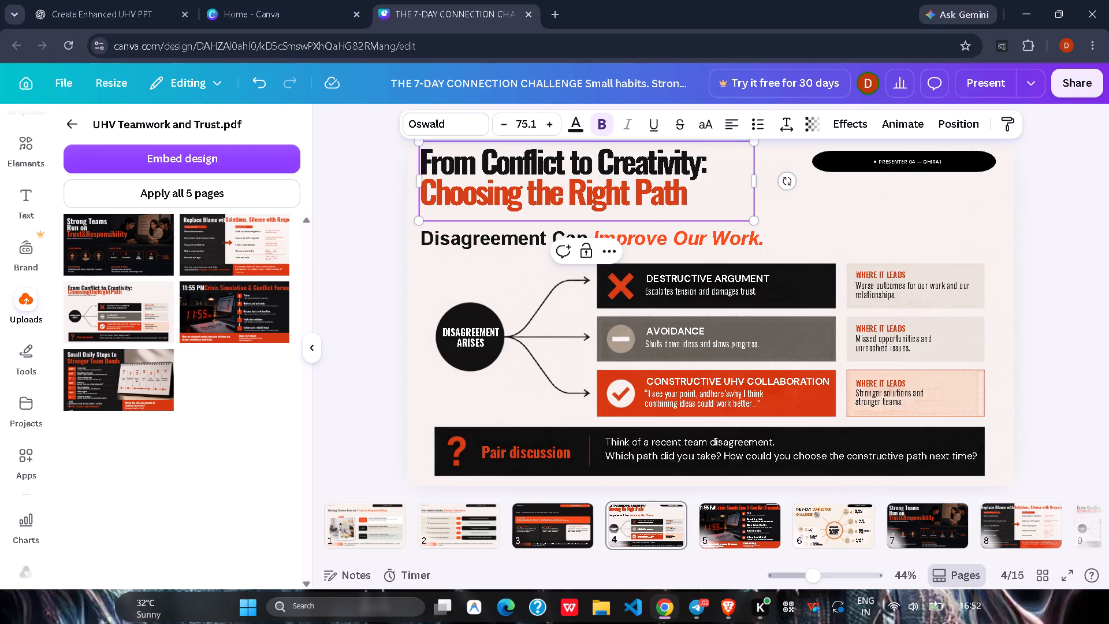
{"action": "left_click", "coordinate": [708, 158]}
{"action": "key", "text": "BackSpace"}
{"action": "left_click", "coordinate": [695, 198]}
{"action": "key", "text": "space"}
{"action": "key", "text": "shift+colon"}
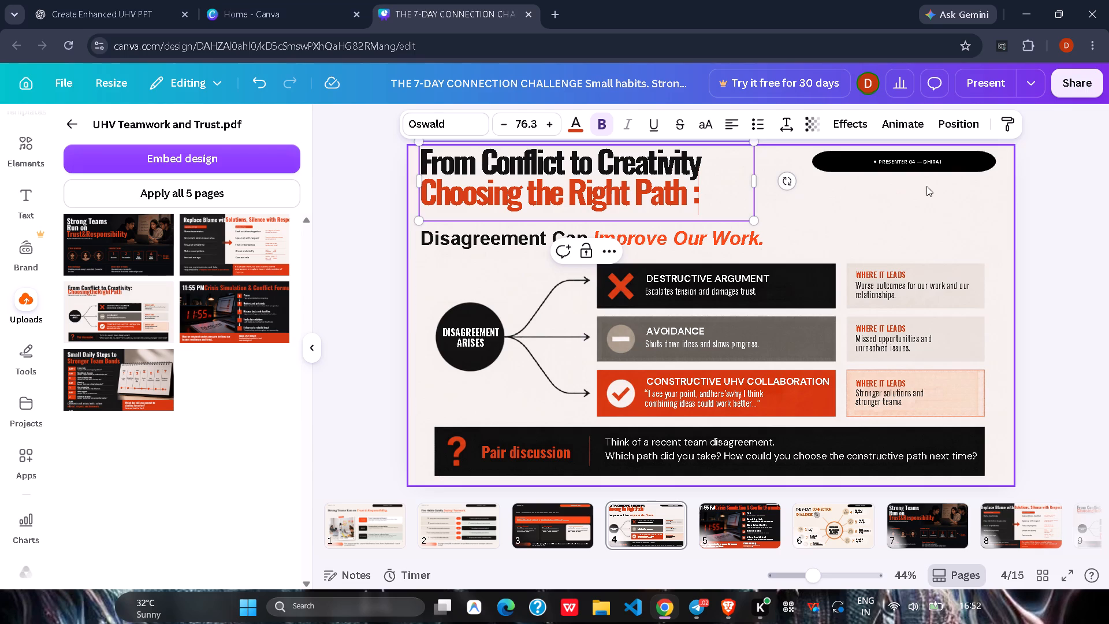
{"action": "left_click", "coordinate": [1054, 272]}
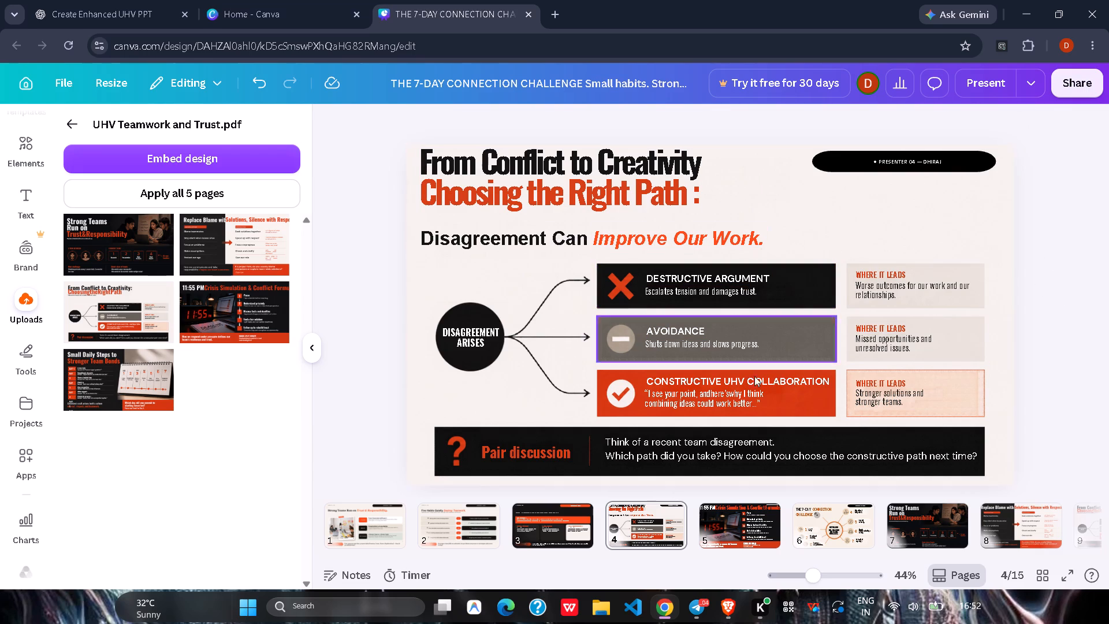
Compare the old conflict slide 3 with its redesigned slide 4, and check the layouts of slides 5 and 6.
{"action": "left_click", "coordinate": [552, 534]}
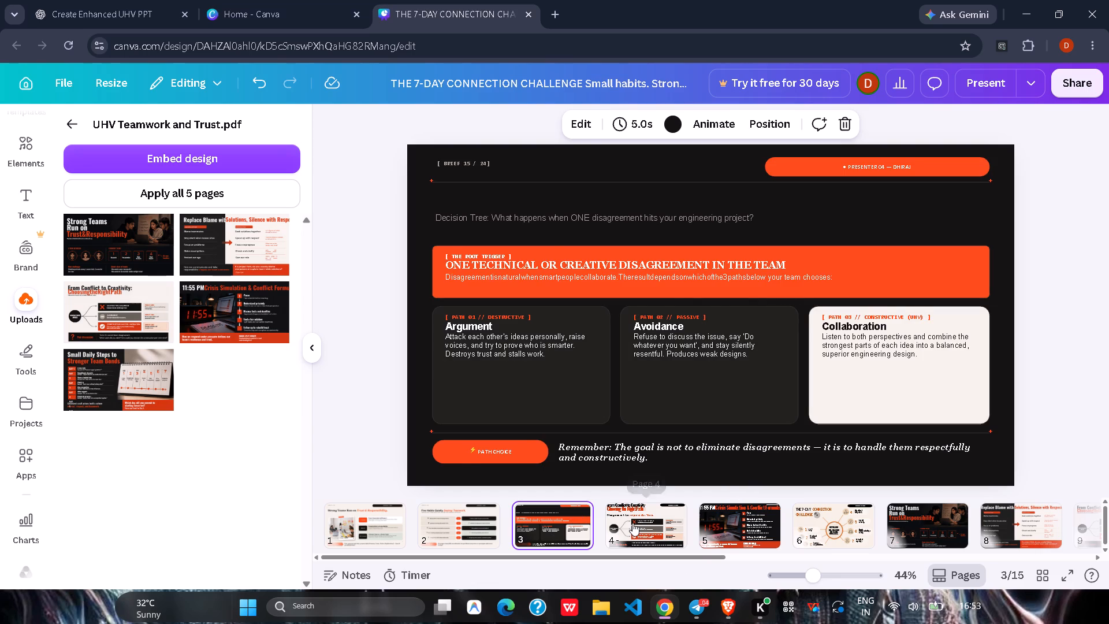
{"action": "left_click", "coordinate": [632, 523]}
{"action": "left_click", "coordinate": [542, 523]}
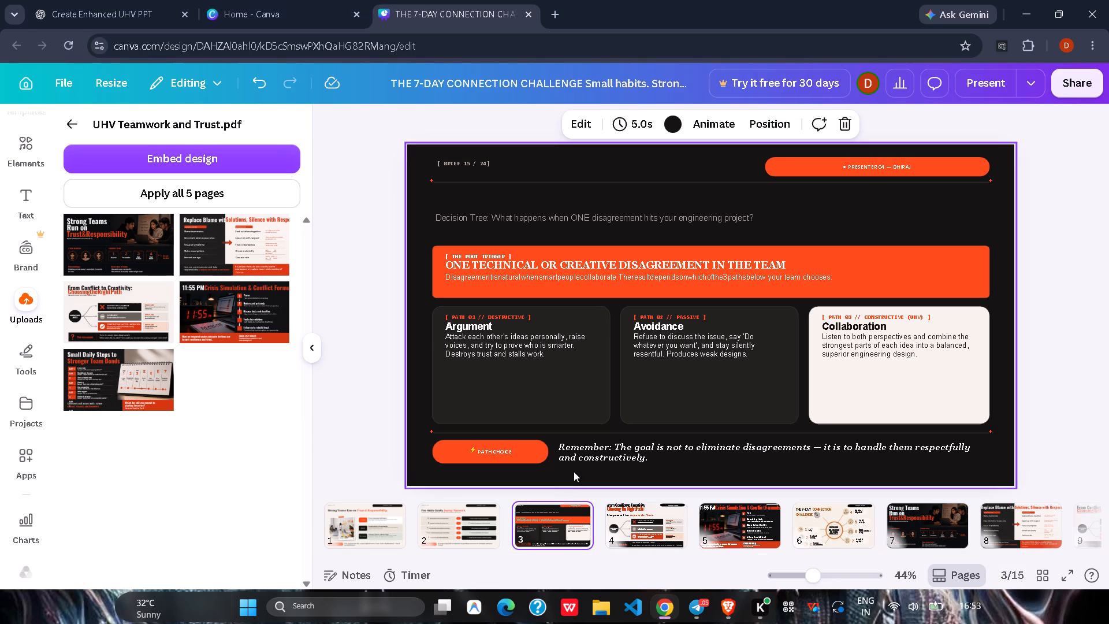
{"action": "left_click", "coordinate": [637, 528]}
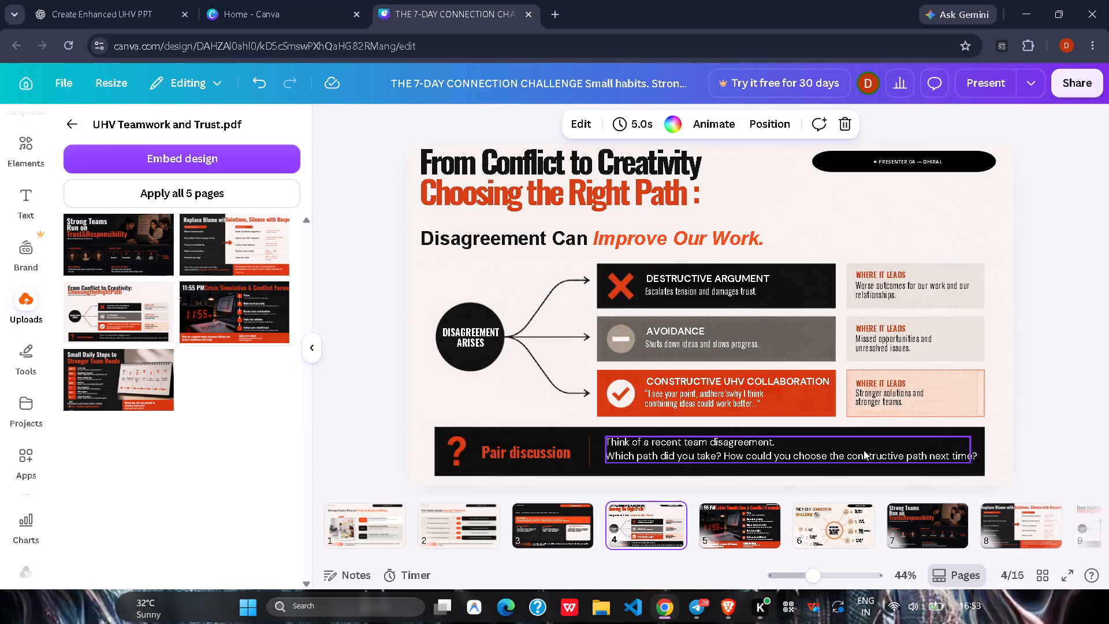
{"action": "left_click", "coordinate": [736, 518]}
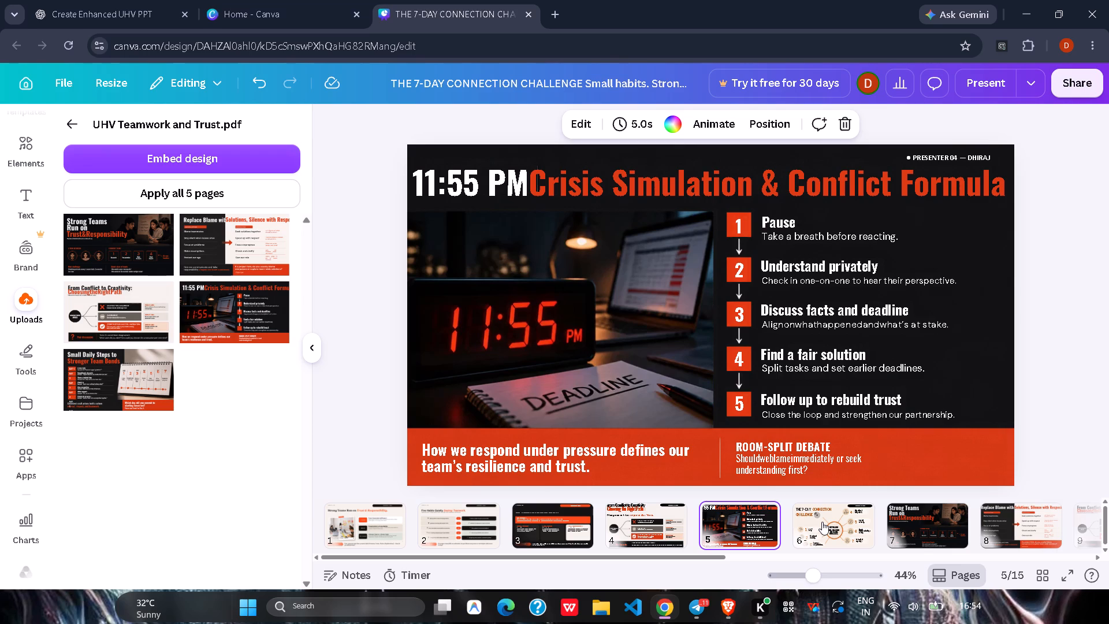
{"action": "scroll", "coordinate": [622, 540], "scroll_direction": "down", "scroll_amount": 1}
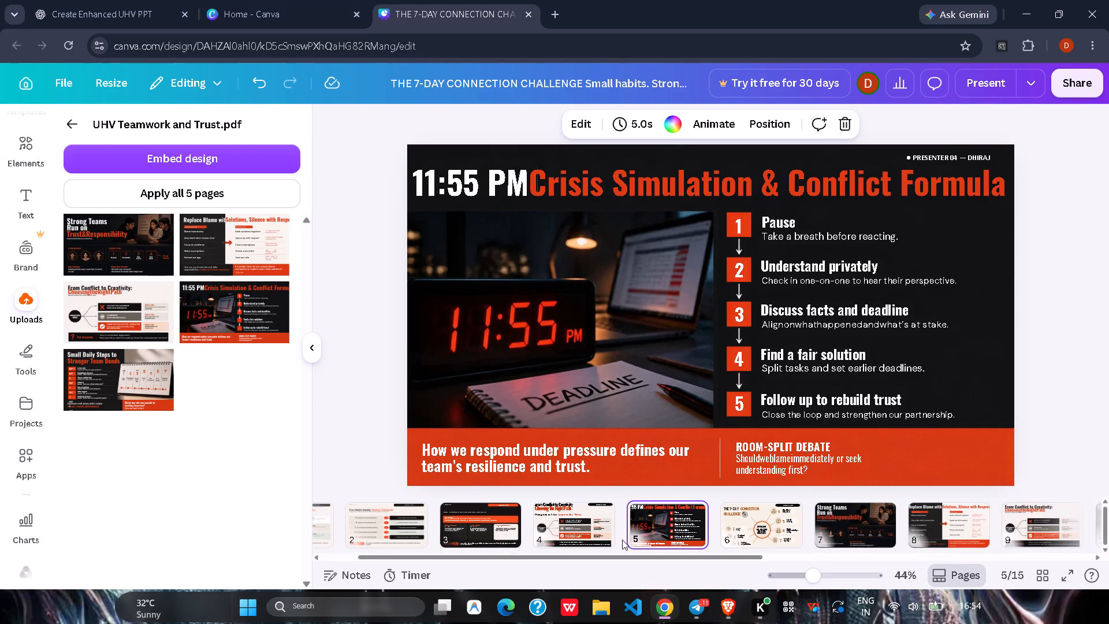
{"action": "scroll", "coordinate": [622, 540], "scroll_direction": "down", "scroll_amount": 1}
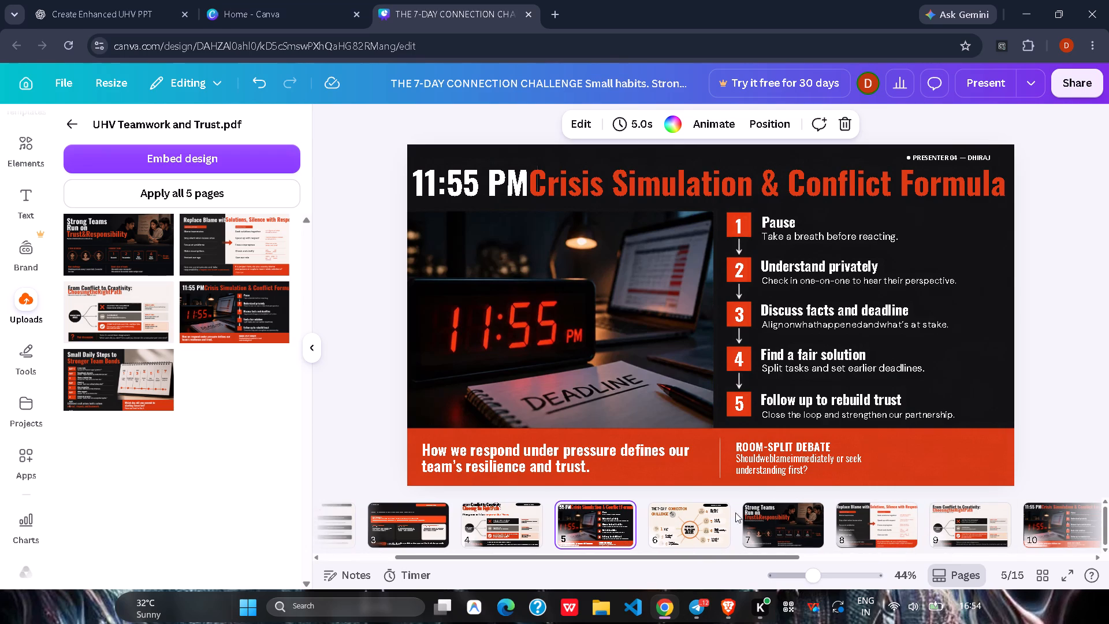
{"action": "left_click", "coordinate": [664, 540]}
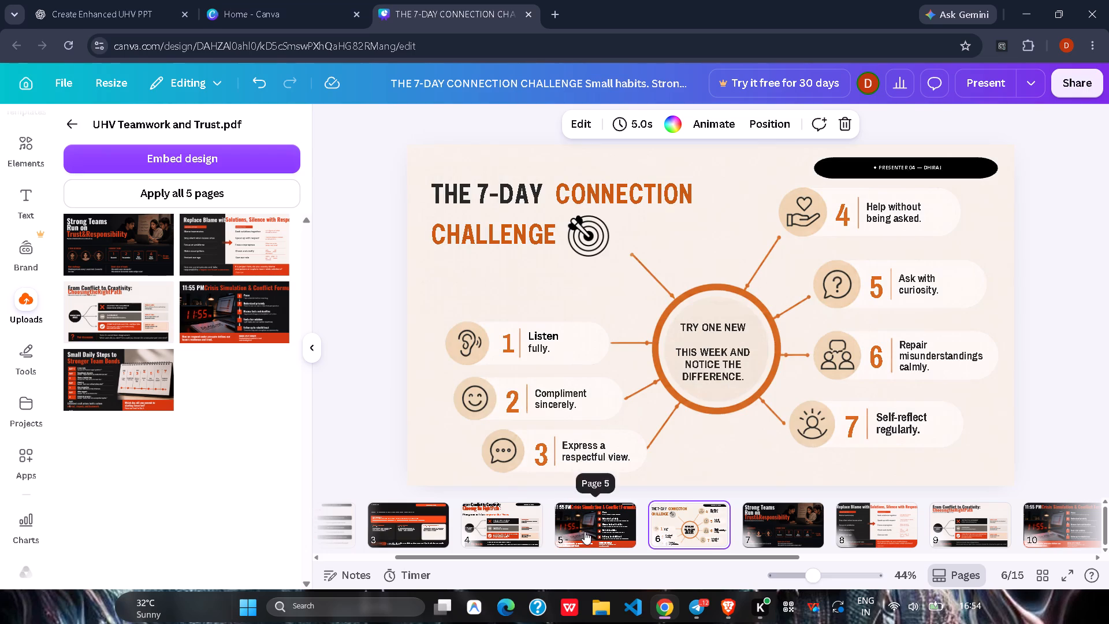
{"action": "scroll", "coordinate": [585, 532], "scroll_direction": "down", "scroll_amount": 2}
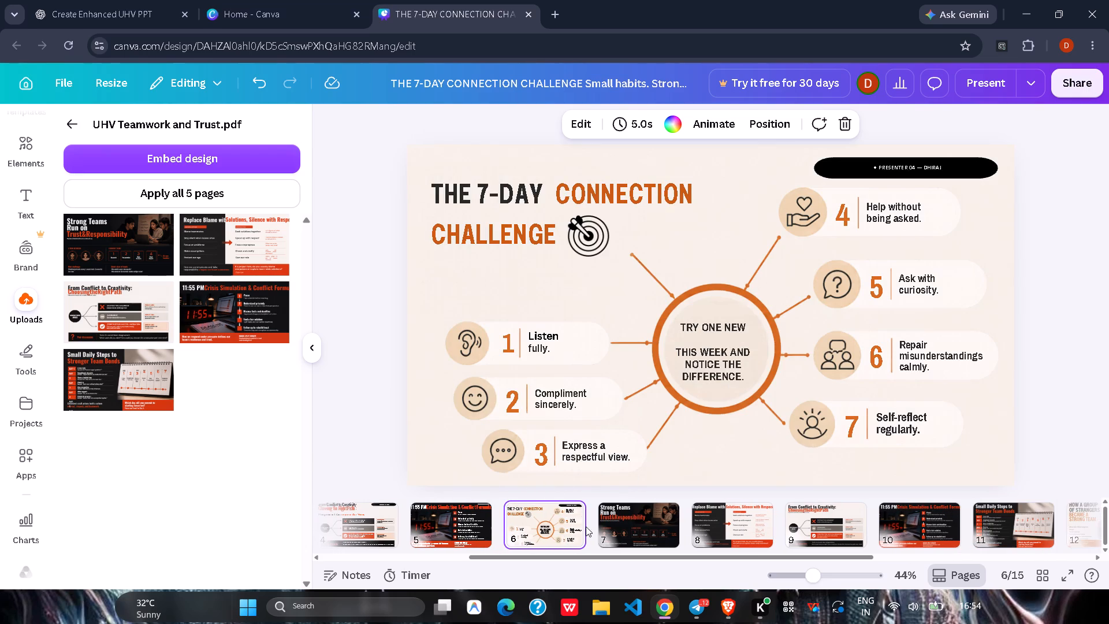
{"action": "left_click", "coordinate": [552, 534]}
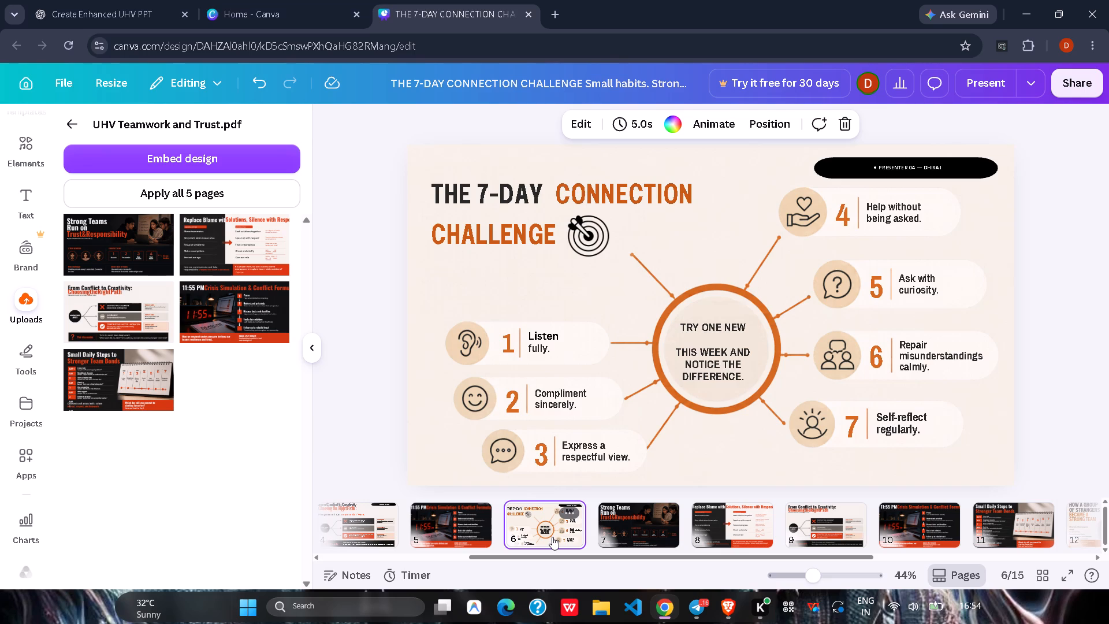
{"action": "scroll", "coordinate": [571, 522], "scroll_direction": "down", "scroll_amount": 2}
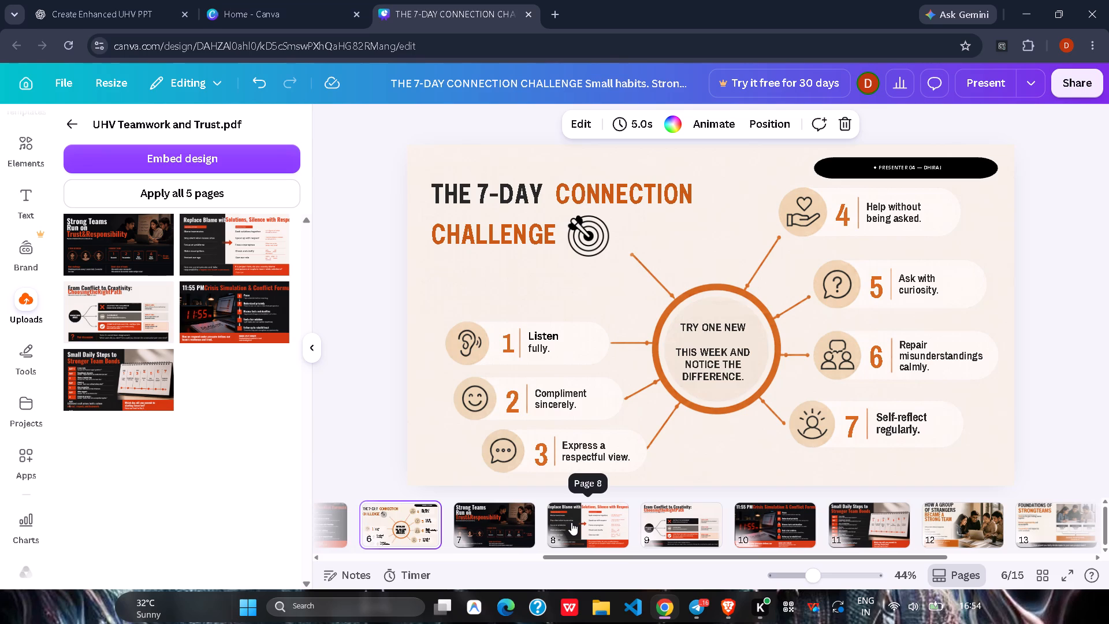
{"action": "scroll", "coordinate": [571, 522], "scroll_direction": "up", "scroll_amount": 4}
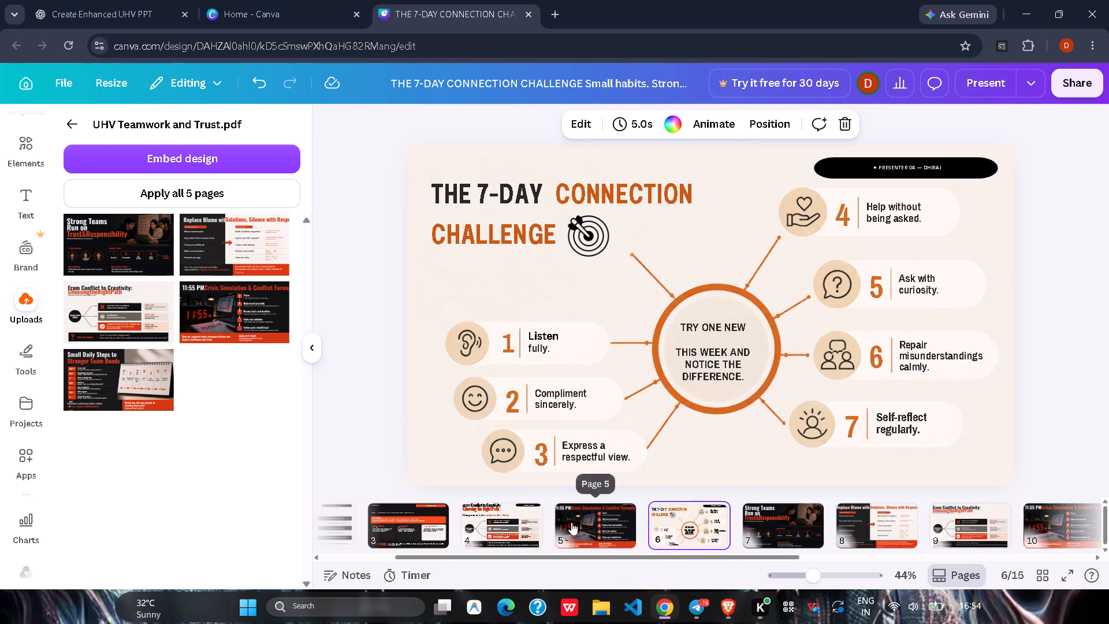
{"action": "left_click", "coordinate": [605, 535]}
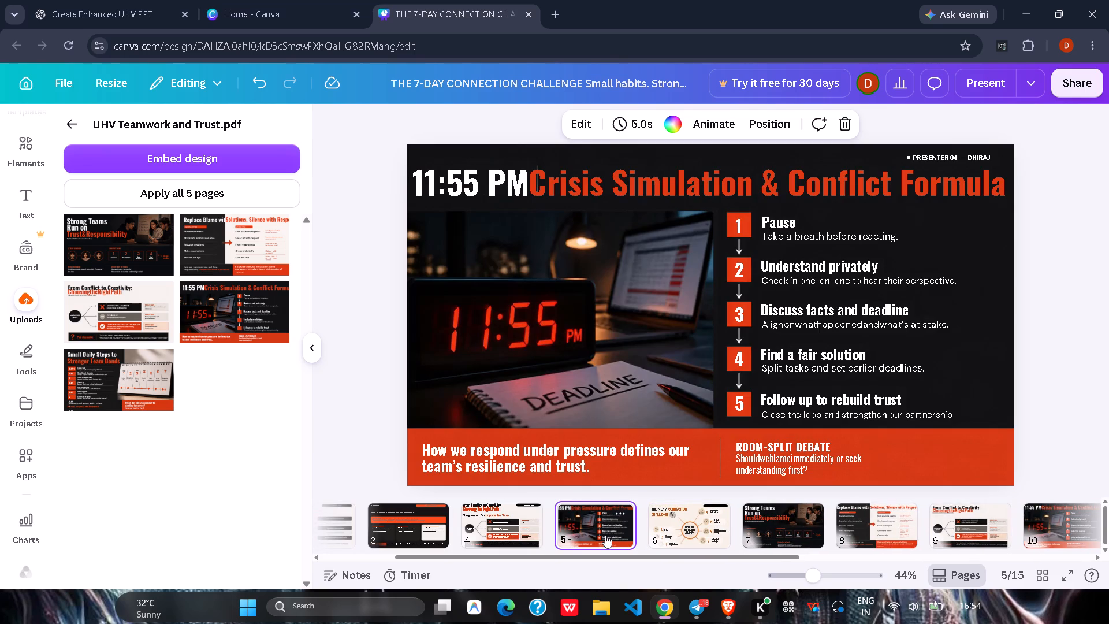
{"action": "left_click", "coordinate": [516, 517]}
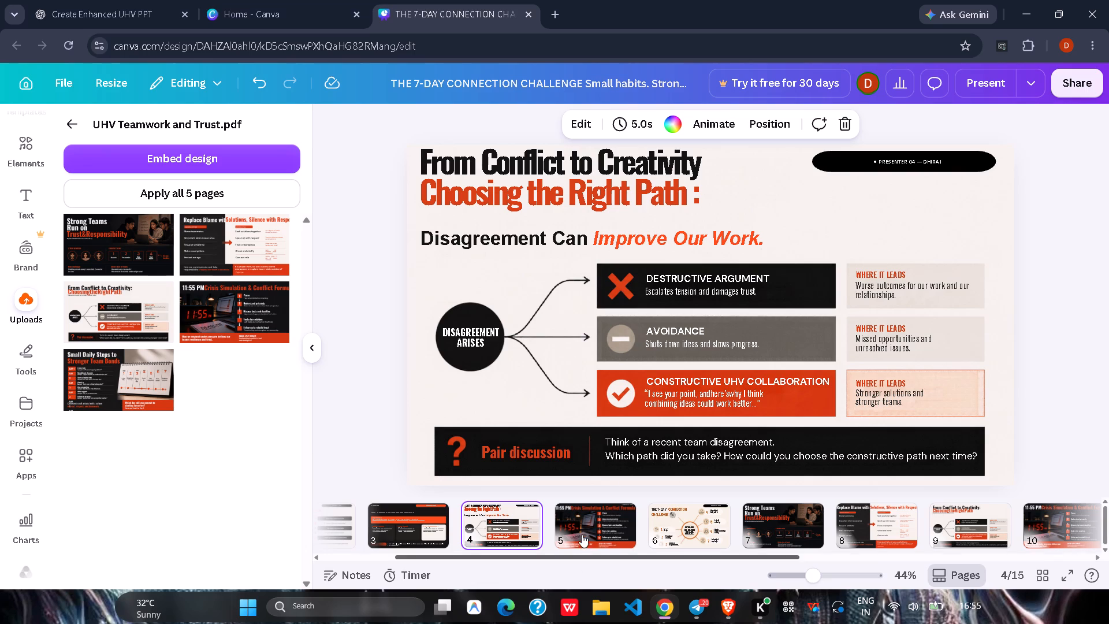
{"action": "scroll", "coordinate": [588, 532], "scroll_direction": "down", "scroll_amount": 4}
{"action": "scroll", "coordinate": [588, 532], "scroll_direction": "up", "scroll_amount": 6}
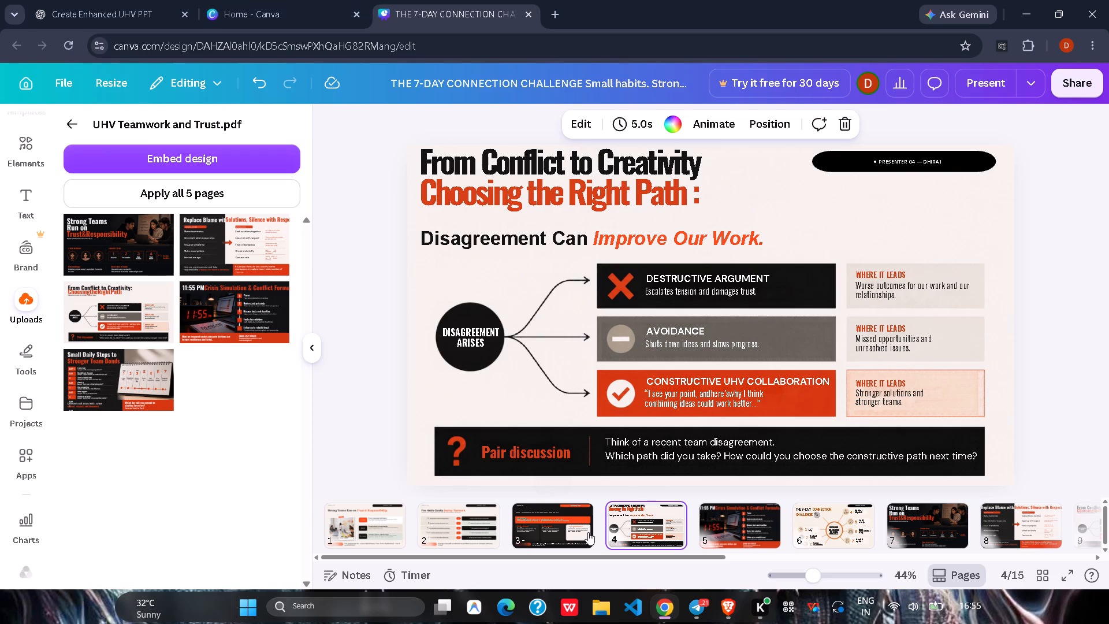
Look through the deck from slide 5 to the last slide to find leftover duplicate or replaced slides.
{"action": "left_click", "coordinate": [742, 504]}
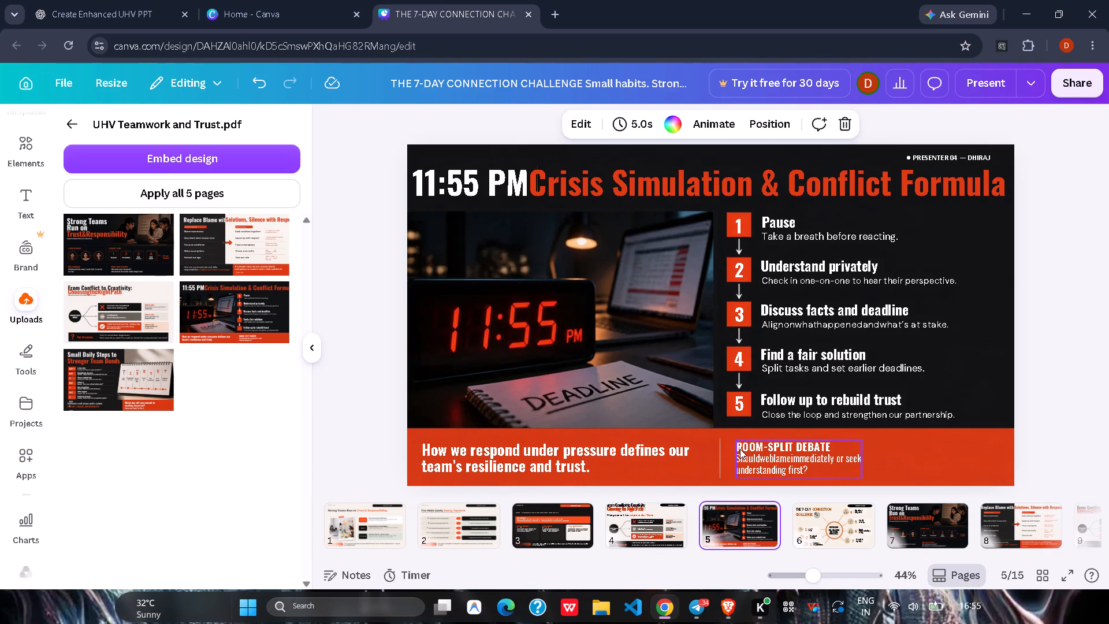
{"action": "scroll", "coordinate": [738, 323], "scroll_direction": "down", "scroll_amount": 1}
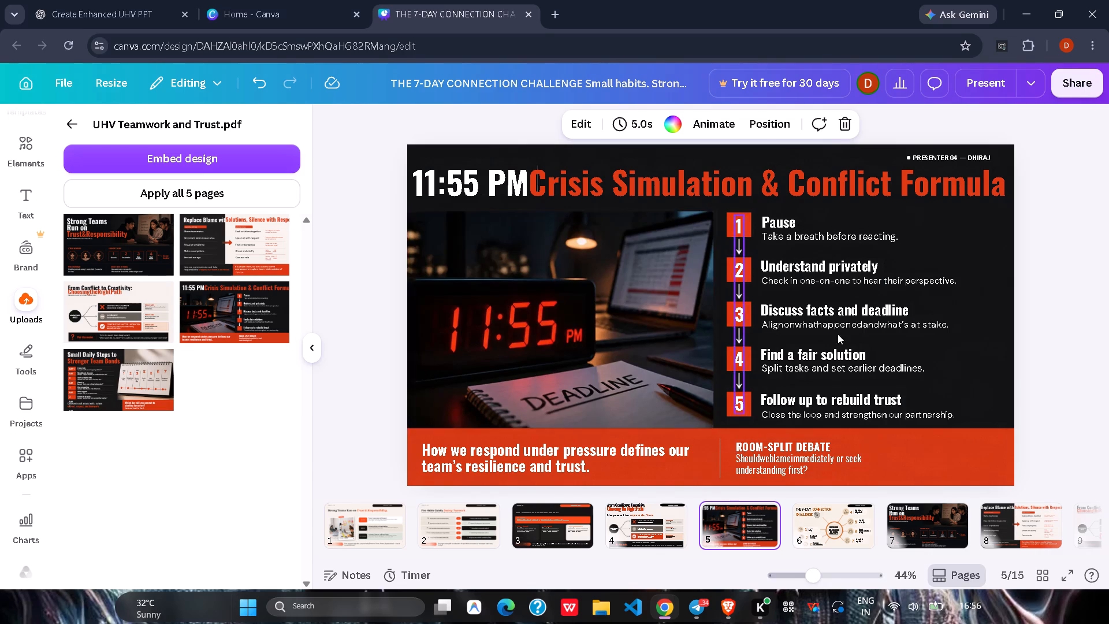
{"action": "scroll", "coordinate": [786, 350], "scroll_direction": "down", "scroll_amount": 2}
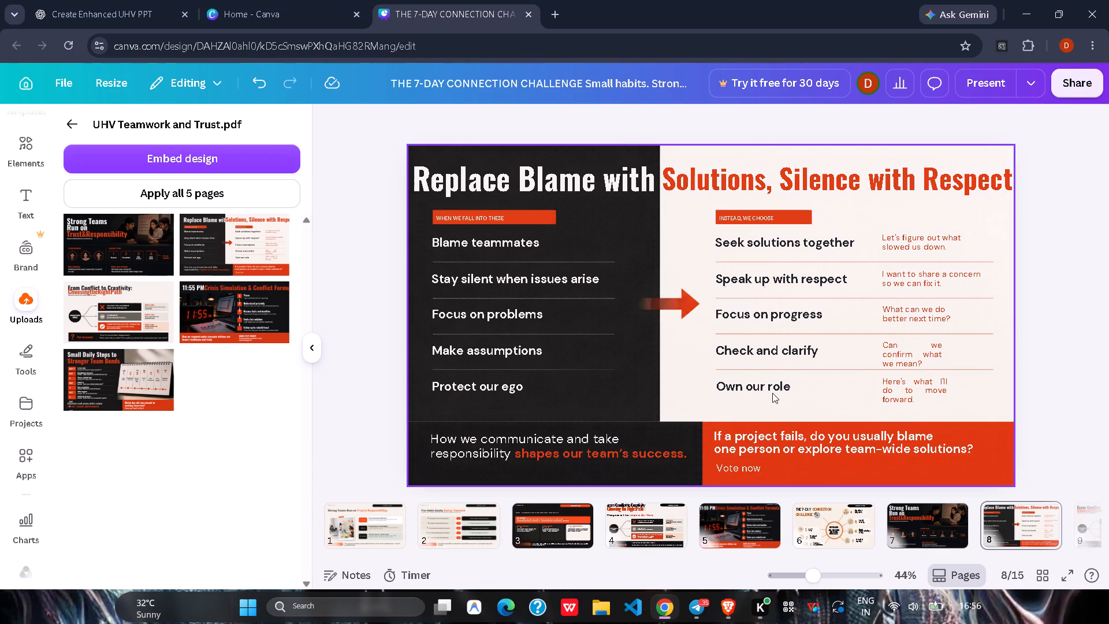
{"action": "scroll", "coordinate": [855, 183], "scroll_direction": "down", "scroll_amount": 6}
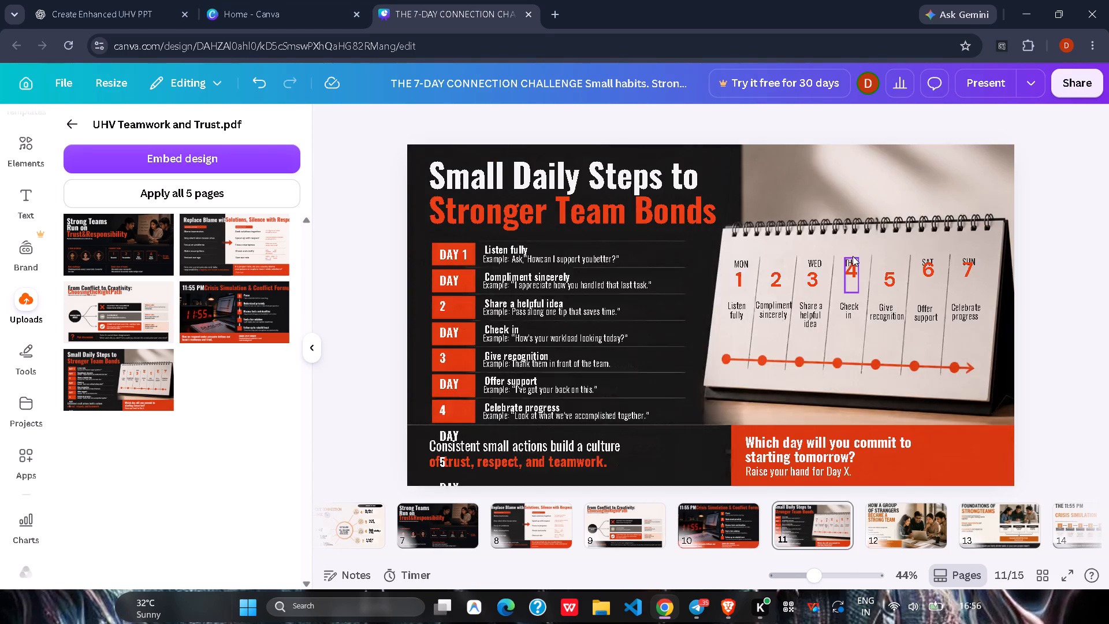
{"action": "scroll", "coordinate": [853, 256], "scroll_direction": "down", "scroll_amount": 13}
{"action": "scroll", "coordinate": [853, 256], "scroll_direction": "up", "scroll_amount": 1}
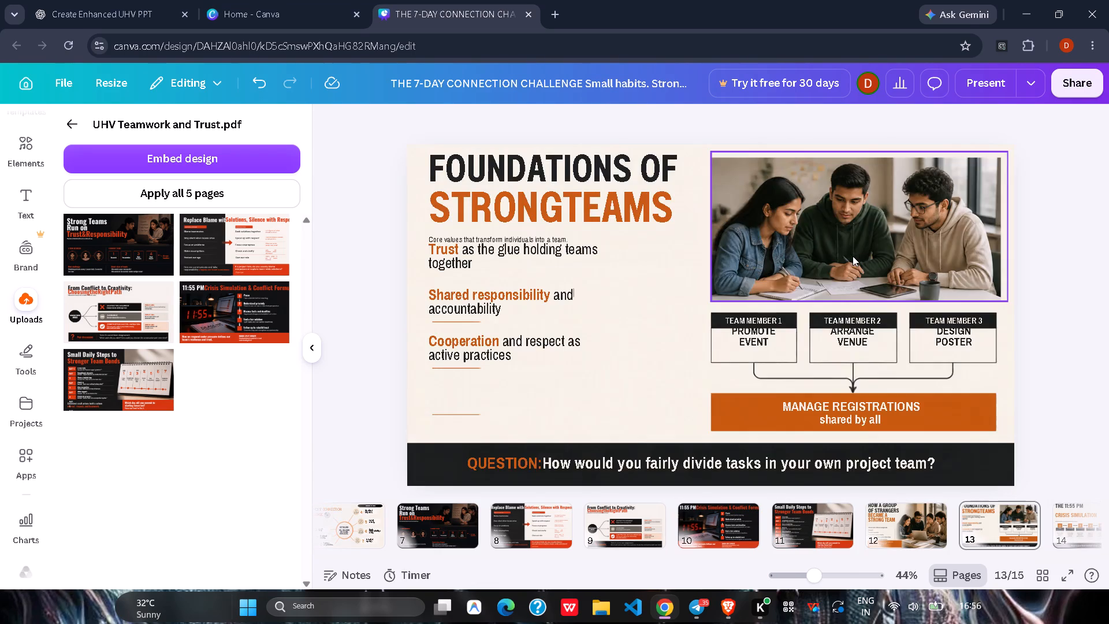
{"action": "scroll", "coordinate": [853, 256], "scroll_direction": "up", "scroll_amount": 1}
{"action": "scroll", "coordinate": [853, 256], "scroll_direction": "down", "scroll_amount": 2}
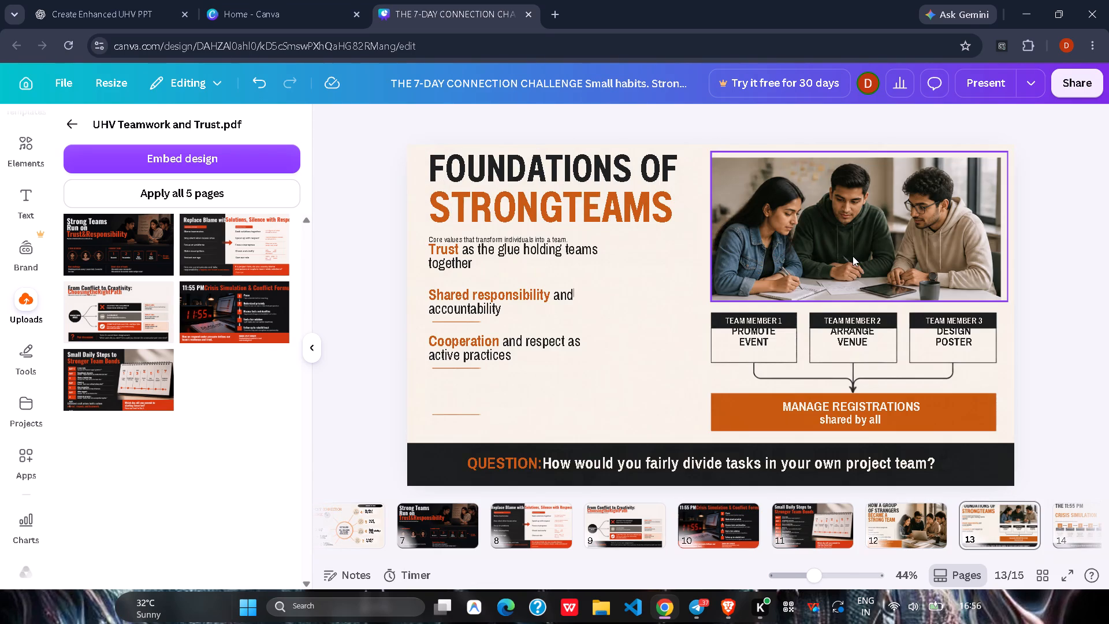
{"action": "scroll", "coordinate": [853, 256], "scroll_direction": "down", "scroll_amount": 1}
{"action": "scroll", "coordinate": [853, 256], "scroll_direction": "up", "scroll_amount": 1}
{"action": "scroll", "coordinate": [853, 256], "scroll_direction": "down", "scroll_amount": 1}
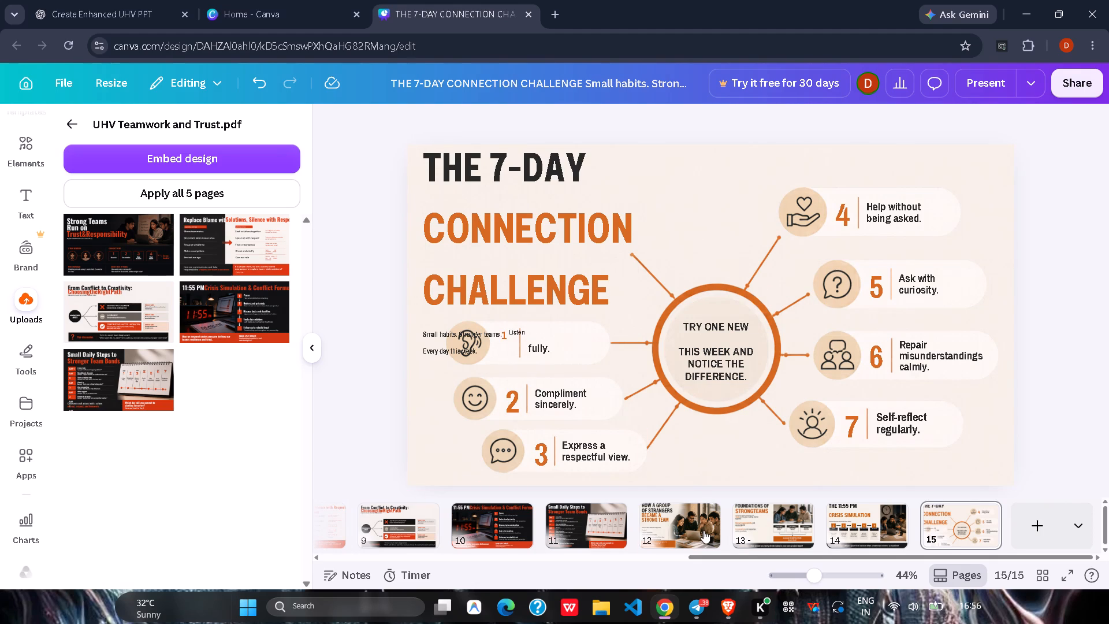
Delete slide 15, the duplicate "THE 7-DAY CONNECTION CHALLENGE" slide at the end of the deck.
{"action": "scroll", "coordinate": [704, 530], "scroll_direction": "down", "scroll_amount": 2}
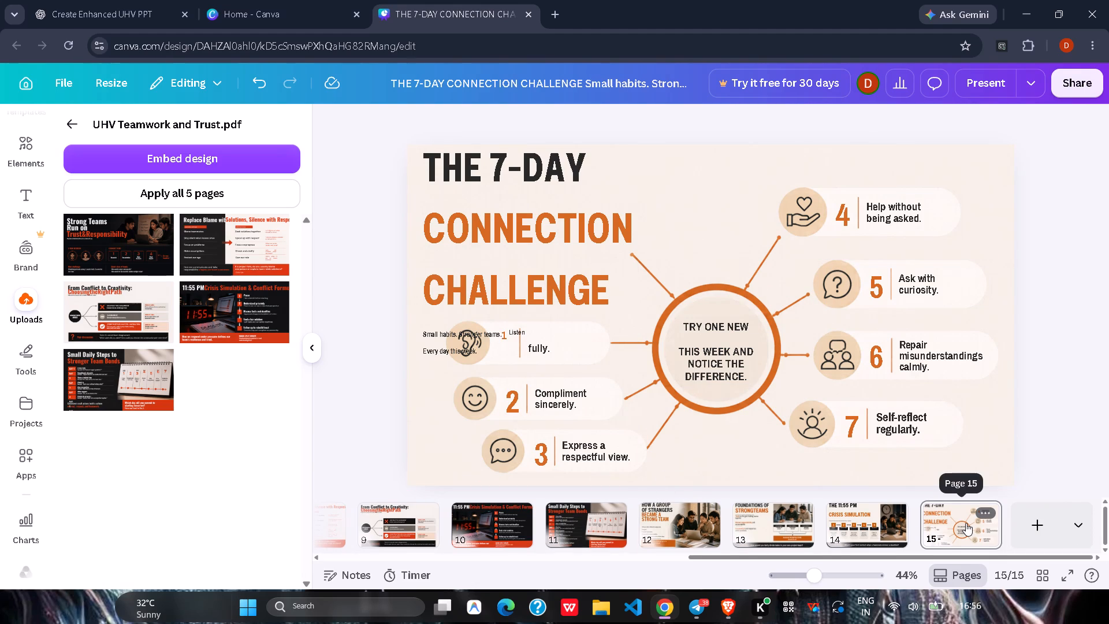
{"action": "left_click", "coordinate": [966, 523]}
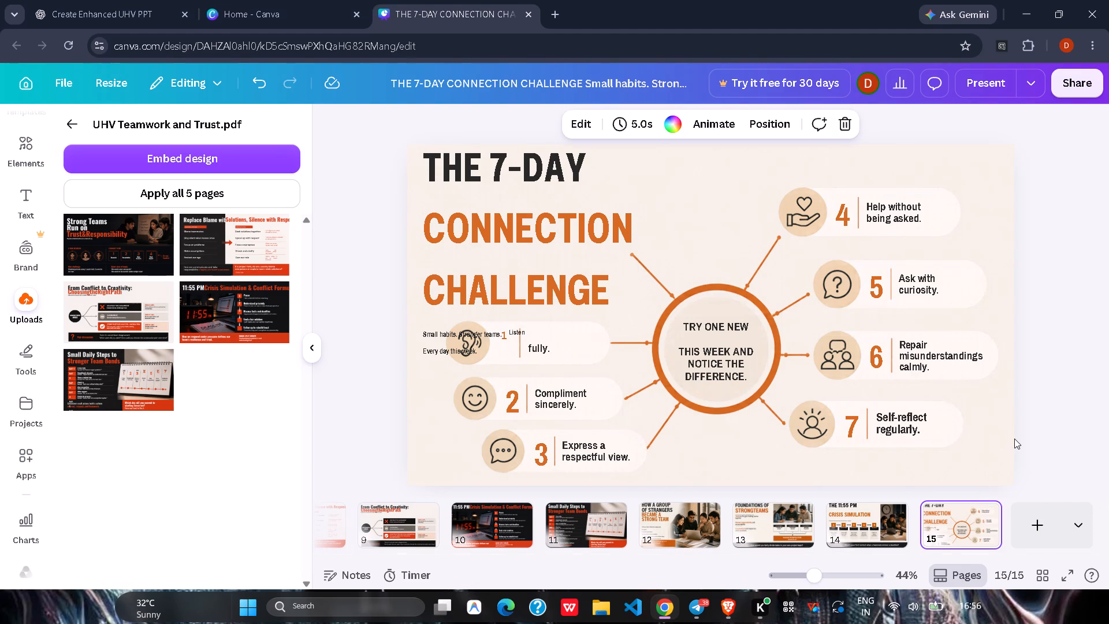
{"action": "key", "text": "Delete"}
Go back through the deck to check the 7-Day Connection Challenge on slide 6 and the 11:55 PM crisis simulation on slide 5.
{"action": "scroll", "coordinate": [871, 532], "scroll_direction": "down", "scroll_amount": 7}
{"action": "scroll", "coordinate": [754, 543], "scroll_direction": "down", "scroll_amount": 1}
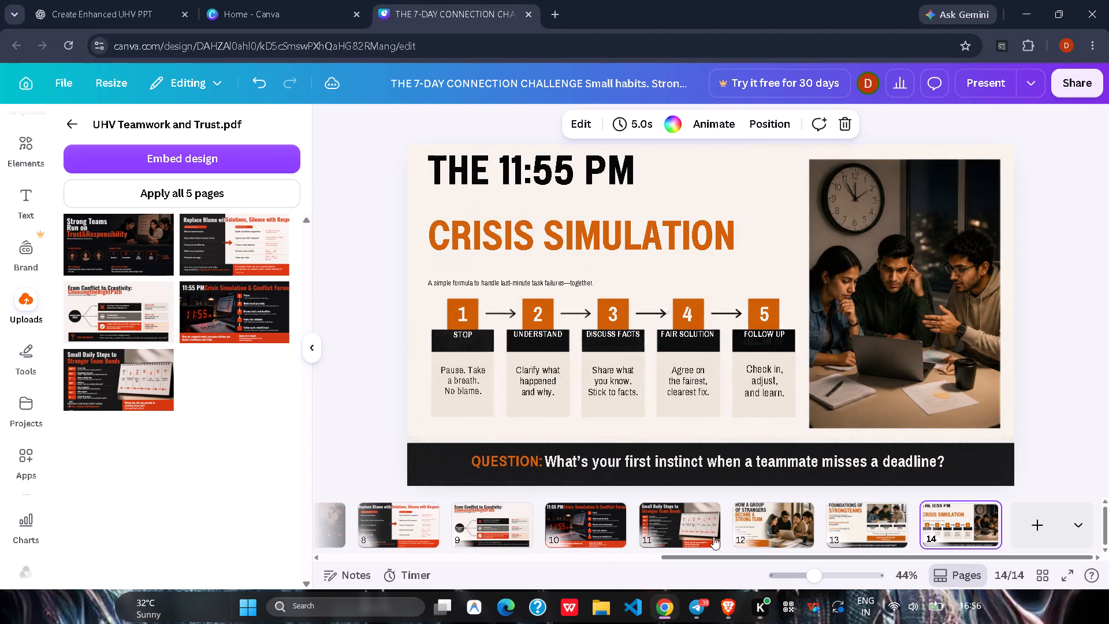
{"action": "scroll", "coordinate": [713, 537], "scroll_direction": "down", "scroll_amount": 2}
{"action": "scroll", "coordinate": [713, 537], "scroll_direction": "up", "scroll_amount": 15}
{"action": "left_click", "coordinate": [820, 518]}
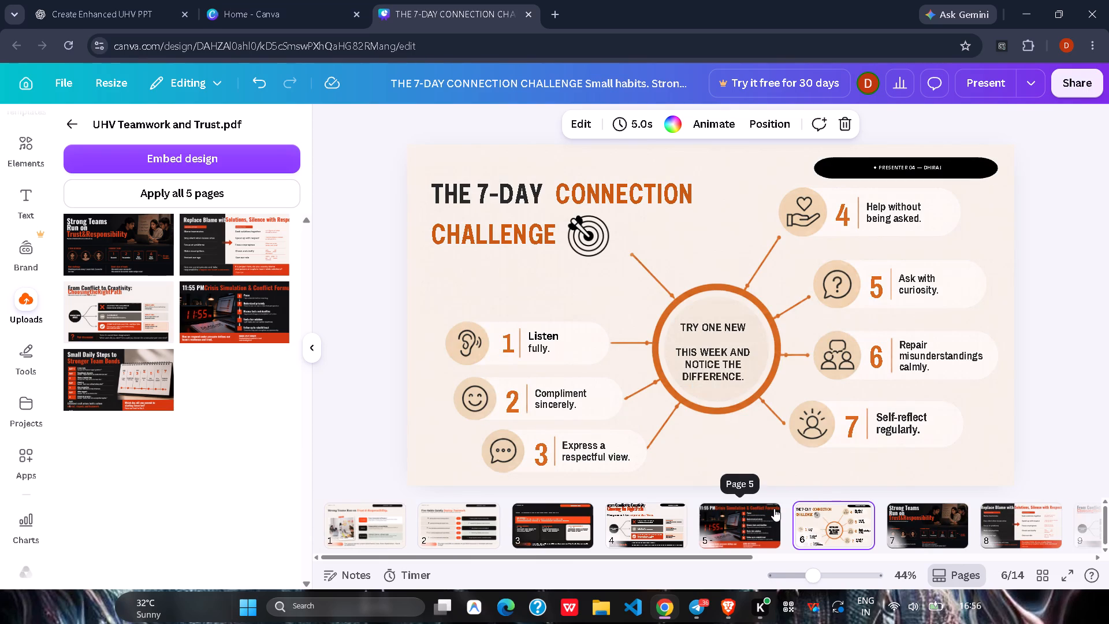
{"action": "left_click", "coordinate": [738, 522]}
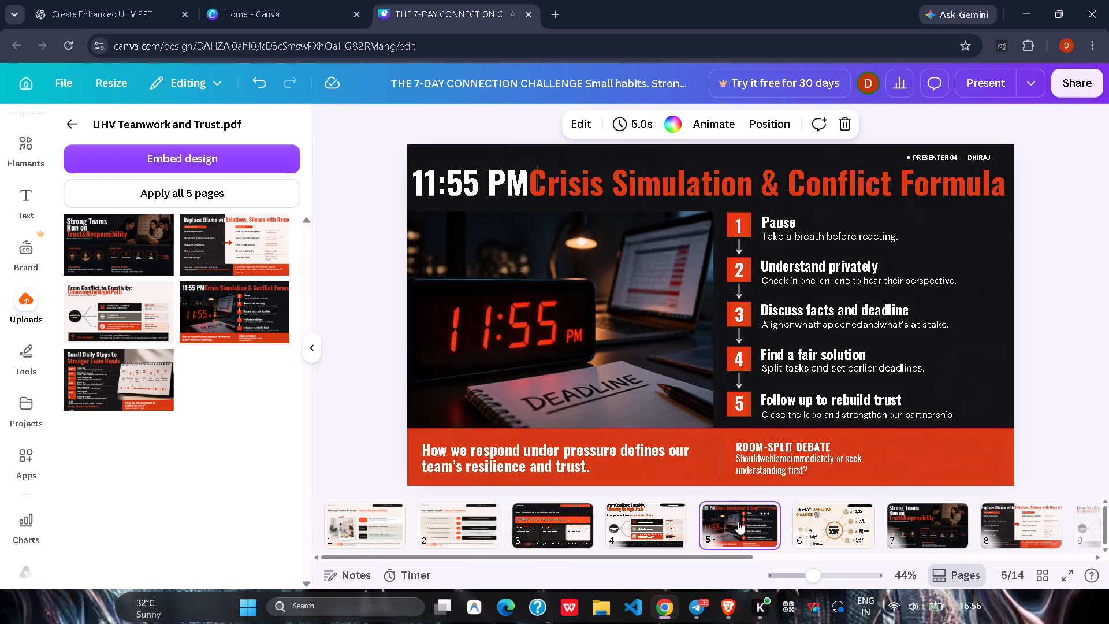